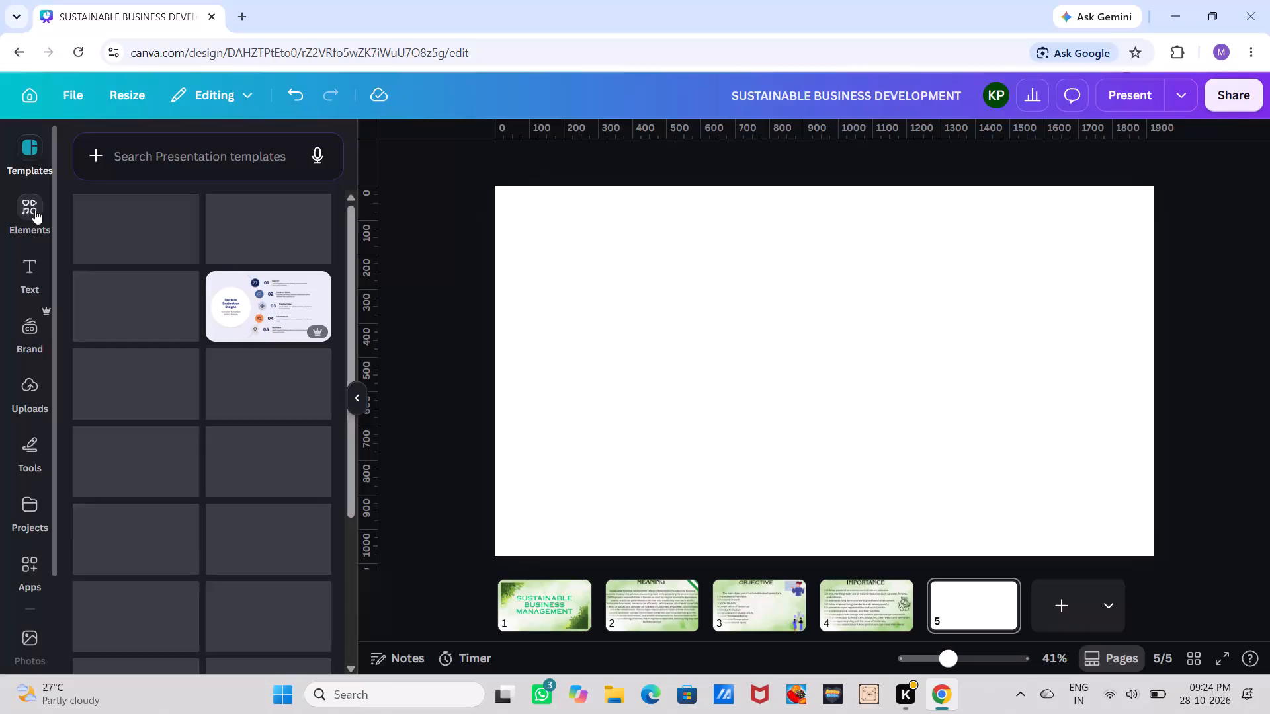
# Search the elements for "green" and add the pale green watercolour photo to page 5.
pyautogui.click(35, 210)
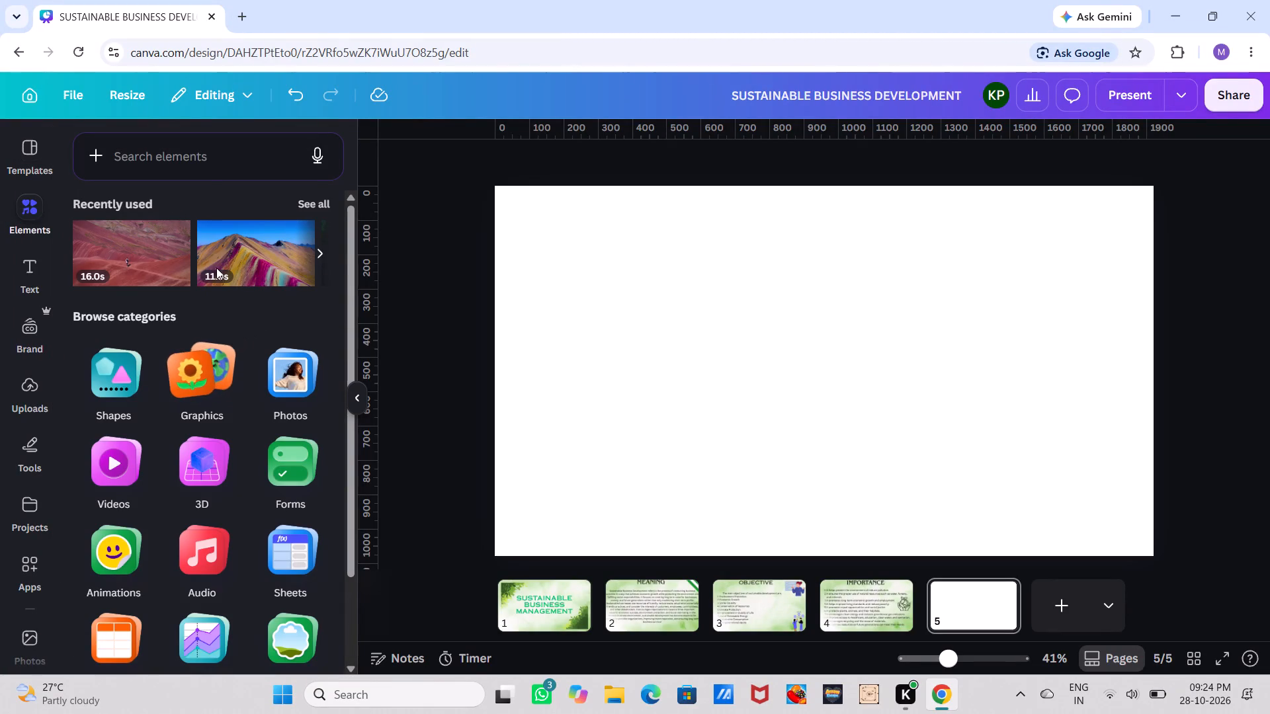
pyautogui.click(206, 149)
pyautogui.write('green')
pyautogui.press('Return')
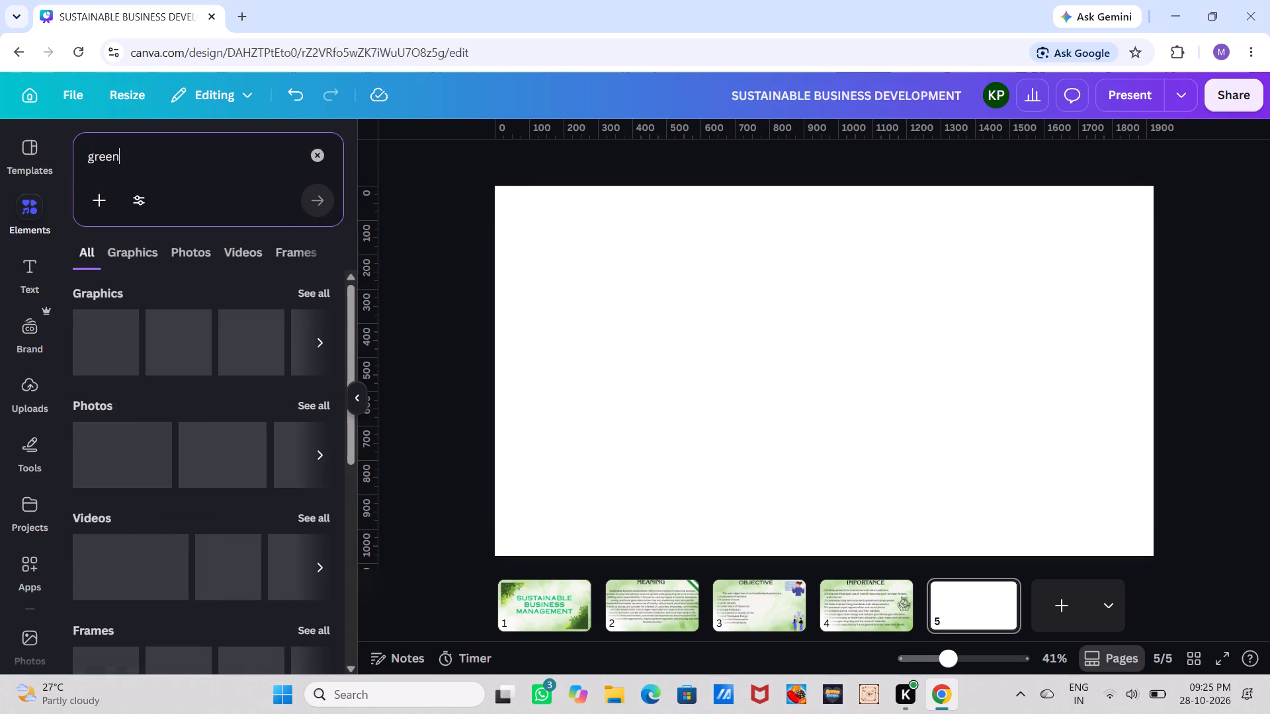
pyautogui.click(325, 458)
pyautogui.click(267, 446)
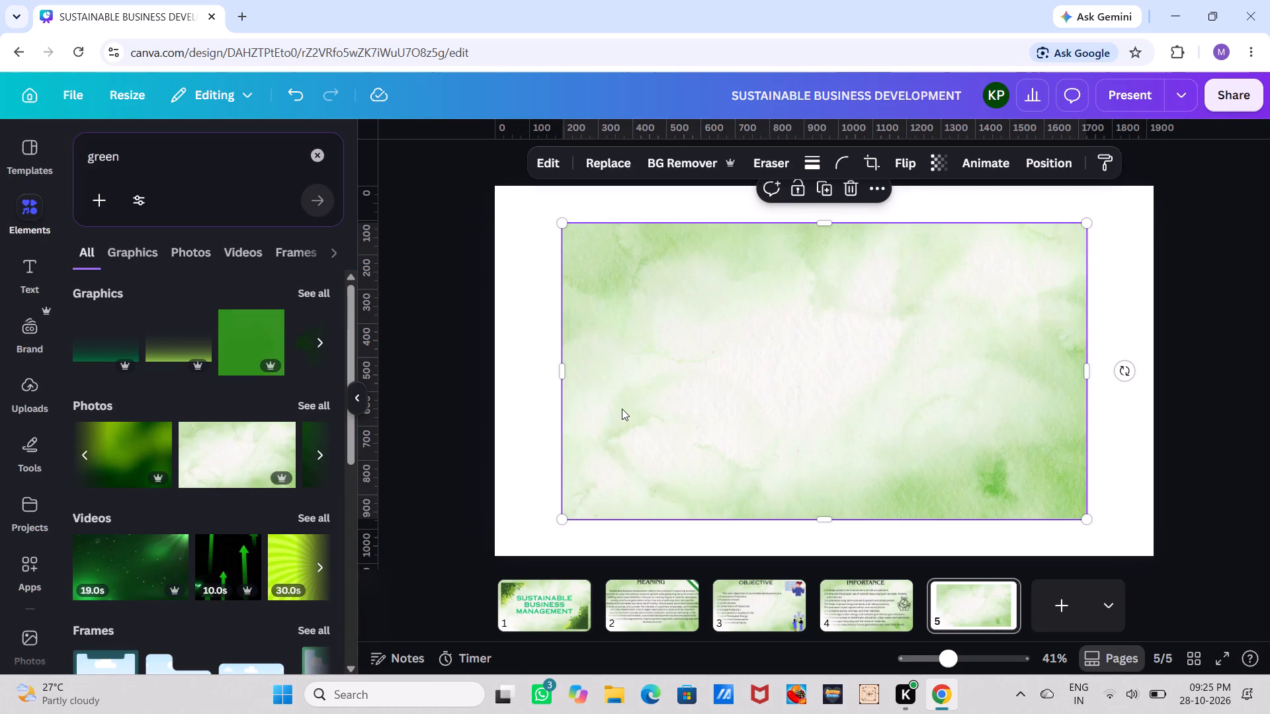
# Stretch the watercolour photo beyond the side edges and to the top and bottom so it covers all of page 5.
pyautogui.moveTo(560, 229); pyautogui.dragTo(515, 223)
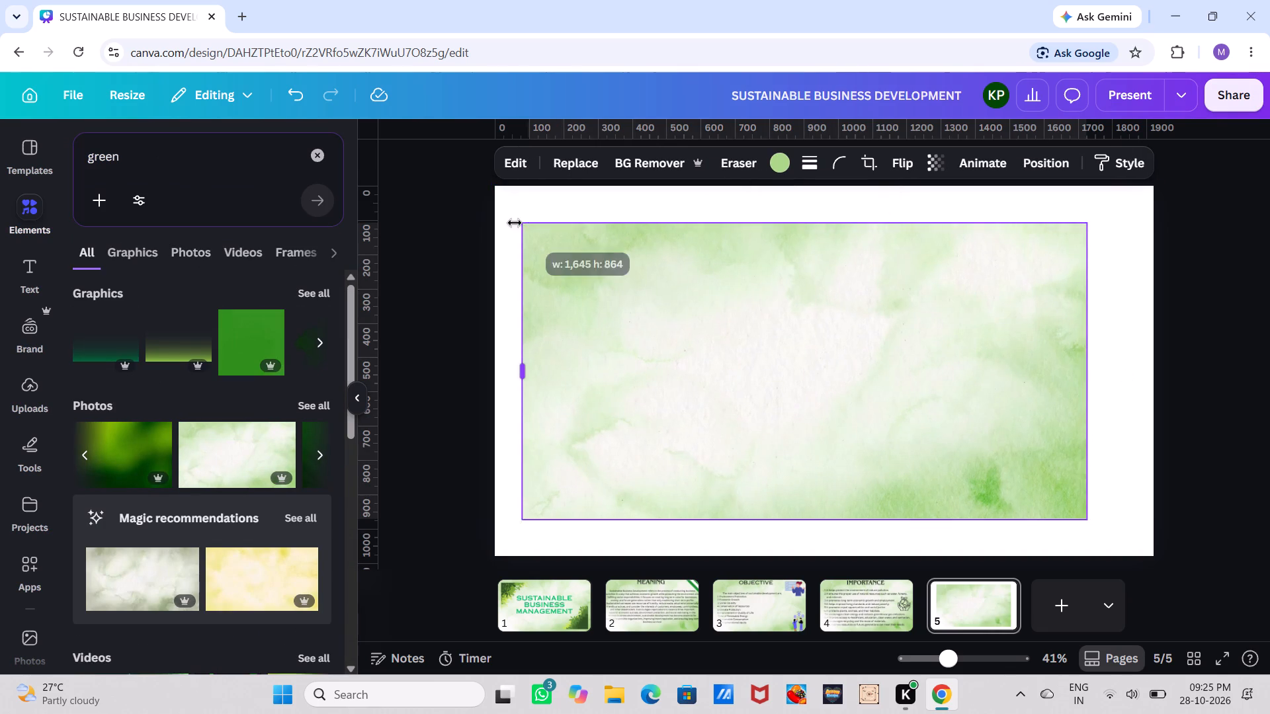
pyautogui.moveTo(515, 223); pyautogui.dragTo(481, 154)
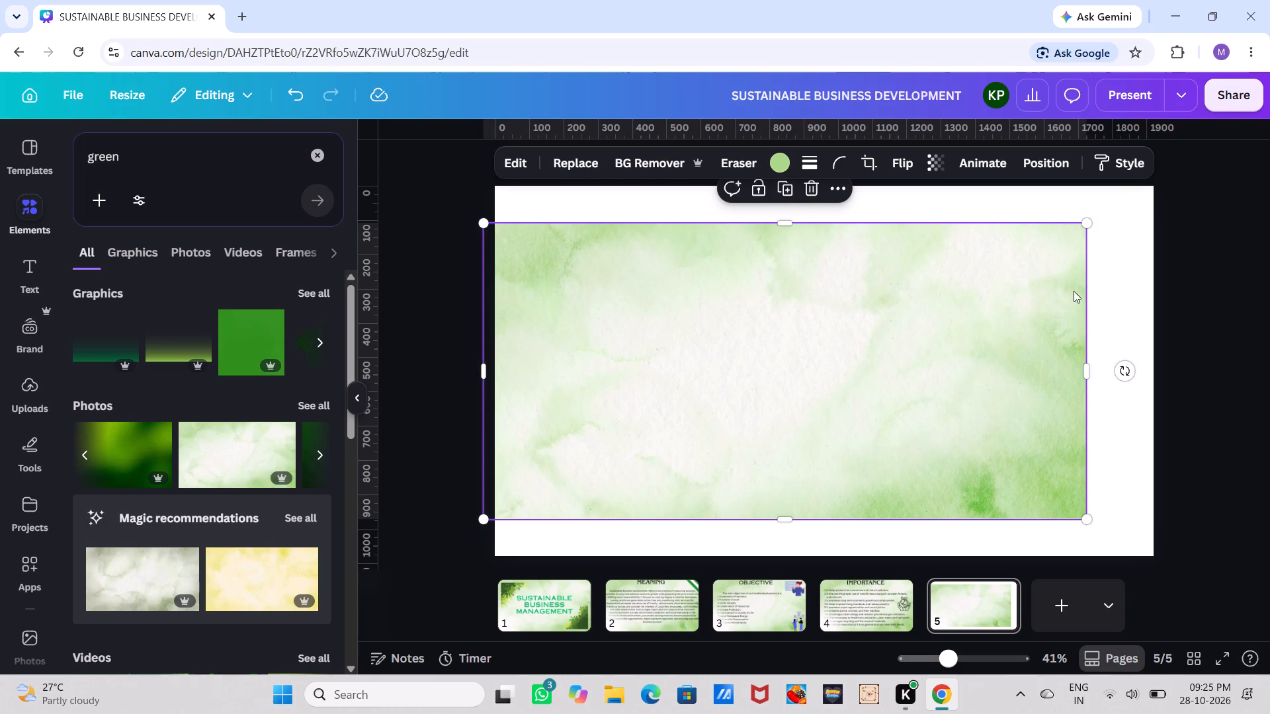
pyautogui.moveTo(1082, 375); pyautogui.dragTo(1170, 394)
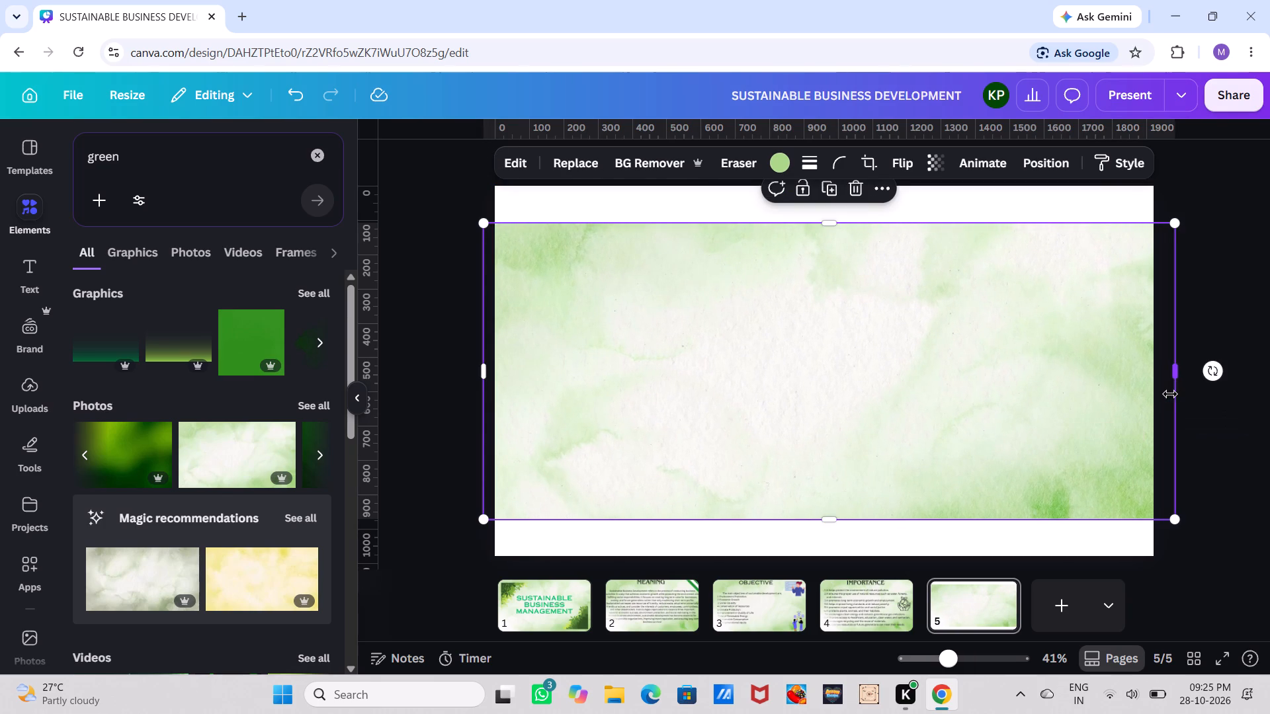
pyautogui.moveTo(835, 227); pyautogui.dragTo(840, 196)
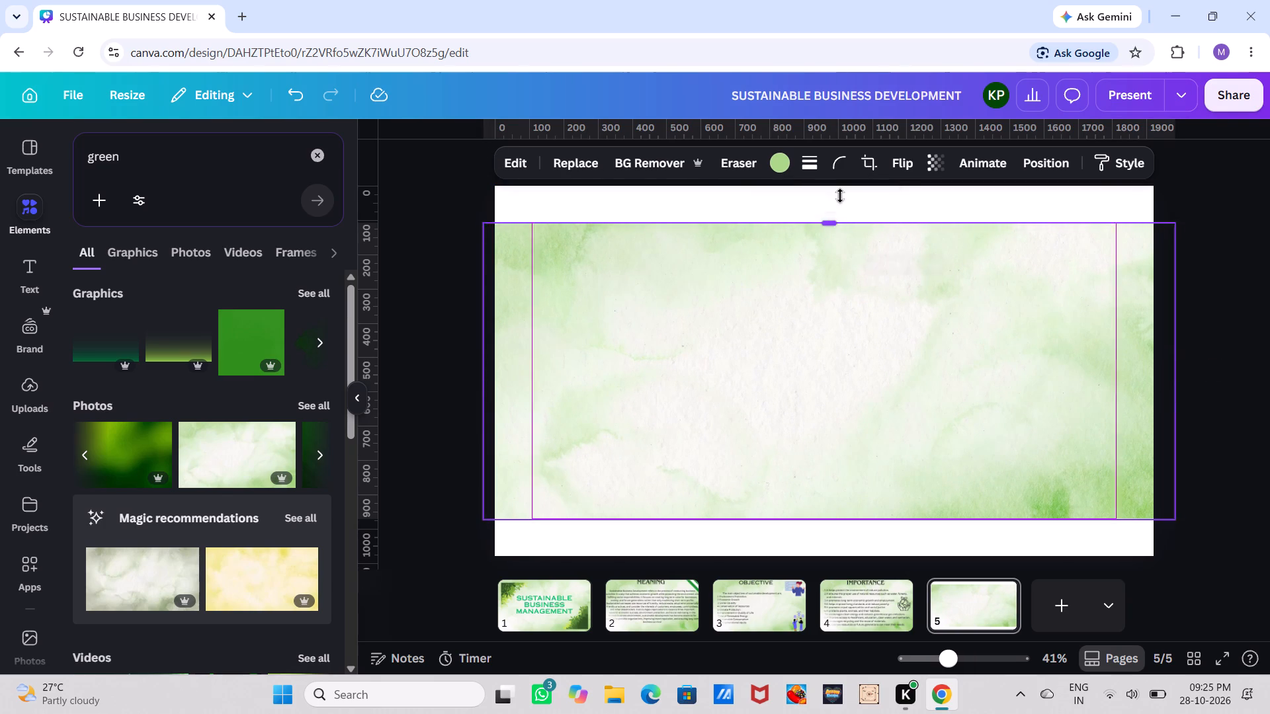
pyautogui.moveTo(840, 196); pyautogui.dragTo(839, 192)
pyautogui.moveTo(825, 514); pyautogui.dragTo(838, 569)
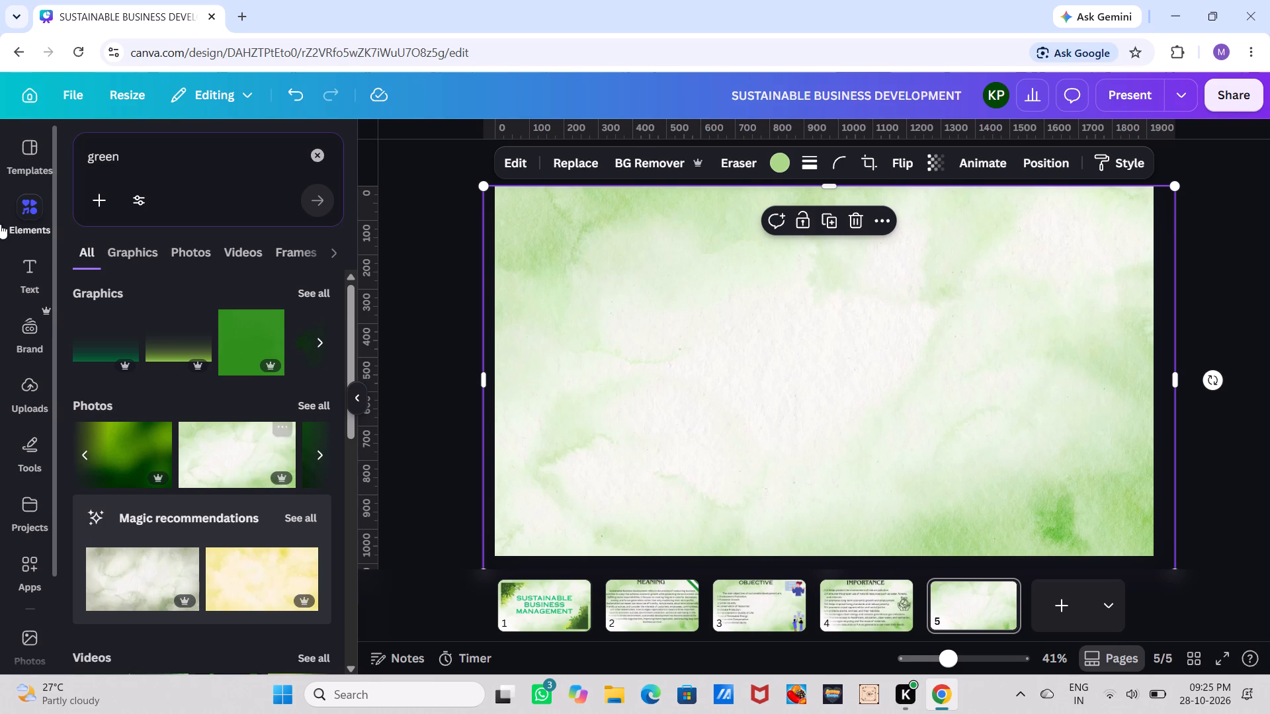
# Add the recently used "Golden Hour" text style to page 5 and replace its wording with "marketing strategies".
pyautogui.click(25, 255)
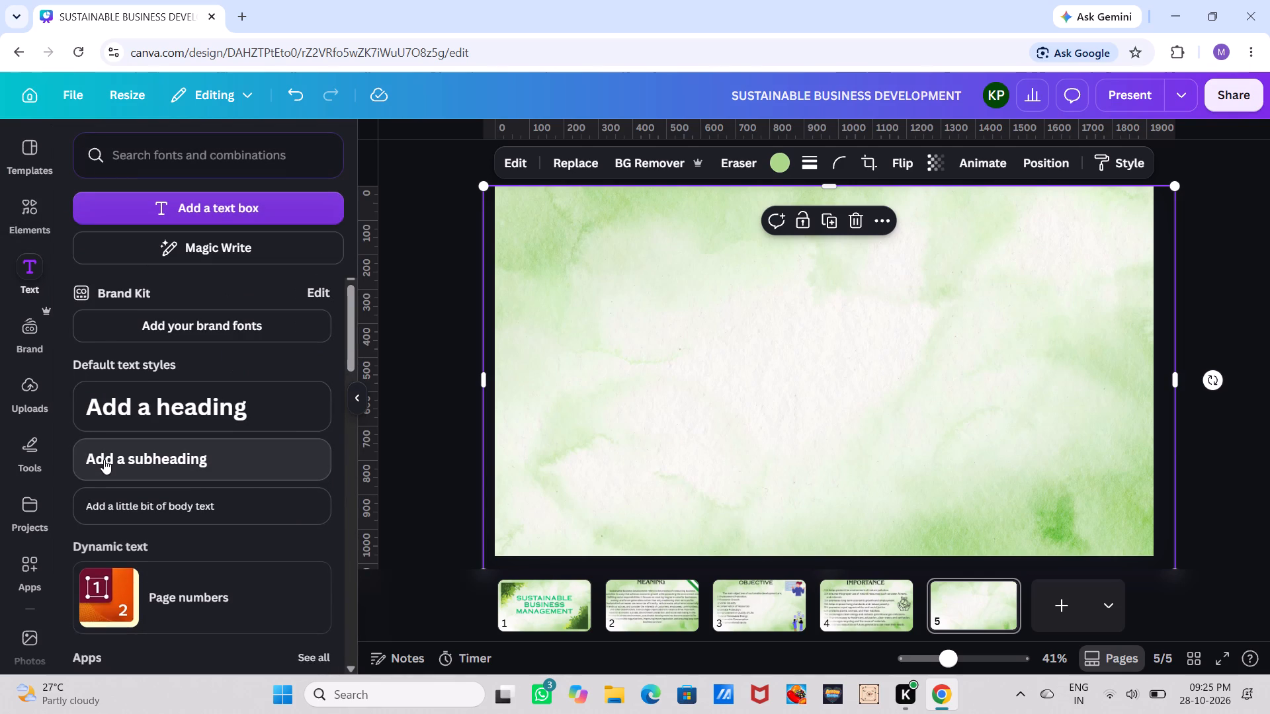
pyautogui.moveTo(352, 337); pyautogui.dragTo(346, 413)
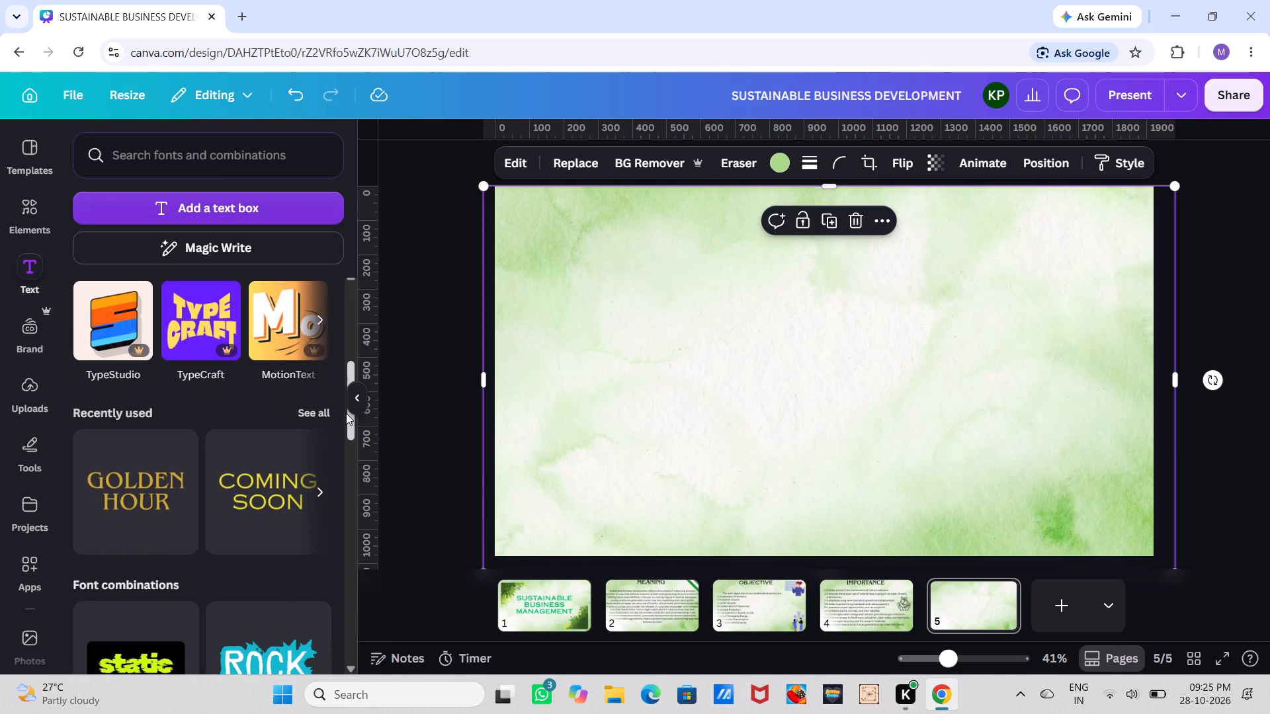
pyautogui.moveTo(346, 413); pyautogui.dragTo(345, 416)
pyautogui.click(169, 475)
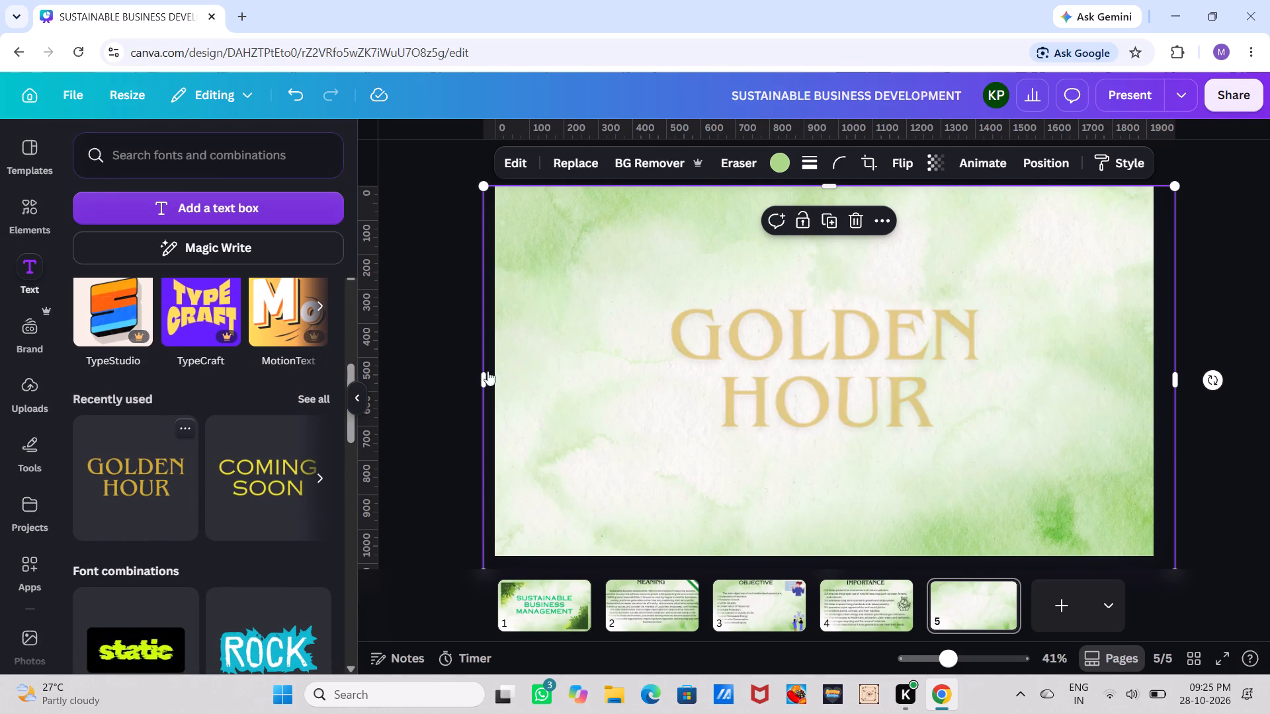
pyautogui.click(688, 345)
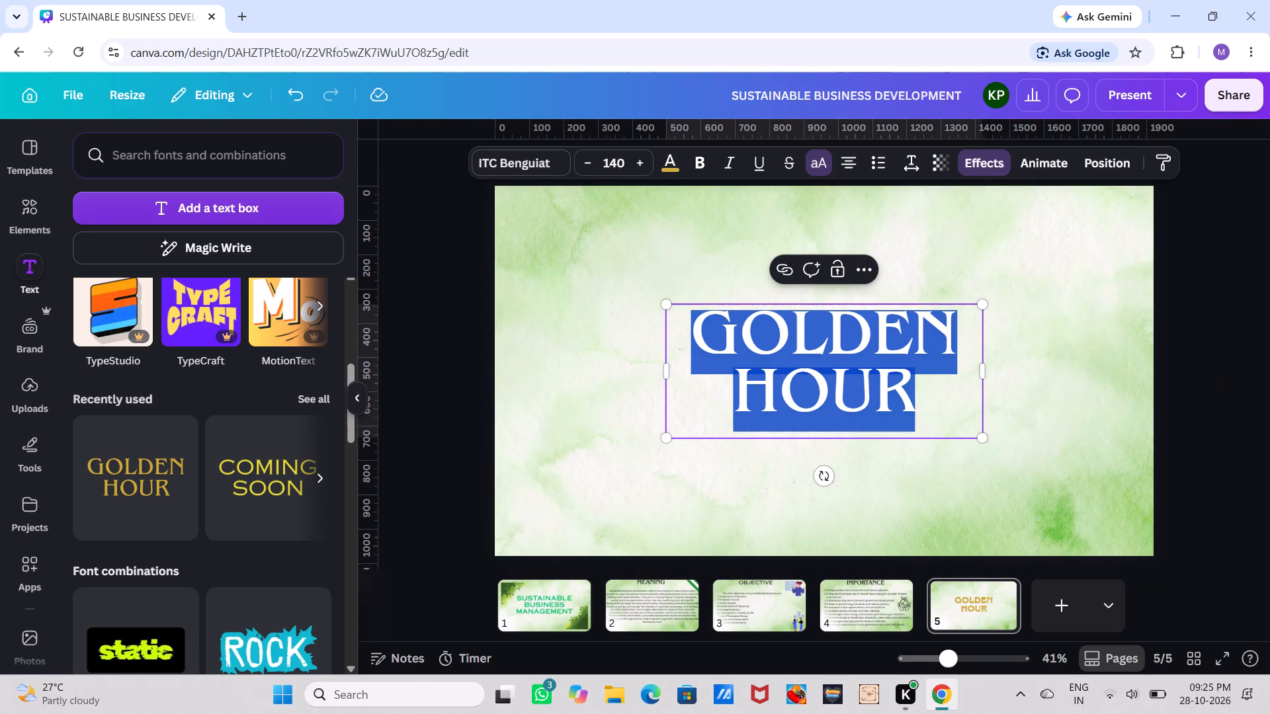
pyautogui.press('Delete')
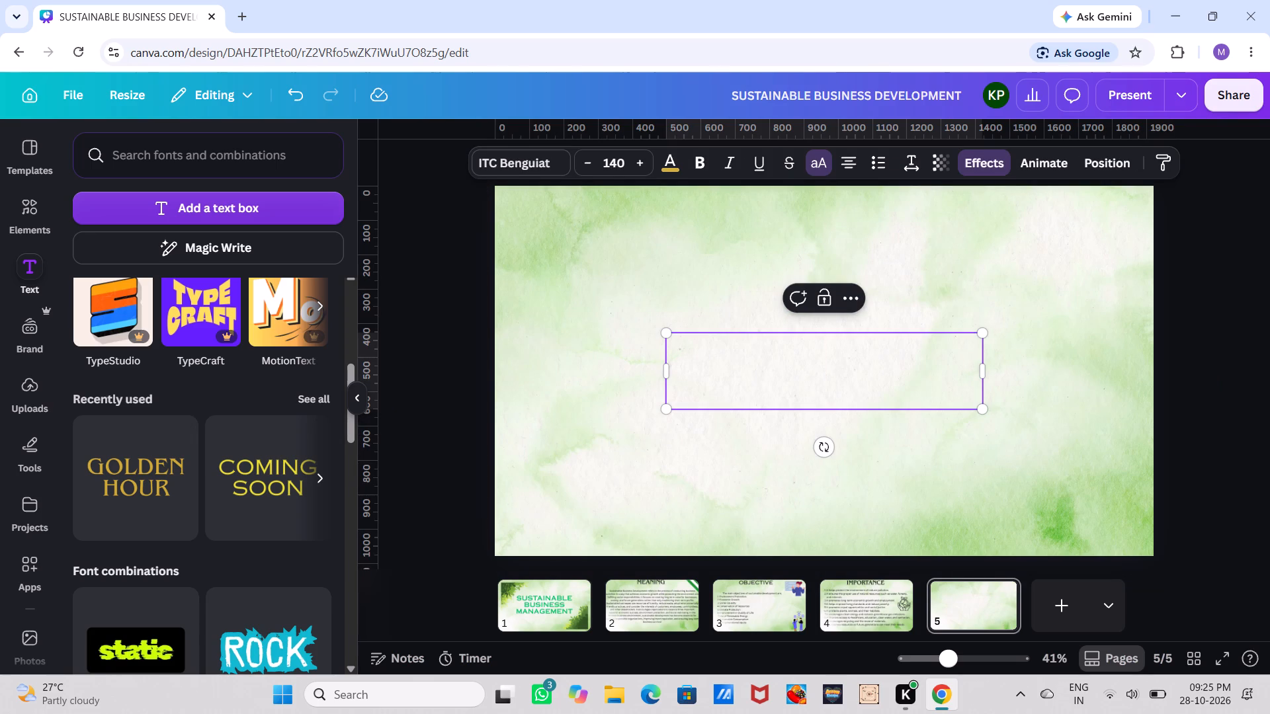
pyautogui.write('mae')
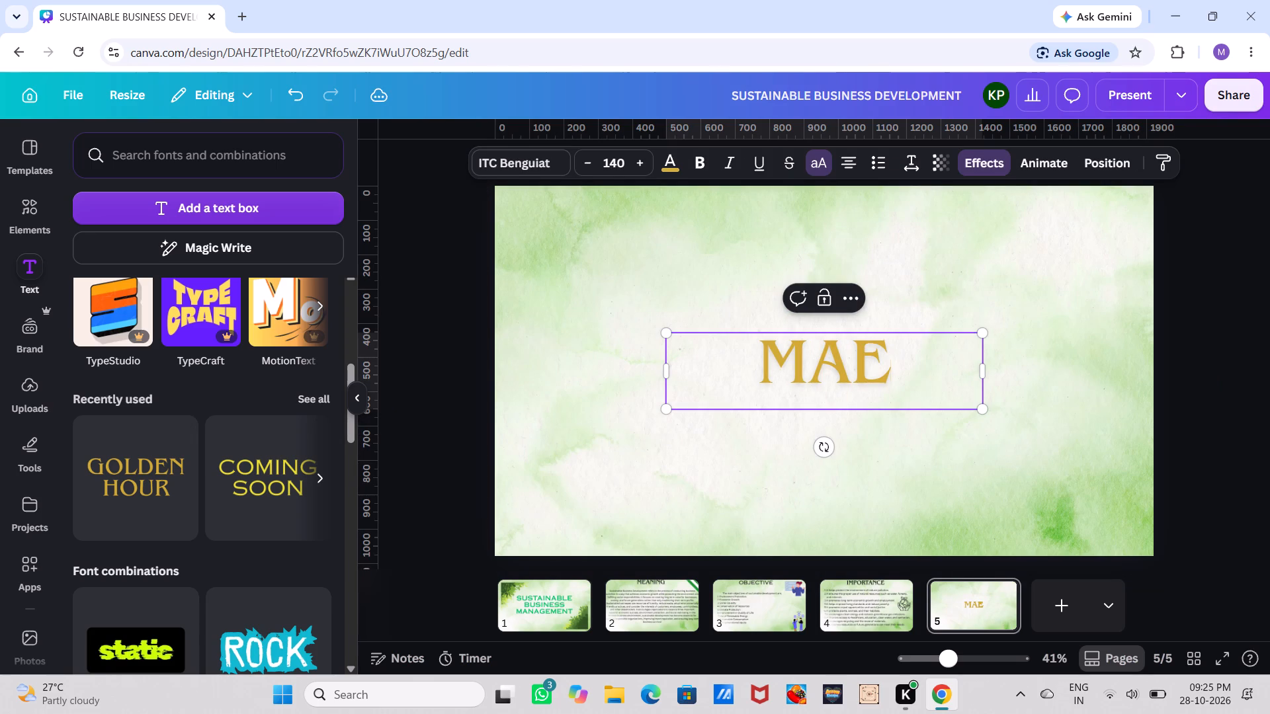
pyautogui.press('BackSpace')
pyautogui.write('rketing stra')
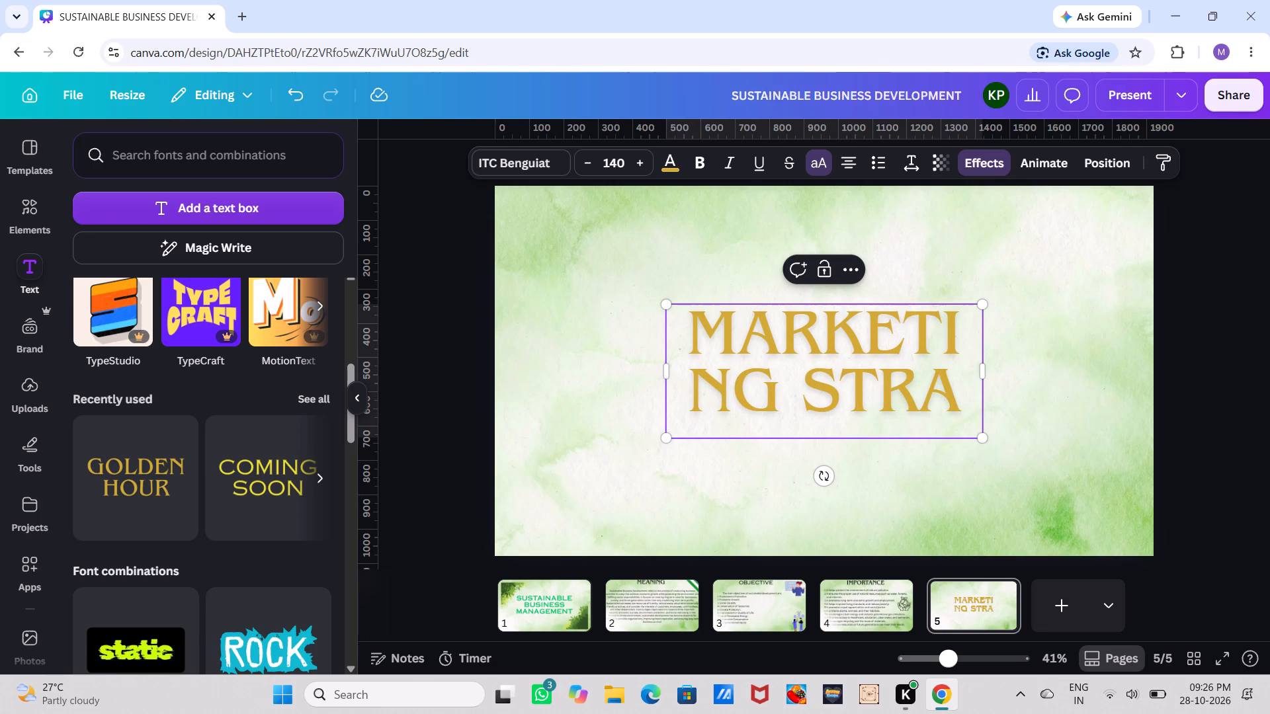
pyautogui.write('tegies')
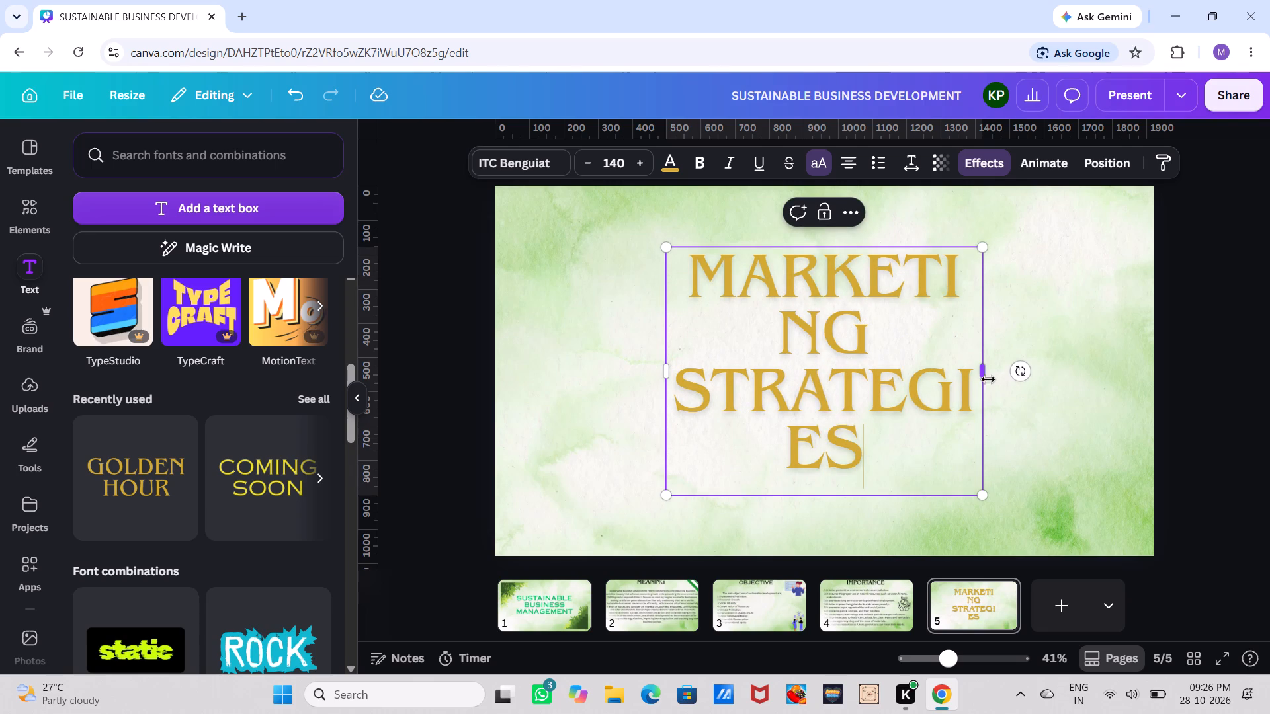
# Widen the heading's text box so that MARKETING and STRATEGIES each fit on one line.
pyautogui.moveTo(983, 374); pyautogui.dragTo(1165, 374)
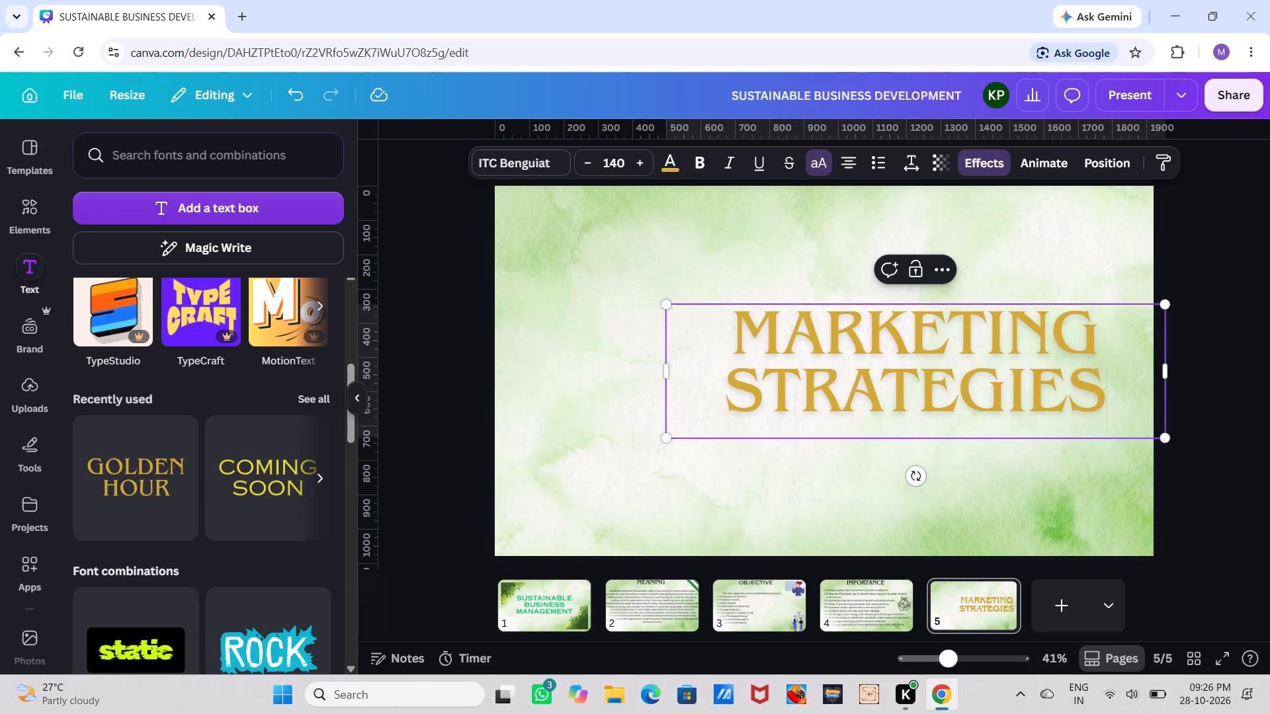
# Change the colour of the whole MARKETING STRATEGIES heading to black.
pyautogui.moveTo(774, 335); pyautogui.dragTo(797, 374)
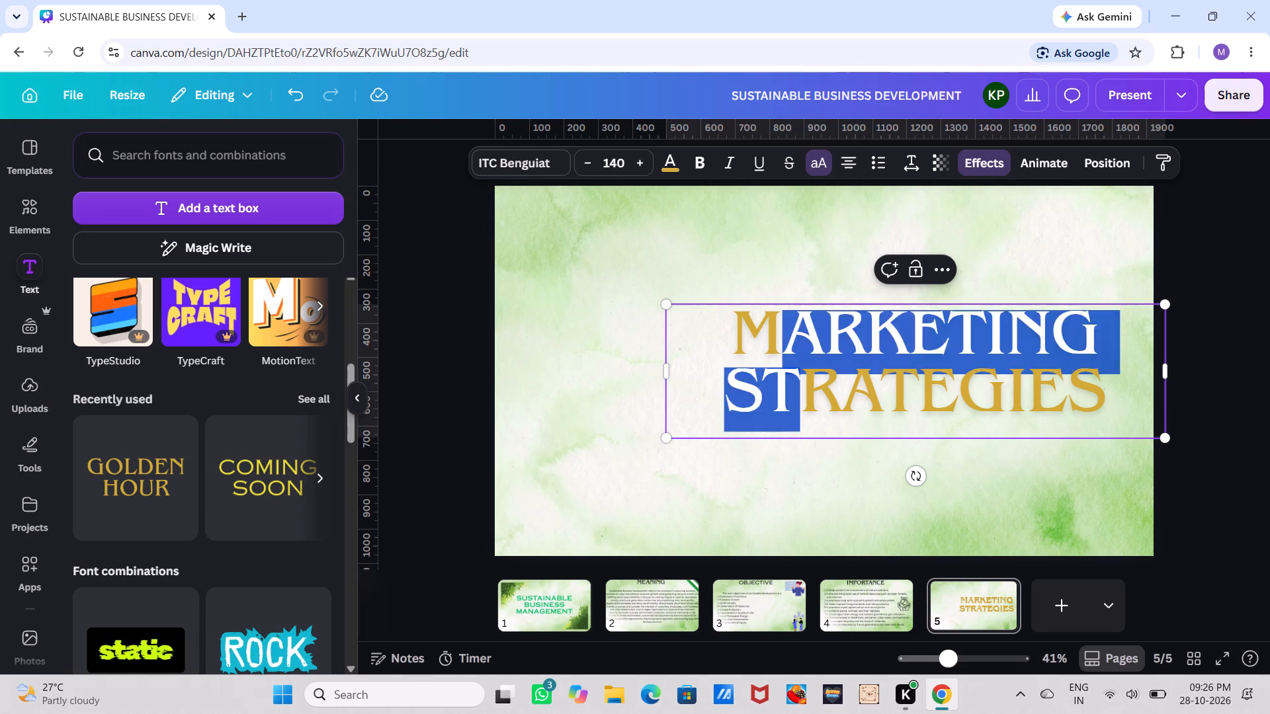
pyautogui.moveTo(797, 374); pyautogui.dragTo(779, 355)
pyautogui.moveTo(738, 338); pyautogui.dragTo(773, 391)
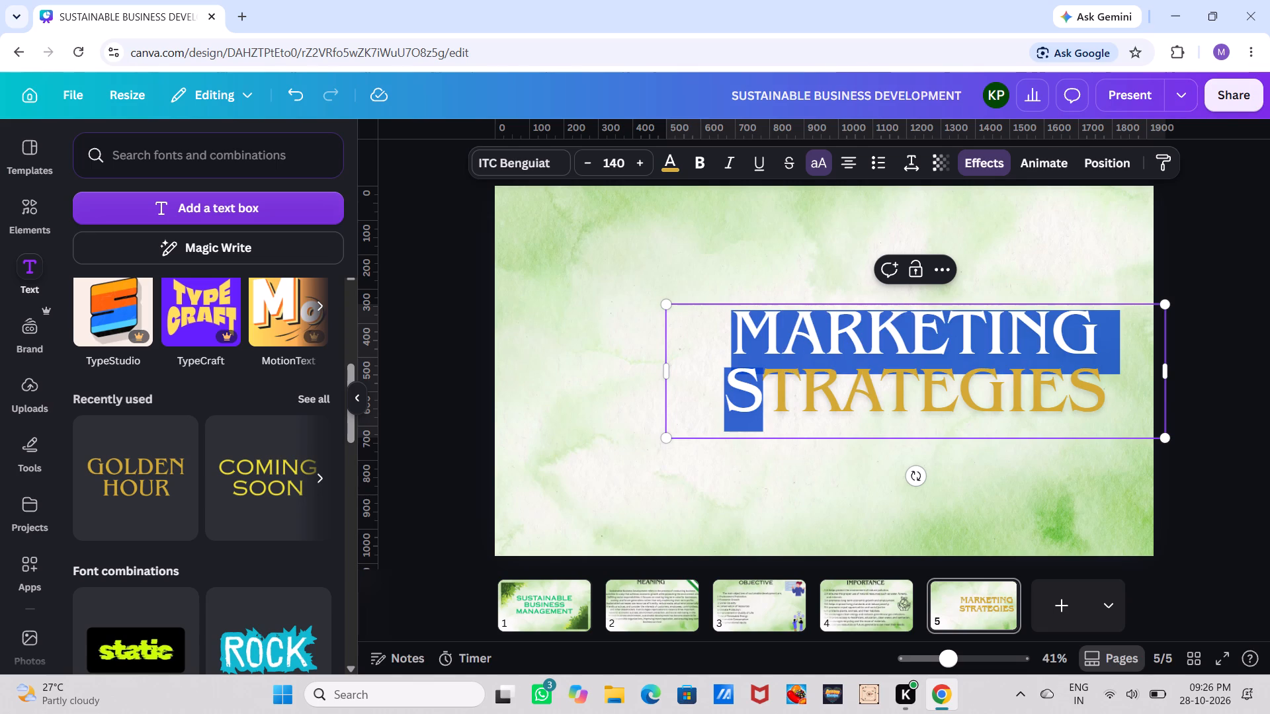
pyautogui.moveTo(773, 391); pyautogui.dragTo(1142, 427)
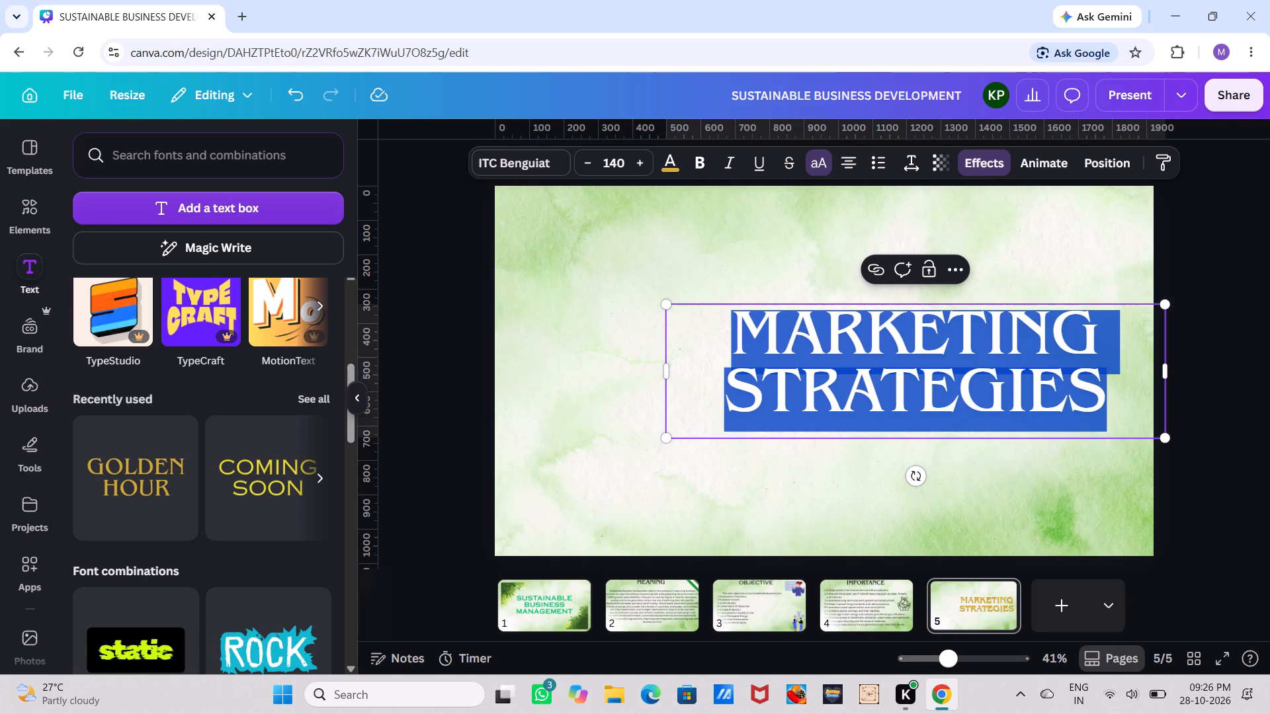
pyautogui.click(682, 160)
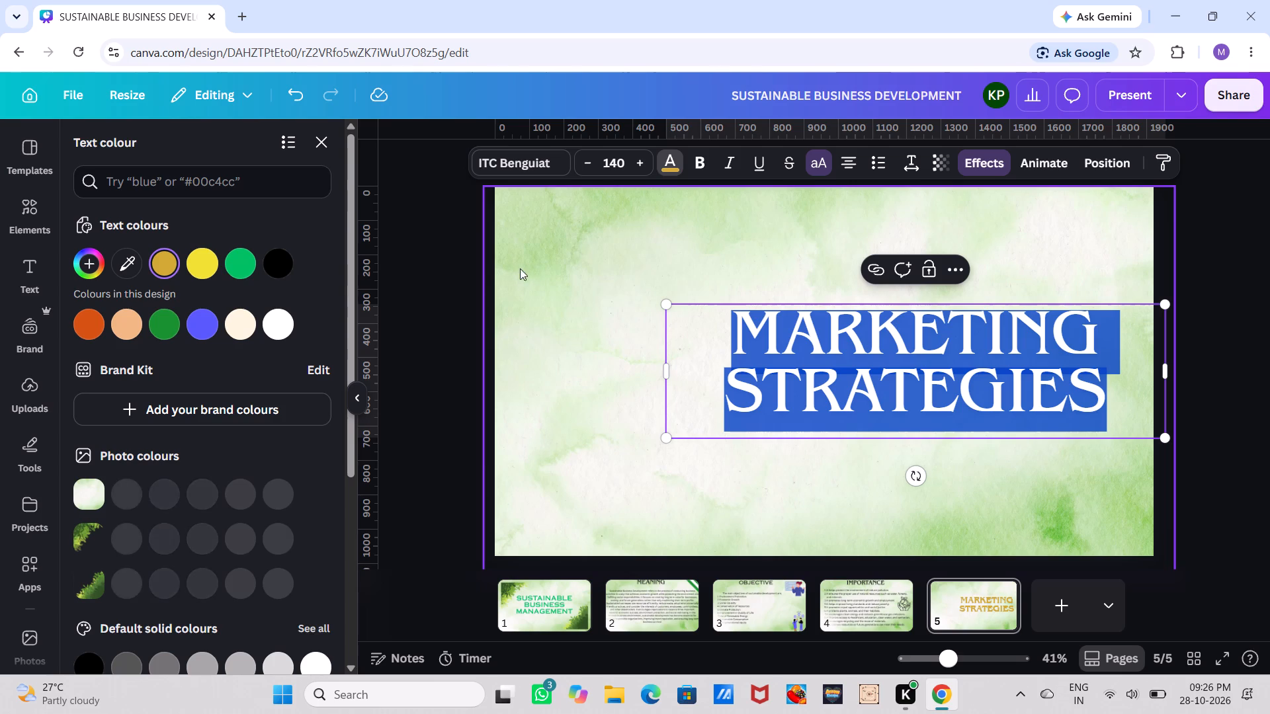
pyautogui.click(270, 259)
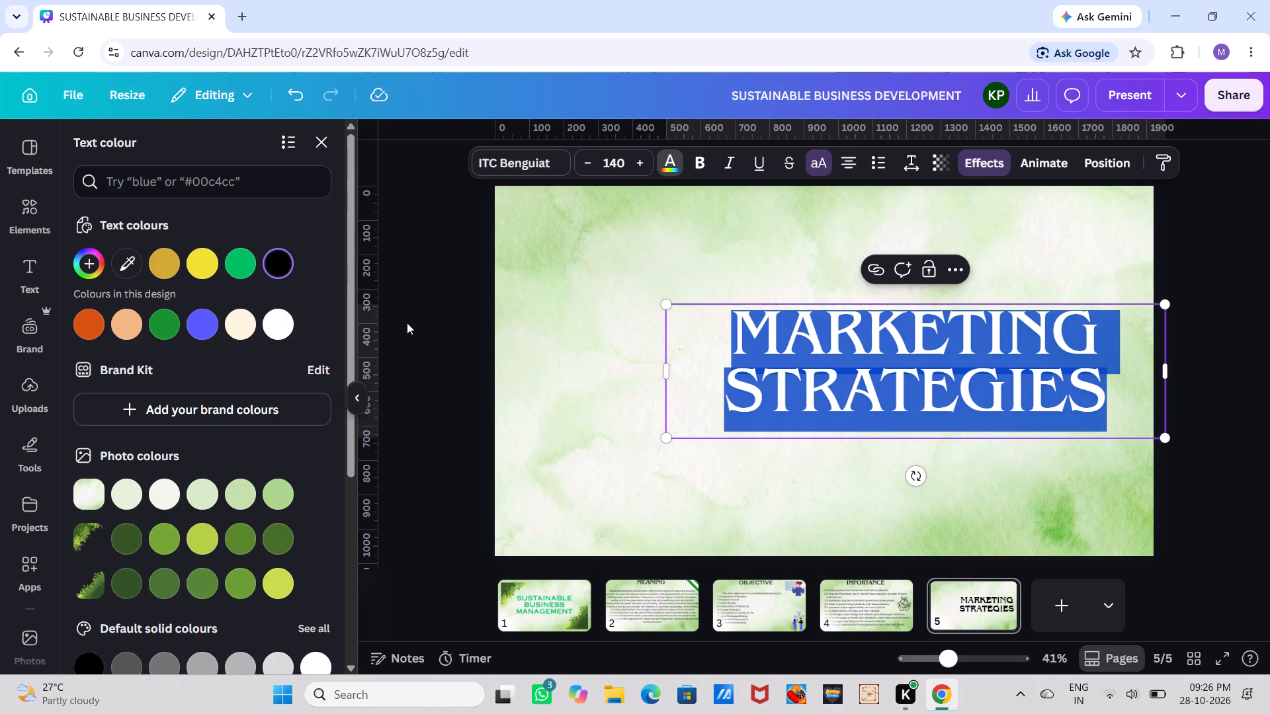
pyautogui.click(422, 369)
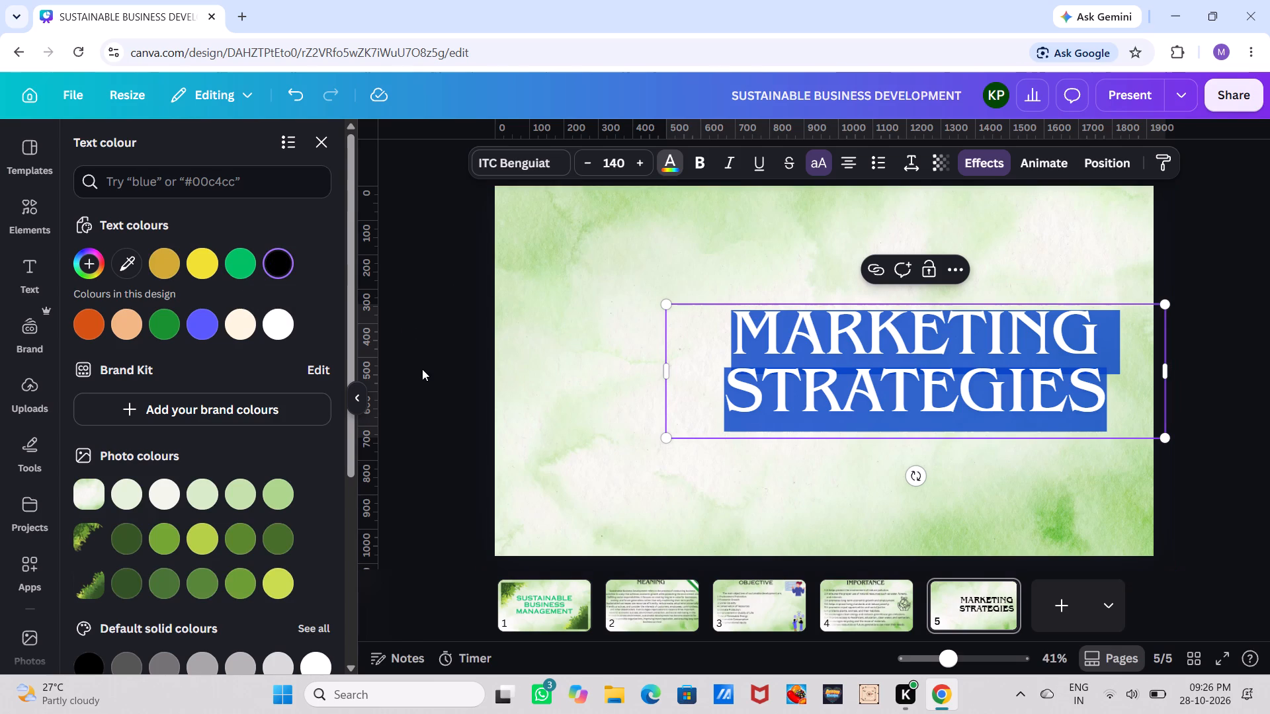
pyautogui.click(422, 369)
# Move the MARKETING STRATEGIES heading up to the top edge of the page.
pyautogui.click(820, 384)
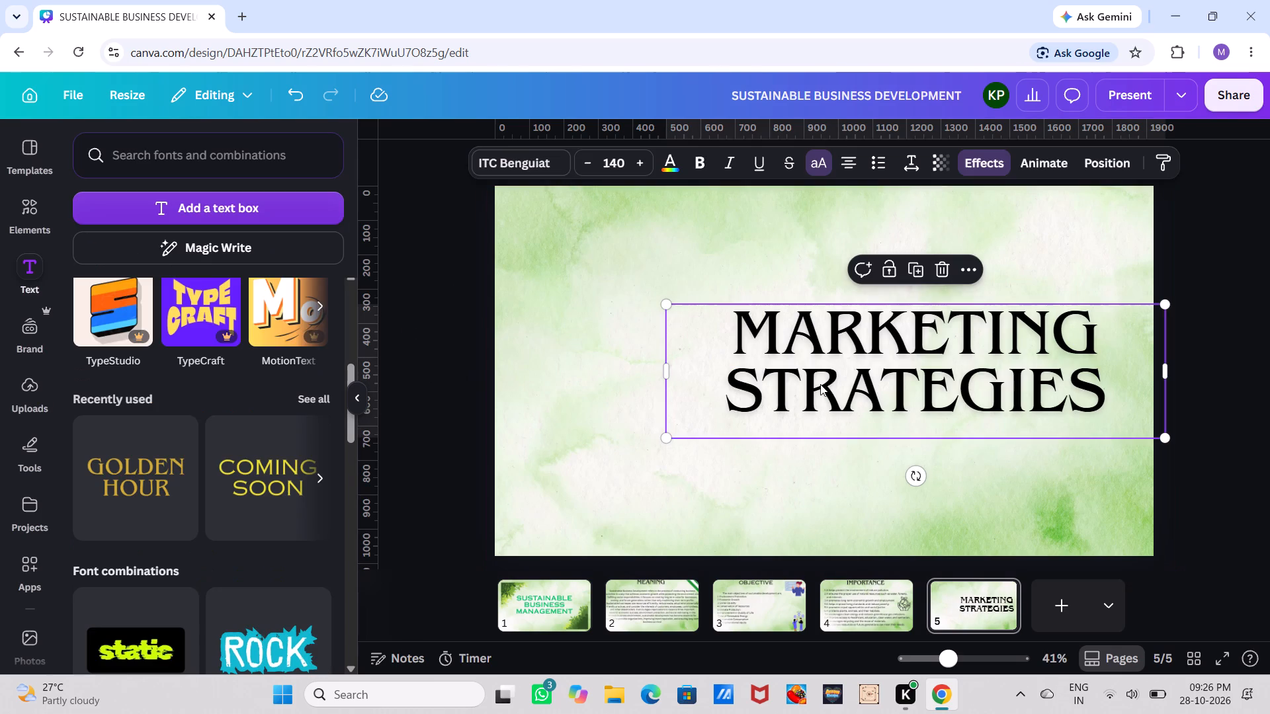
pyautogui.click(911, 432)
pyautogui.click(911, 432)
pyautogui.moveTo(911, 432); pyautogui.dragTo(850, 420)
pyautogui.click(861, 430)
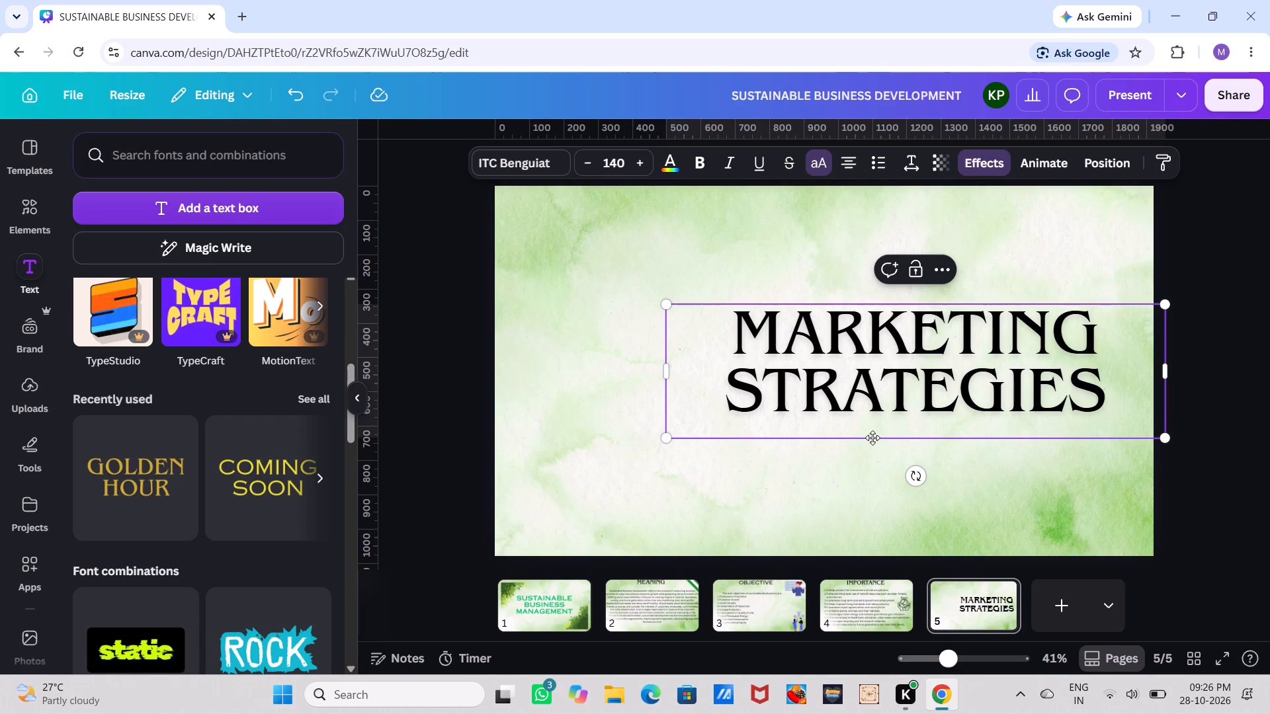
pyautogui.click(872, 438)
pyautogui.moveTo(857, 397); pyautogui.dragTo(808, 362)
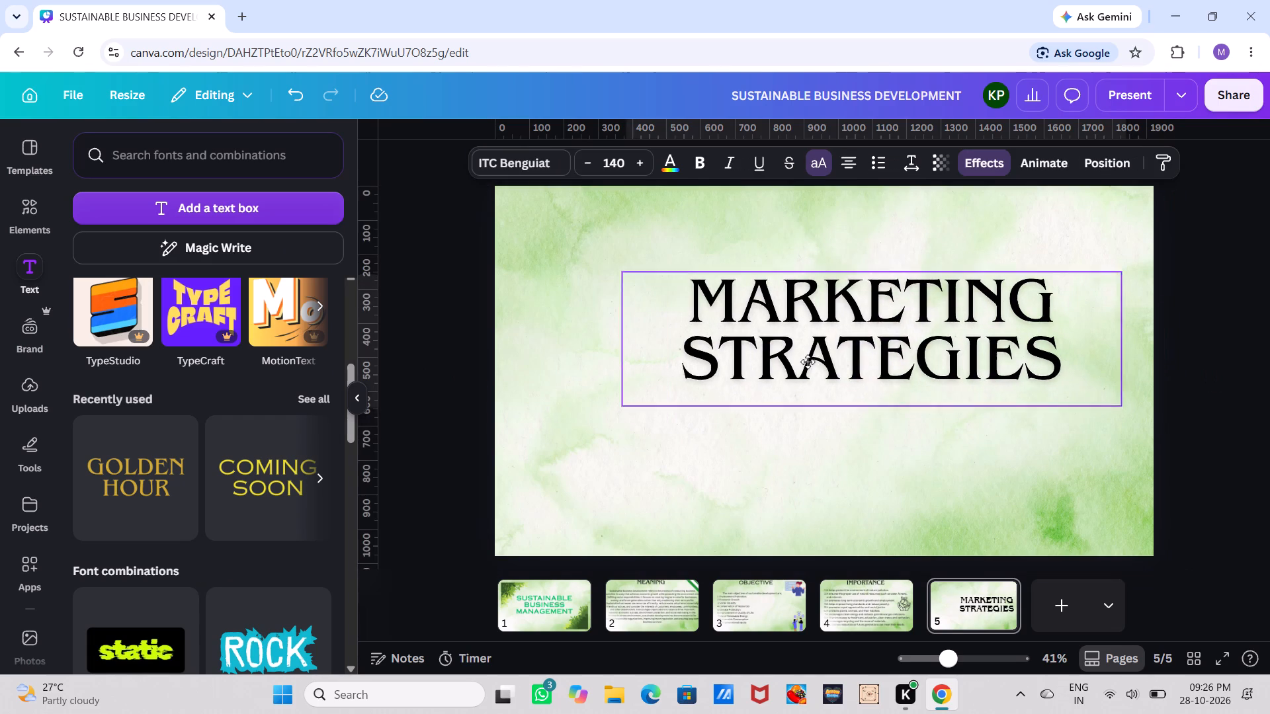
pyautogui.moveTo(808, 362); pyautogui.dragTo(784, 282)
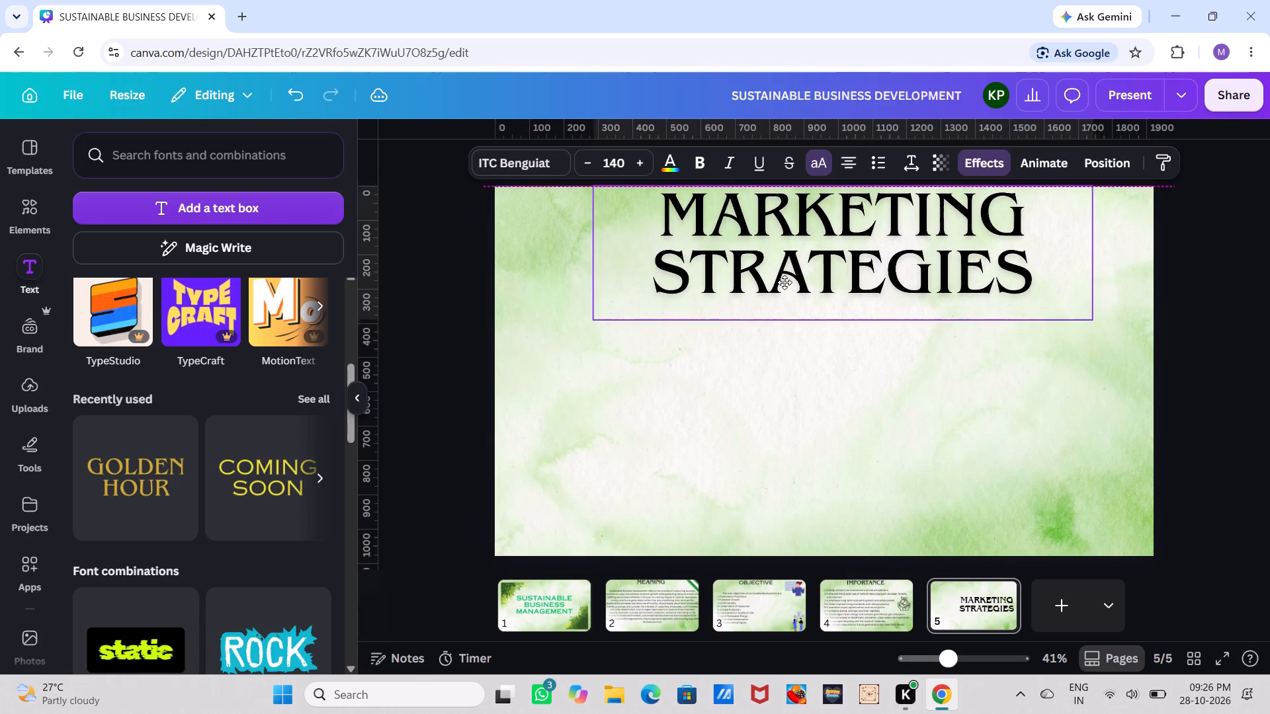
pyautogui.moveTo(784, 282); pyautogui.dragTo(784, 284)
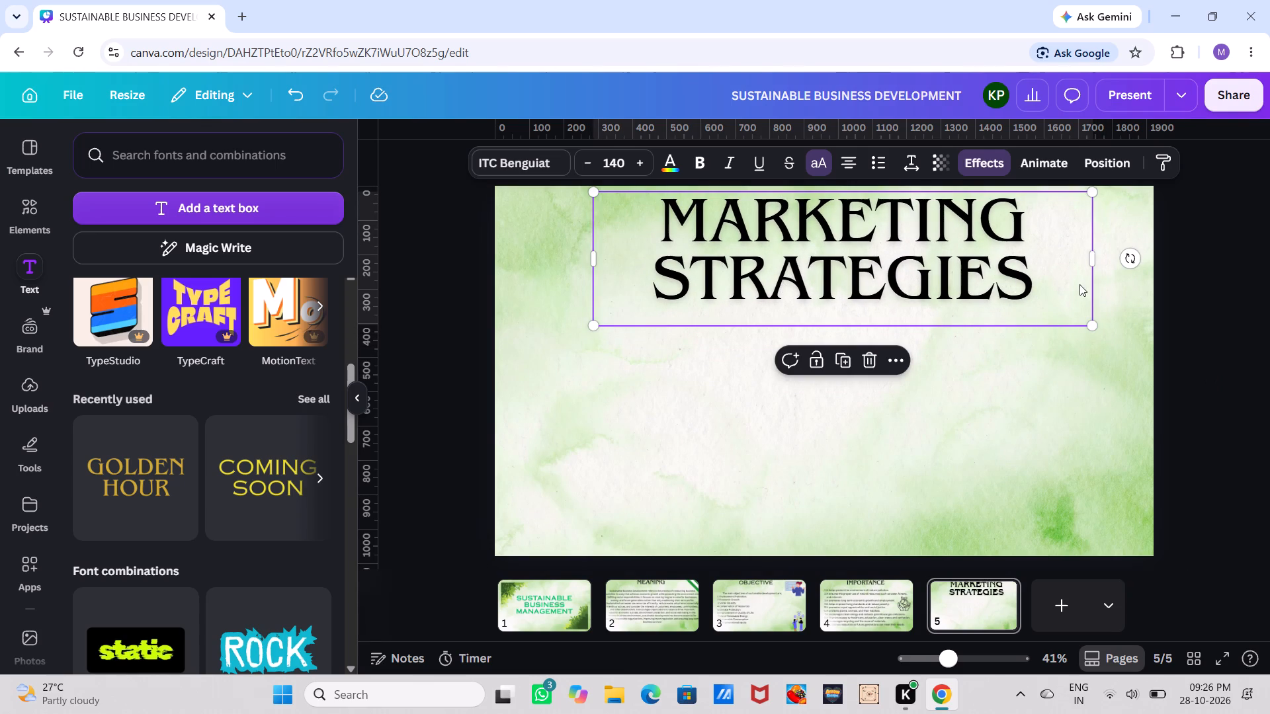
pyautogui.moveTo(1095, 326); pyautogui.dragTo(1048, 291)
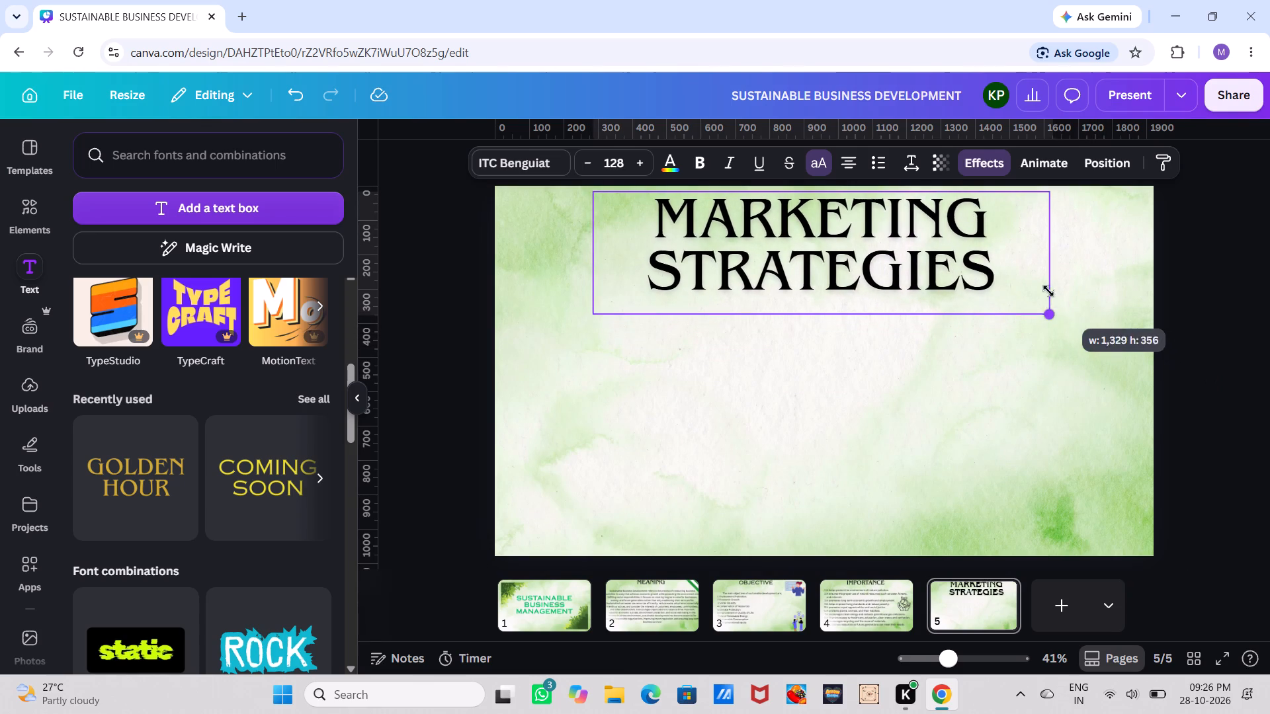
pyautogui.moveTo(1048, 291); pyautogui.dragTo(945, 253)
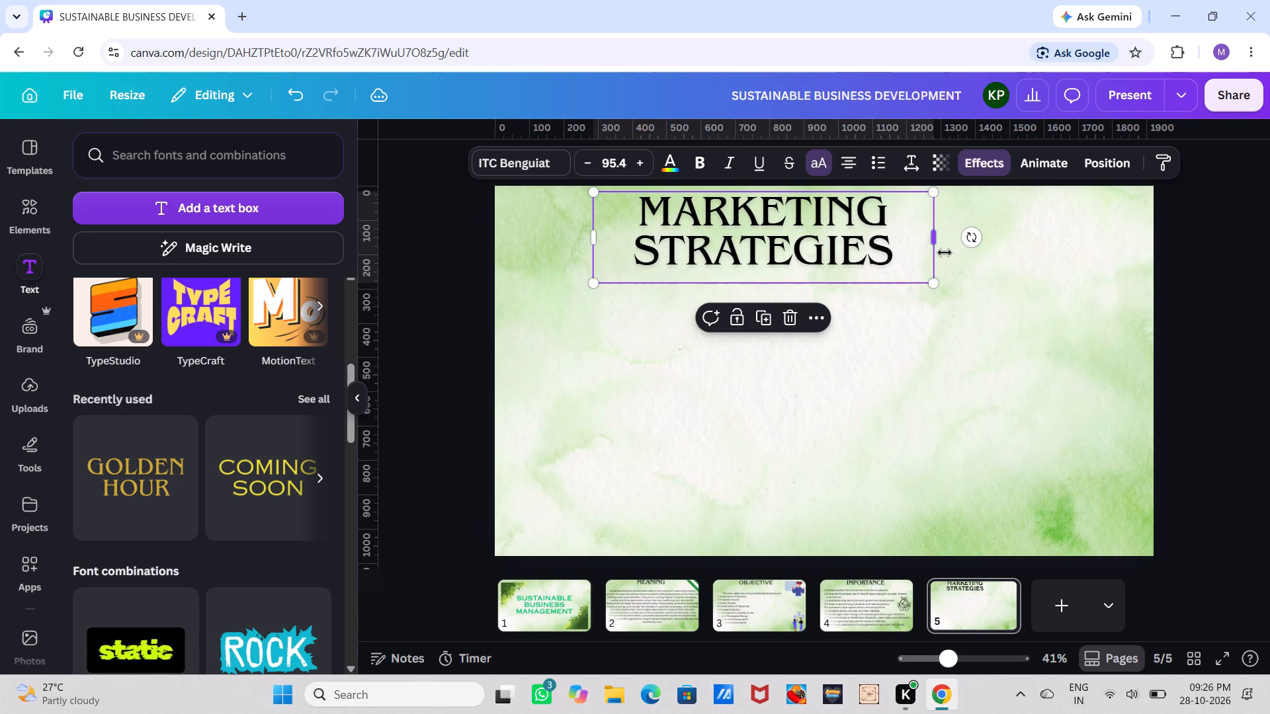
pyautogui.moveTo(818, 214); pyautogui.dragTo(873, 212)
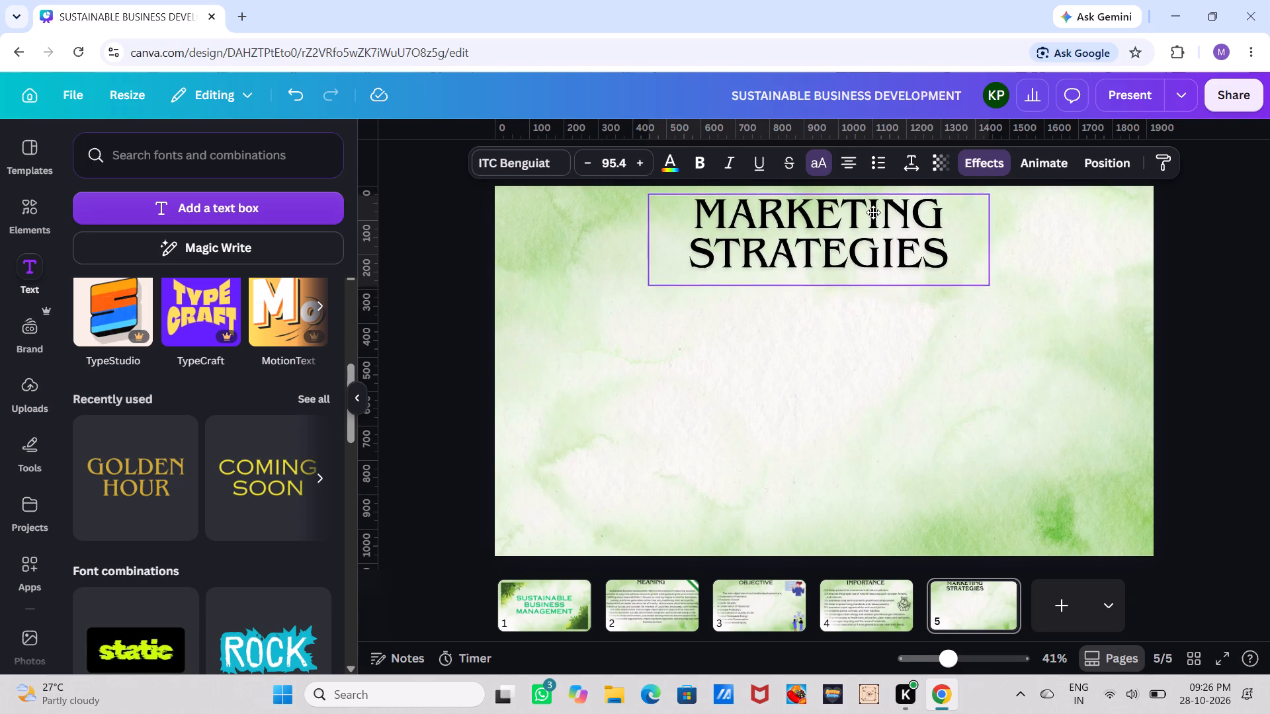
pyautogui.moveTo(873, 212); pyautogui.dragTo(873, 214)
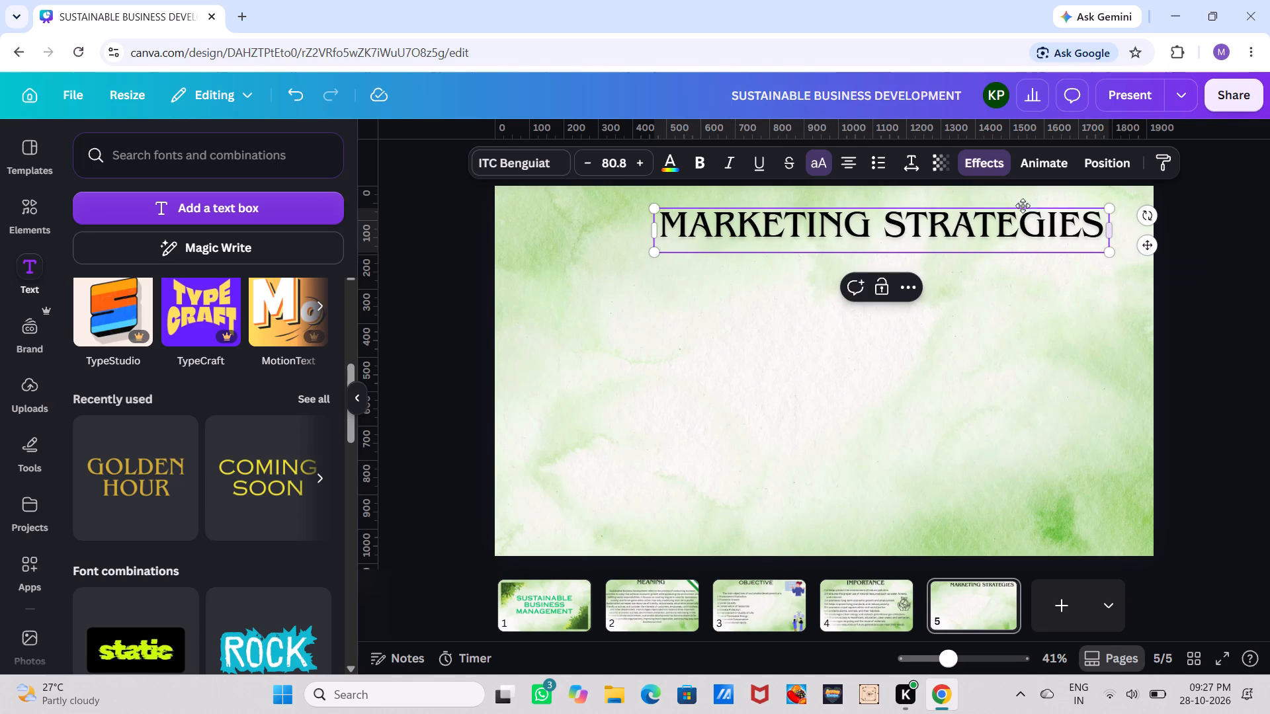
# Centre the MARKETING STRATEGIES heading against the page's top edge by moving it up and extending its text box to the left.
pyautogui.moveTo(971, 227); pyautogui.dragTo(943, 217)
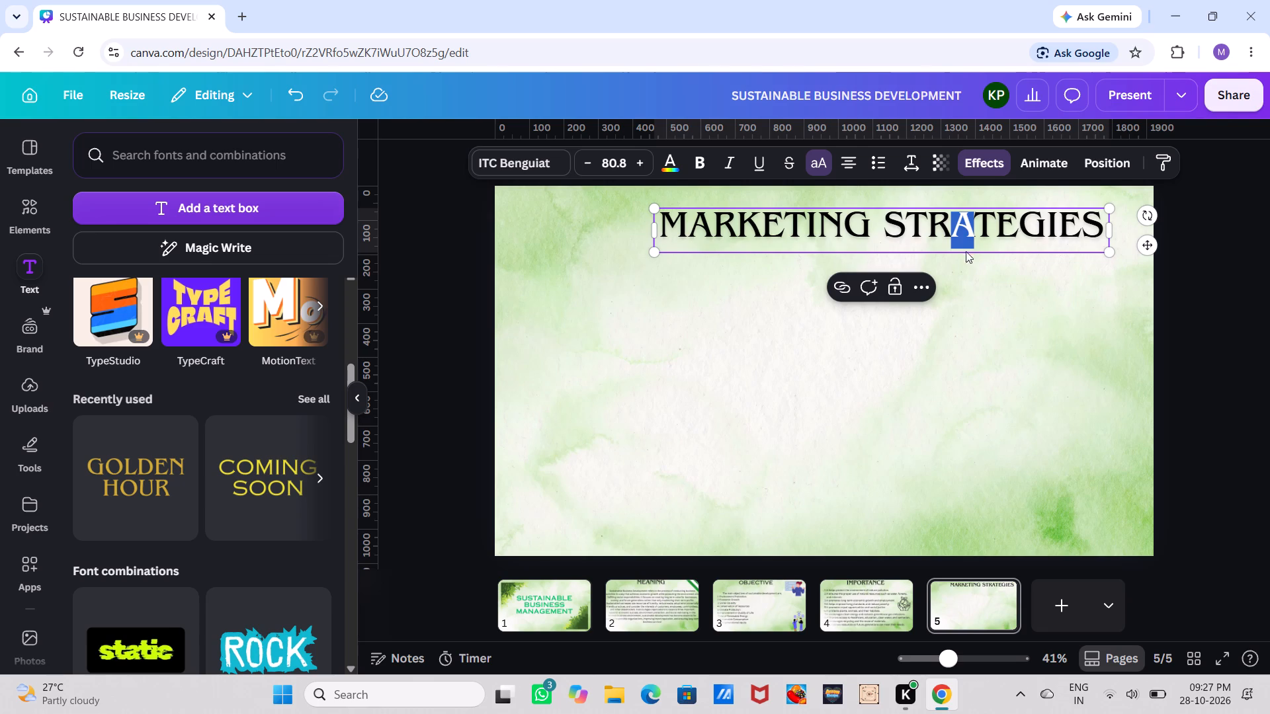
pyautogui.click(900, 255)
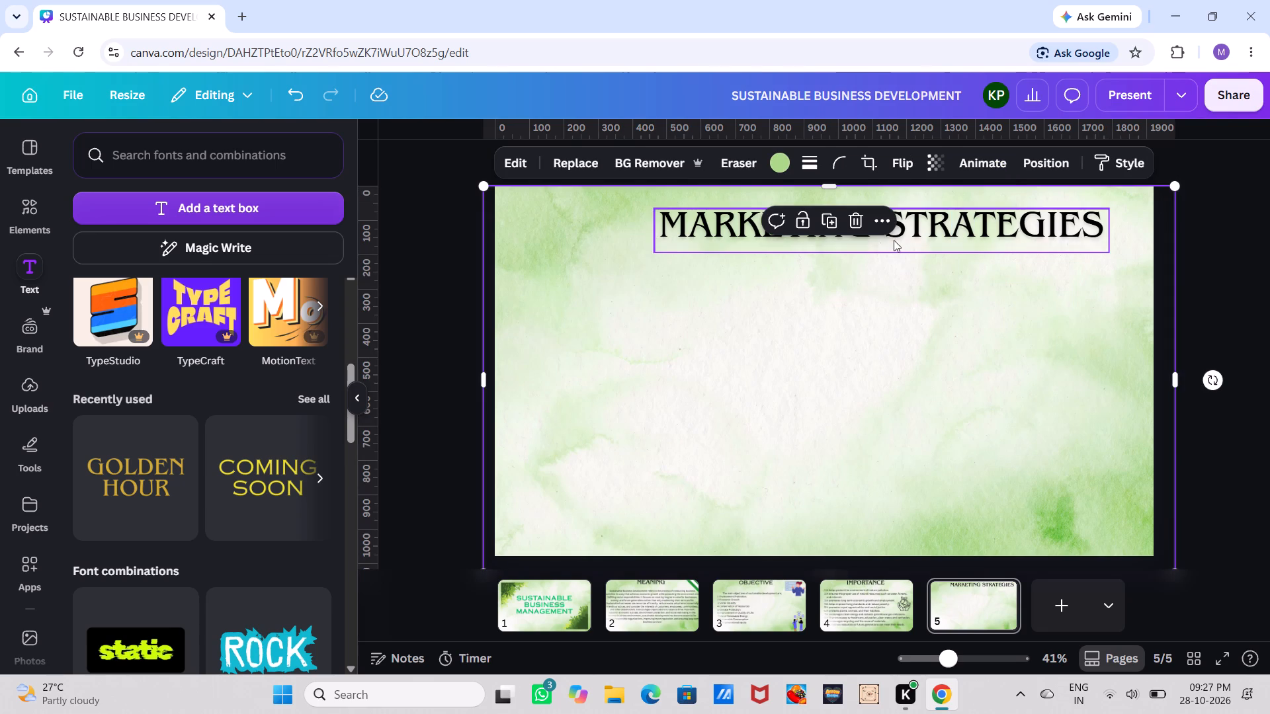
pyautogui.moveTo(894, 240); pyautogui.dragTo(870, 225)
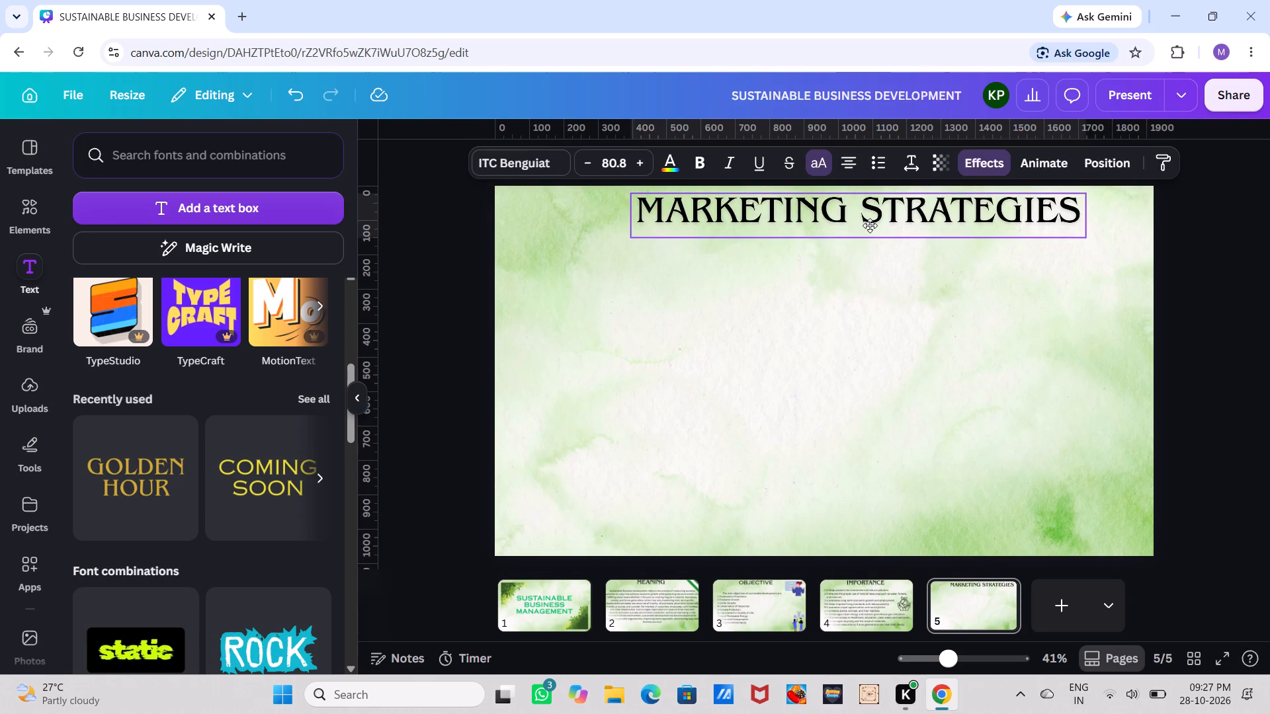
pyautogui.moveTo(870, 225); pyautogui.dragTo(868, 225)
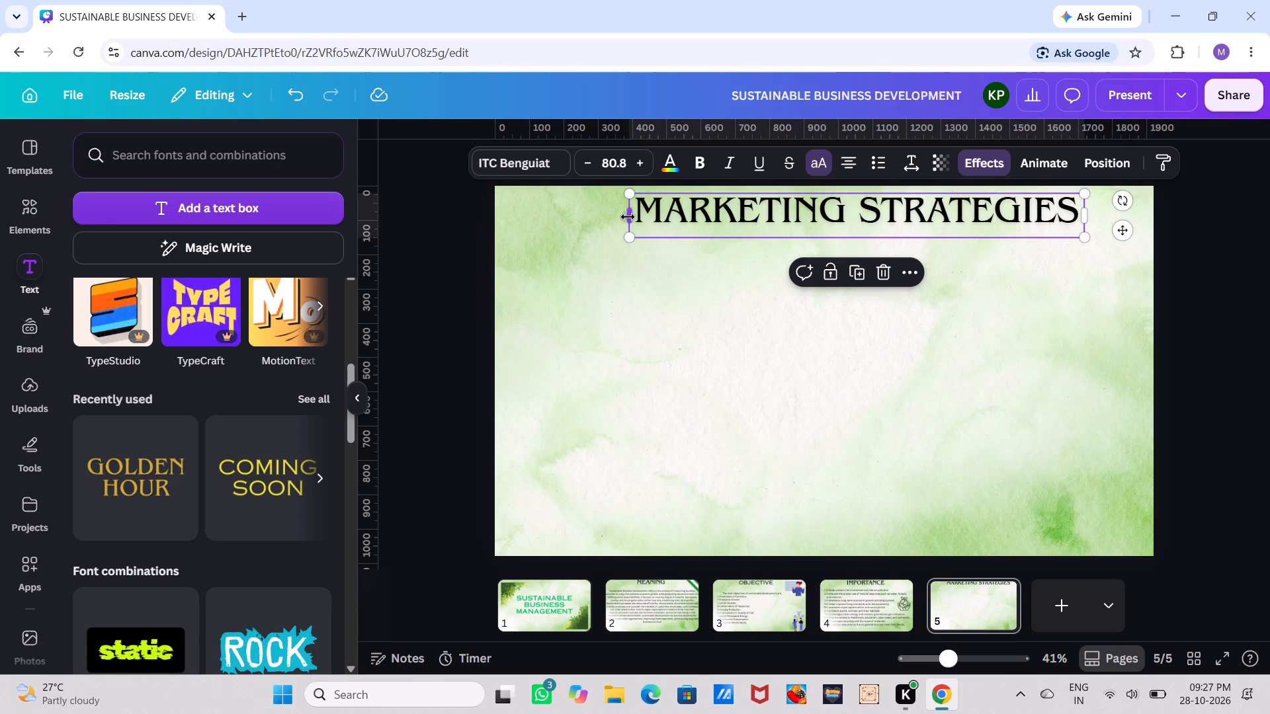
pyautogui.moveTo(628, 216); pyautogui.dragTo(566, 223)
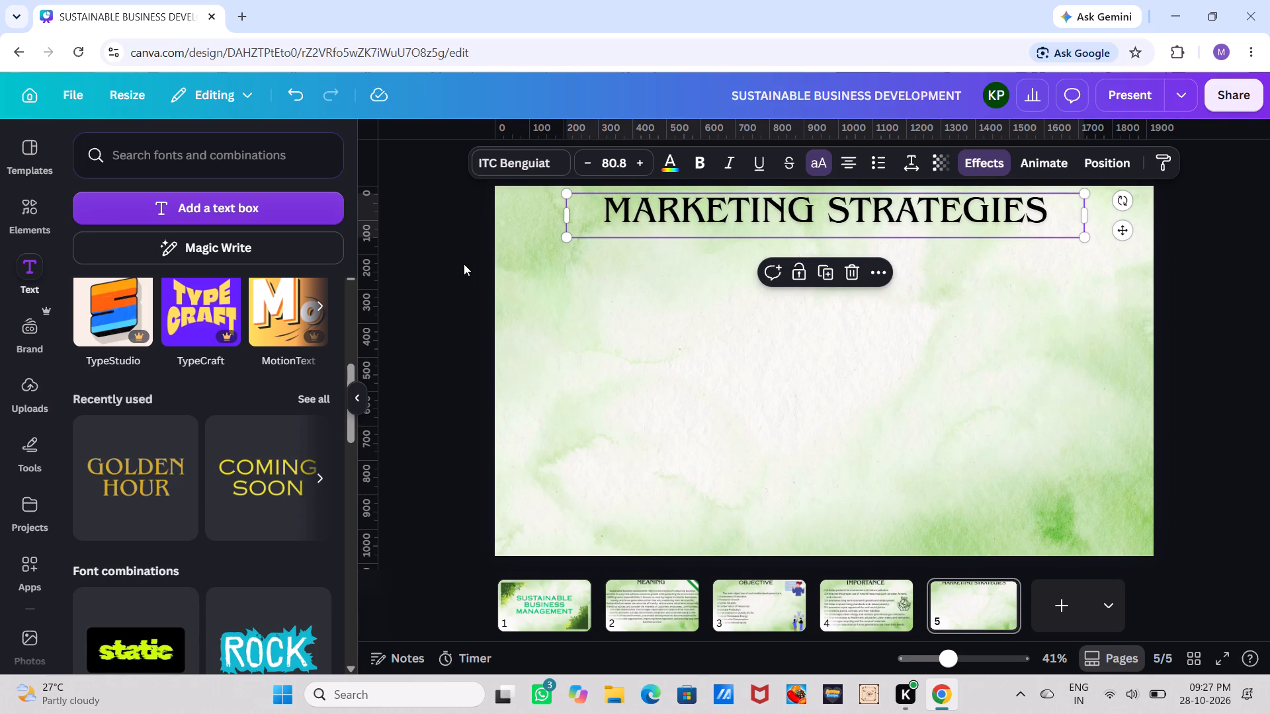
pyautogui.click(464, 264)
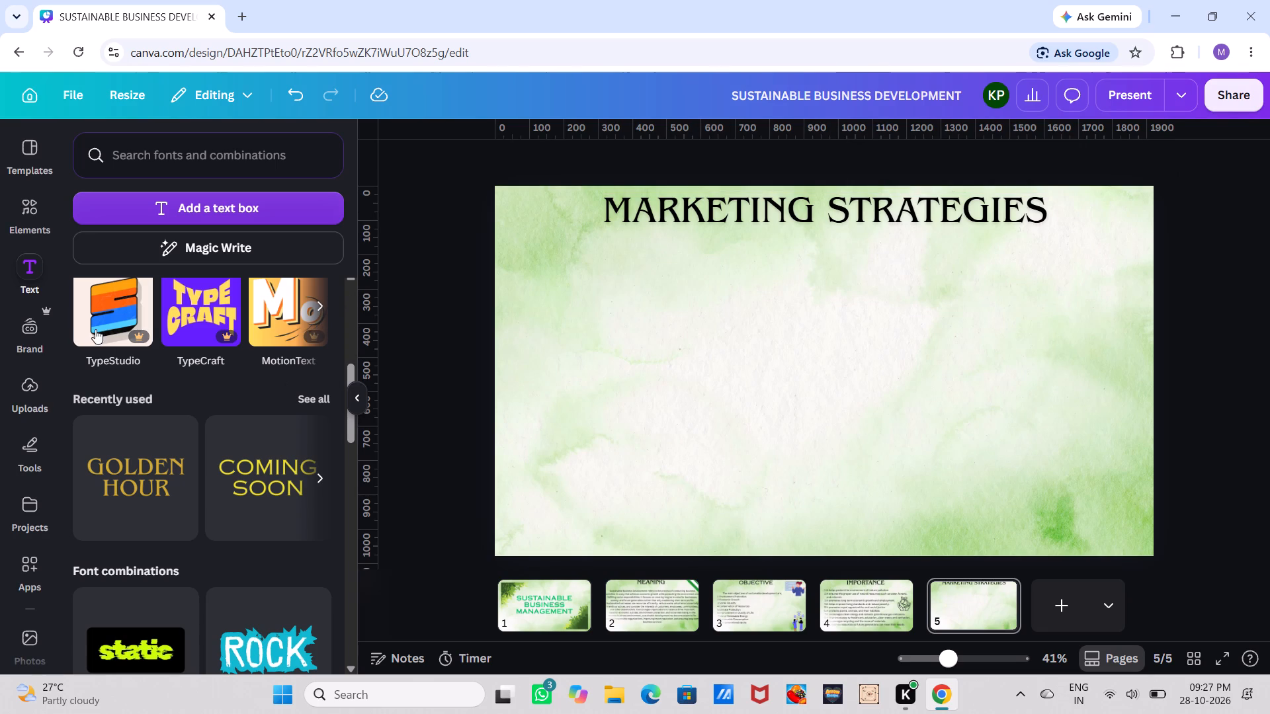
# Add a body text box in the middle of page 5 and replace its placeholder with "Marketing strategies".
pyautogui.click(20, 283)
pyautogui.click(20, 283)
pyautogui.moveTo(353, 432); pyautogui.dragTo(337, 351)
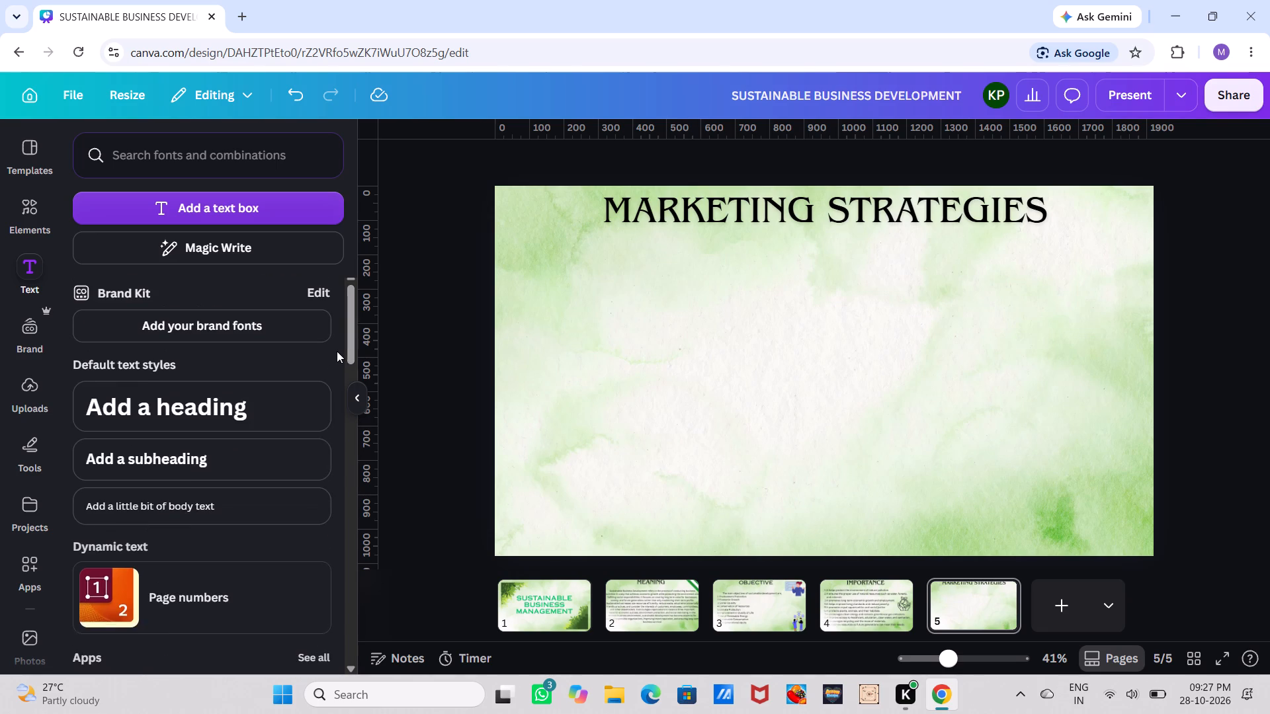
pyautogui.click(300, 500)
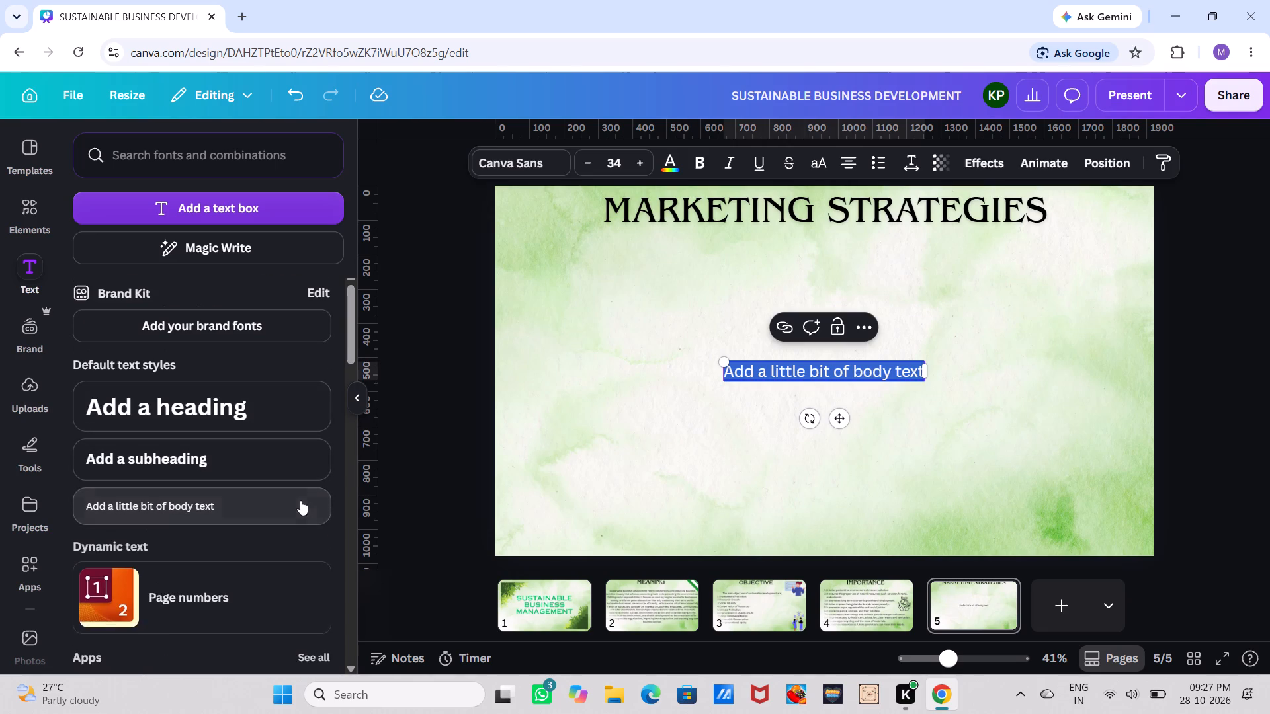
pyautogui.press('Delete')
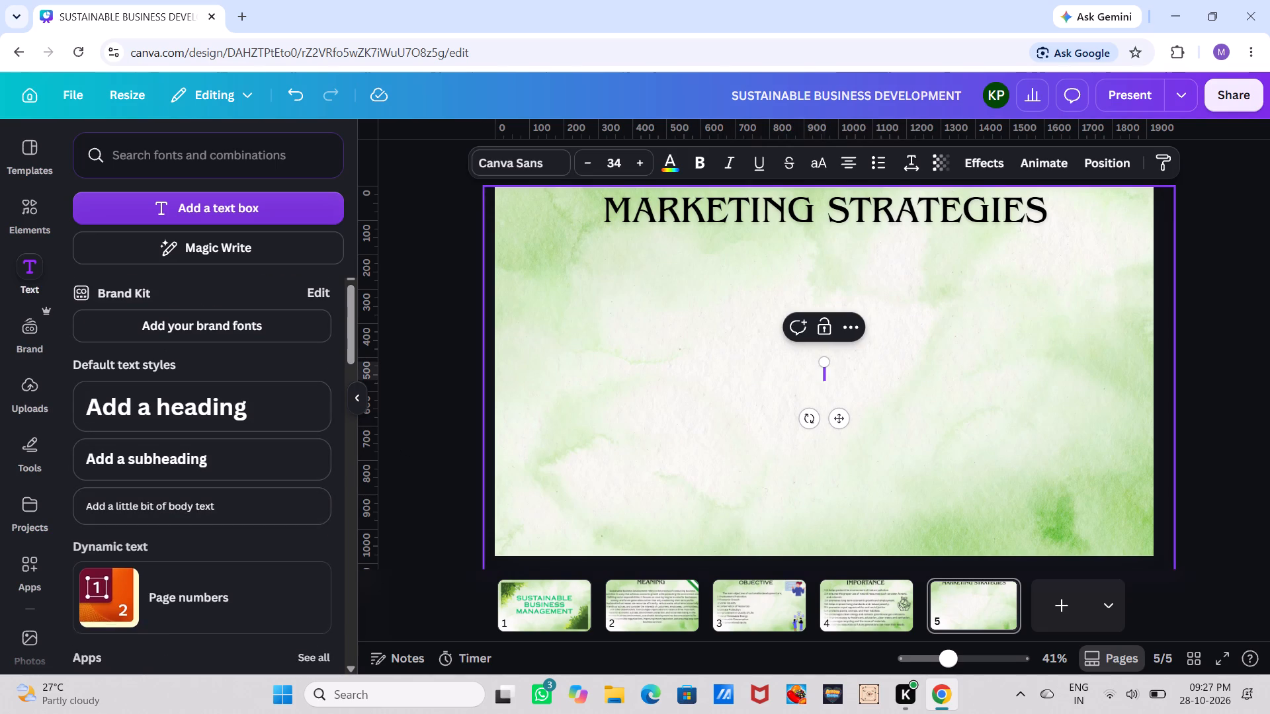
pyautogui.write('Ma')
pyautogui.write('rketing')
pyautogui.press('space')
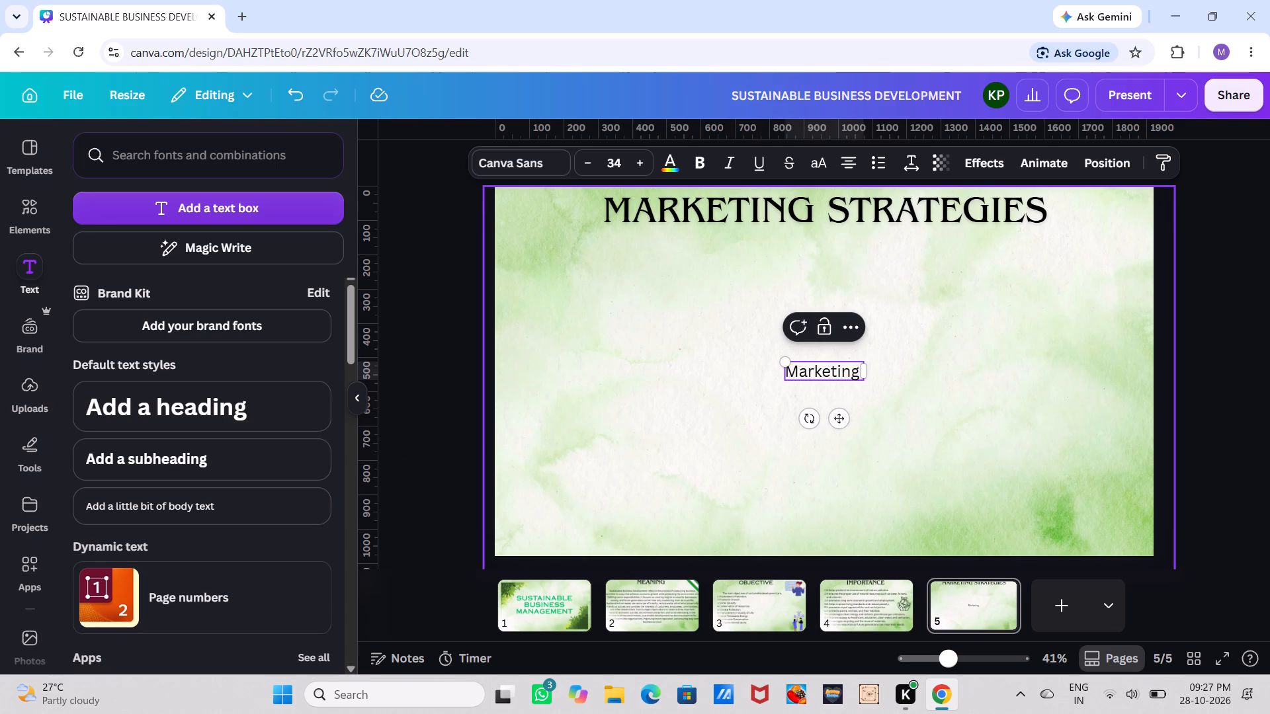
pyautogui.write('stra')
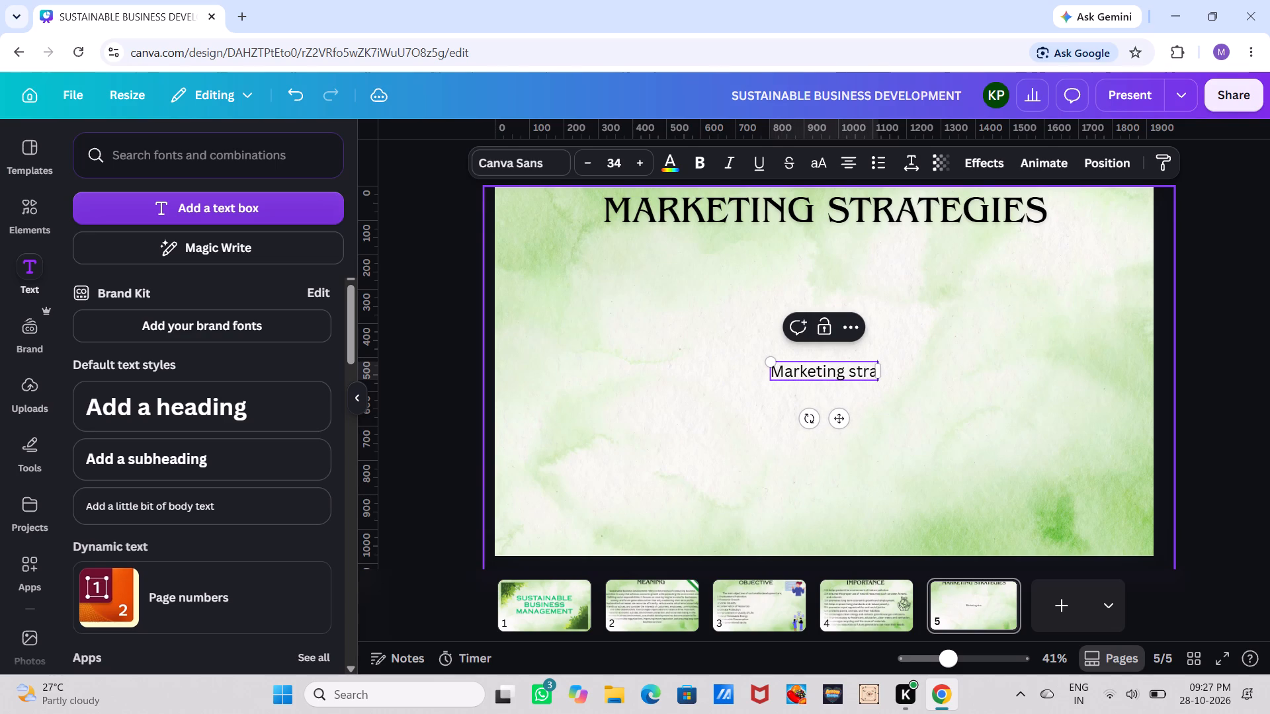
pyautogui.write('tegies')
pyautogui.press('space')
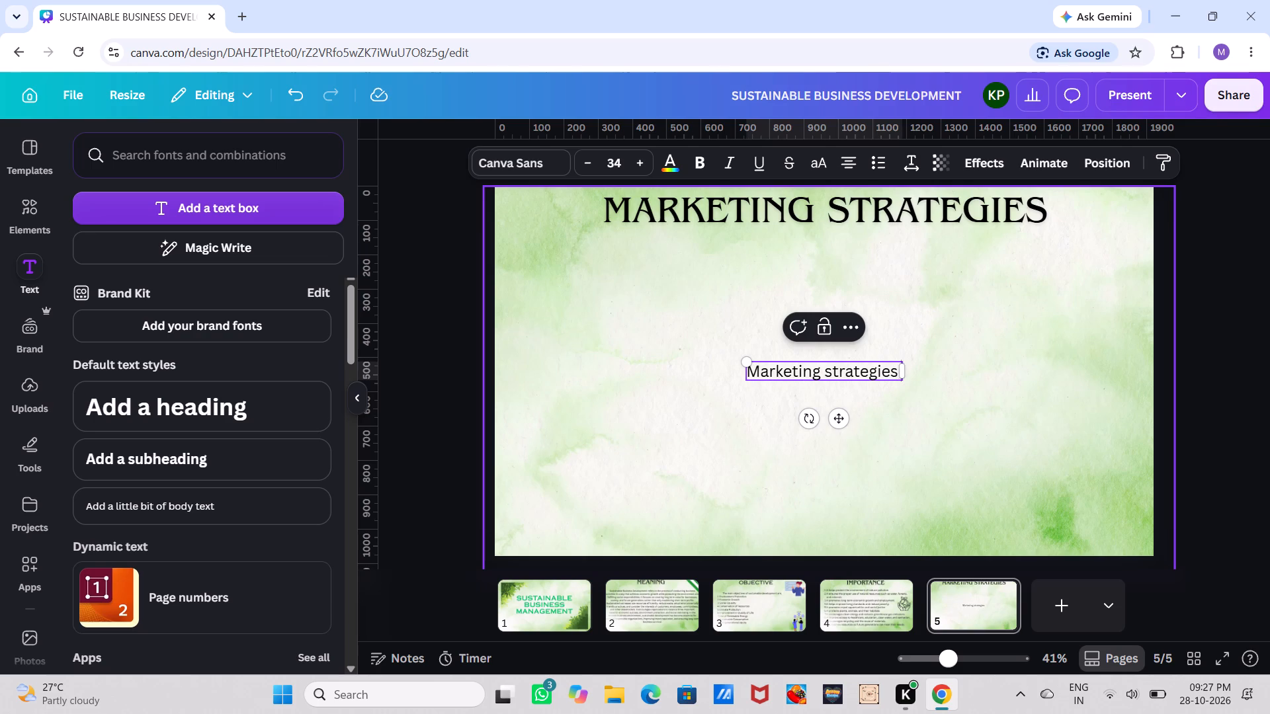
# Continue the body text after "Marketing strategies" with "play an important role in".
pyautogui.write('play')
pyautogui.press('space')
pyautogui.write('an impprt')
pyautogui.press('BackSpace')
pyautogui.press('BackSpace')
pyautogui.press('BackSpace')
pyautogui.write('ortant')
pyautogui.press('space')
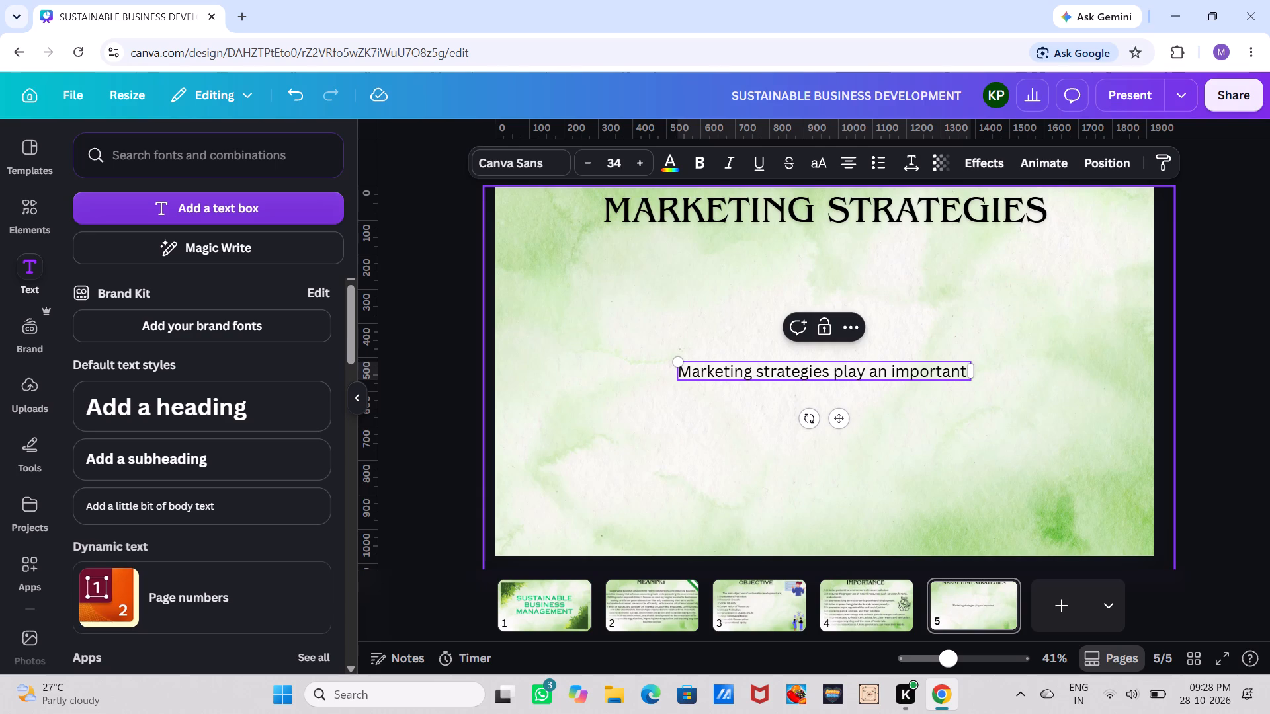
pyautogui.write('role')
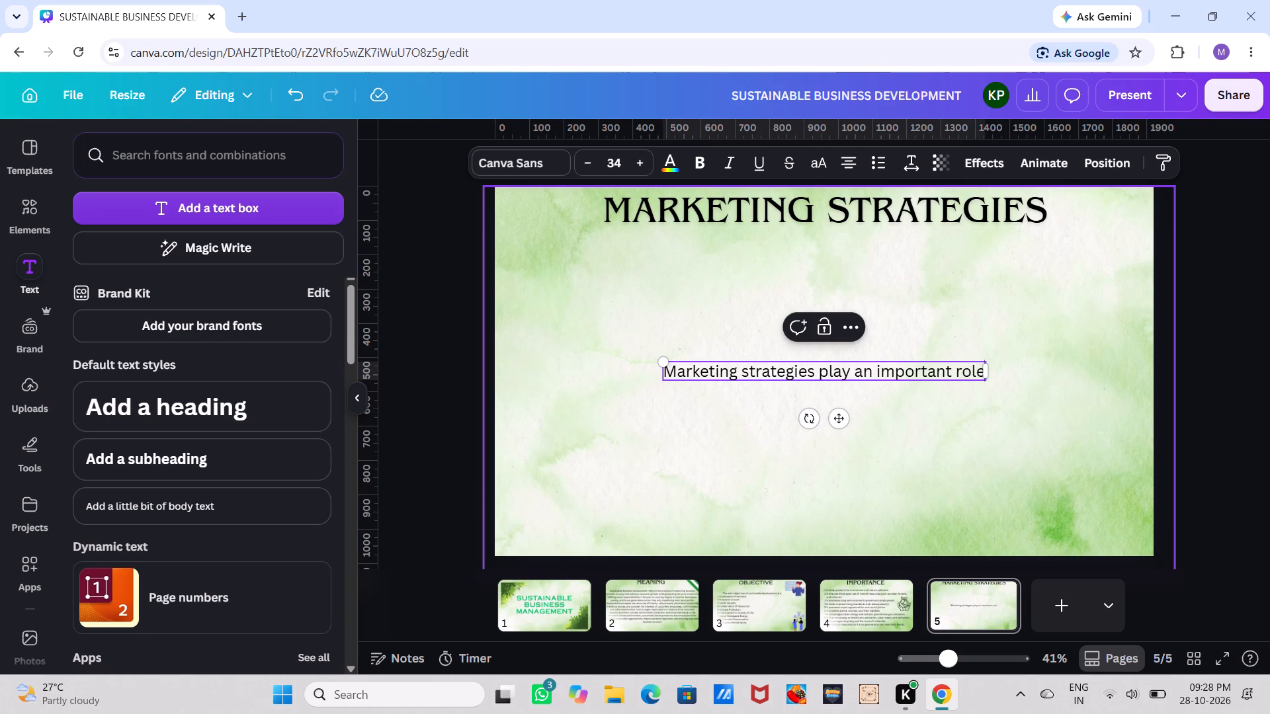
pyautogui.press('space')
pyautogui.write('in')
pyautogui.press('space')
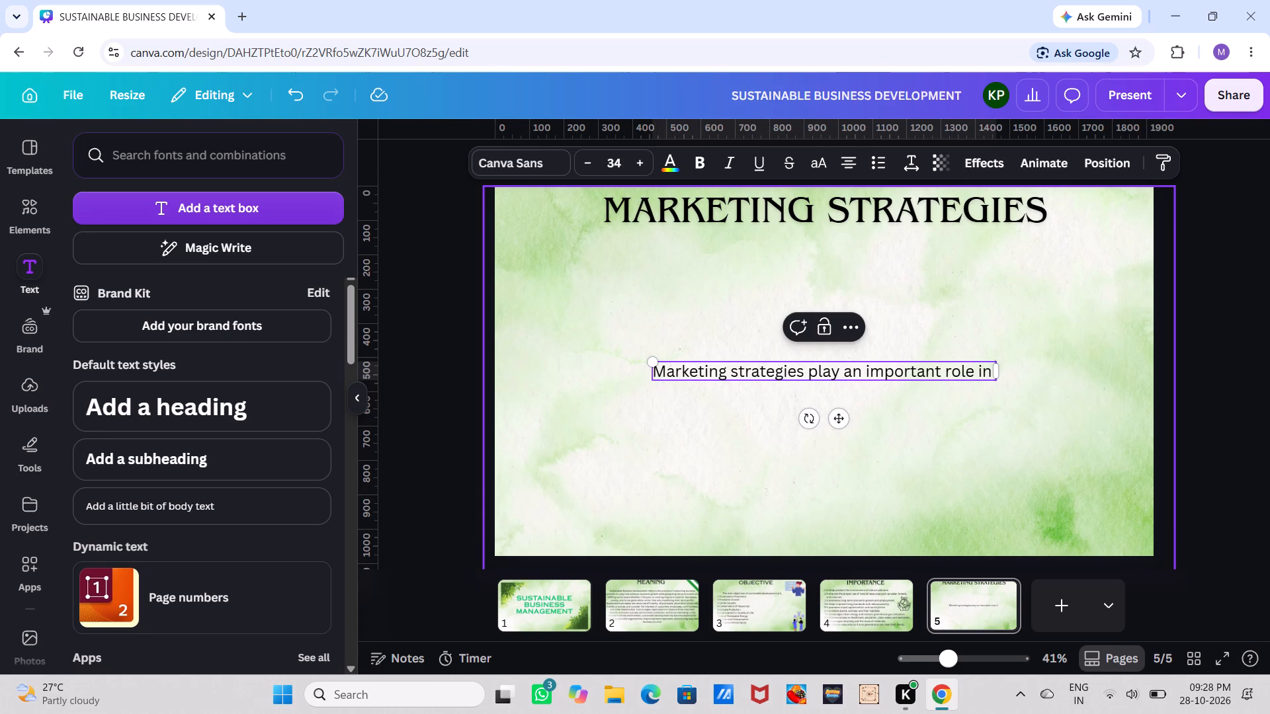
# Continue the body sentence with "promoting sustainable business development".
pyautogui.write('promoting')
pyautogui.press('space')
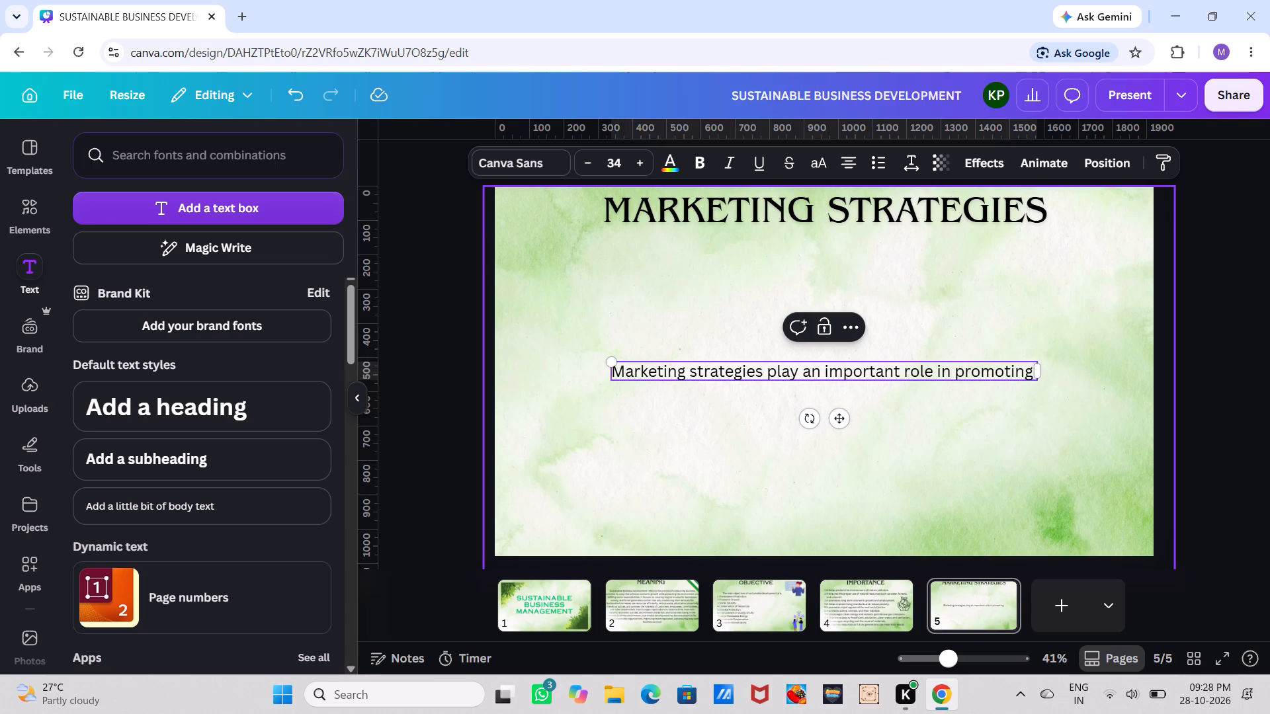
pyautogui.write('sustainable')
pyautogui.press('space')
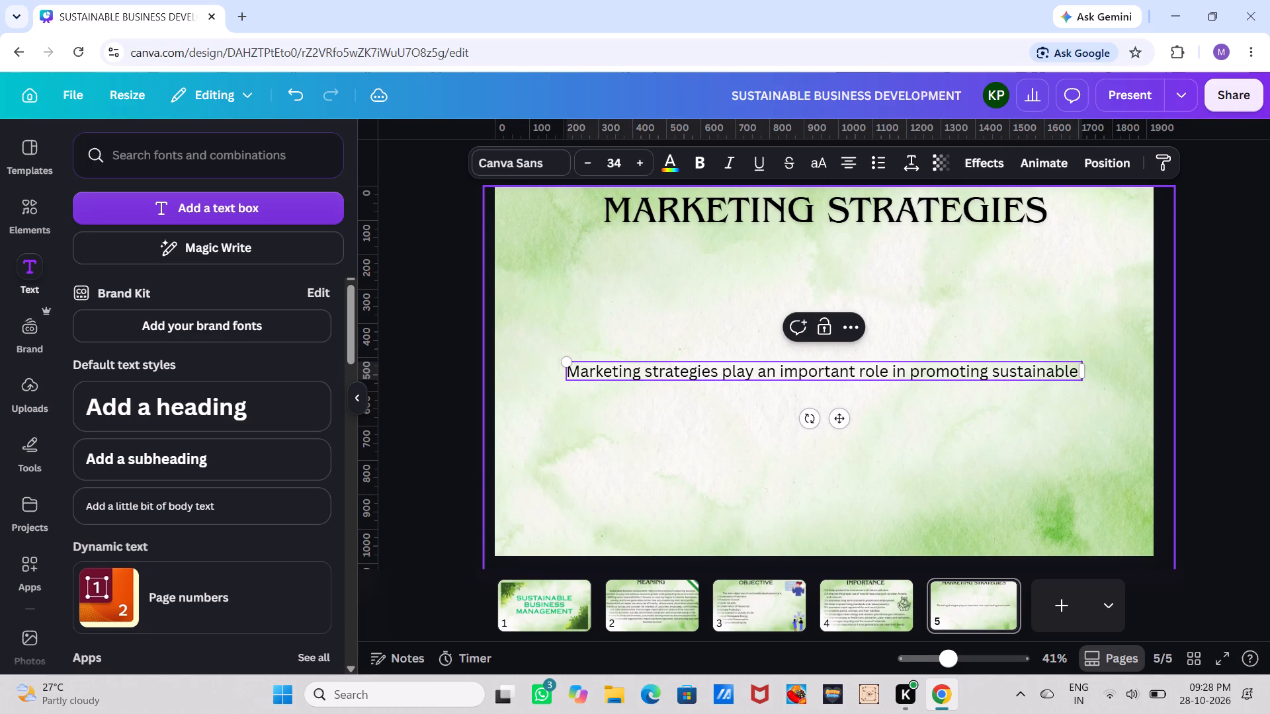
pyautogui.write('business')
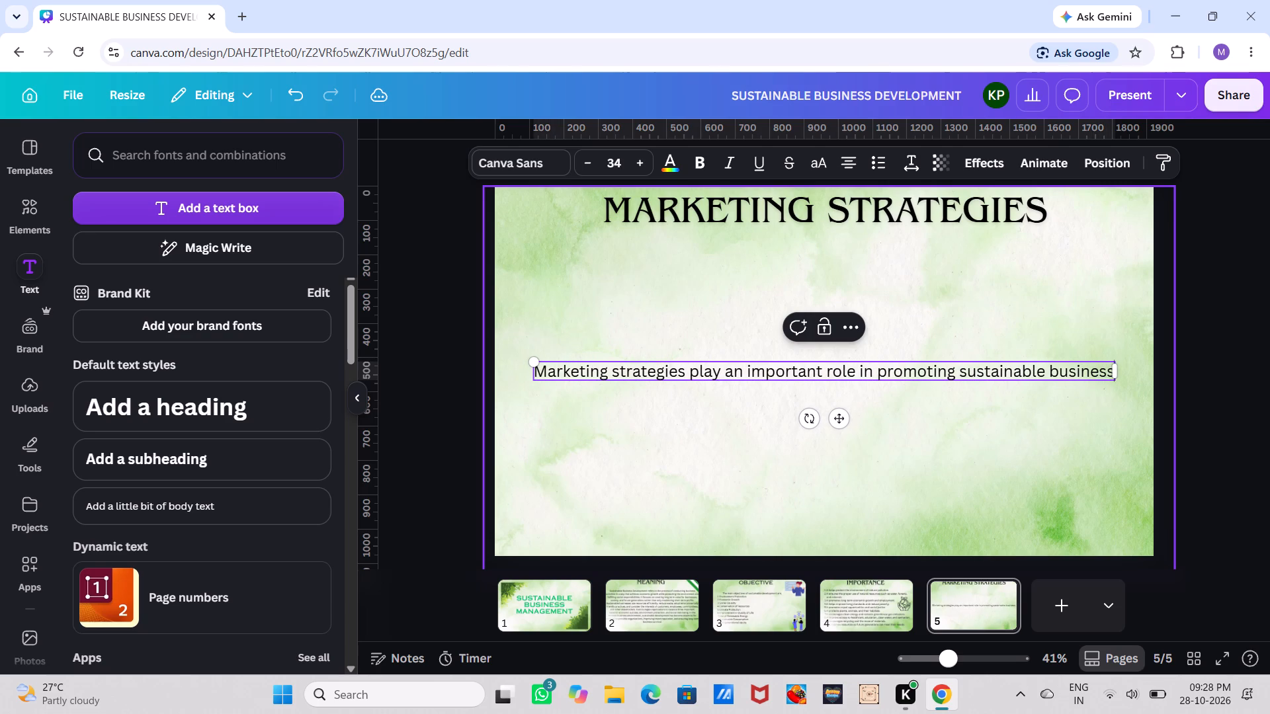
pyautogui.press('space')
pyautogui.write('dve')
pyautogui.press('BackSpace')
pyautogui.press('BackSpace')
pyautogui.write('evelopment')
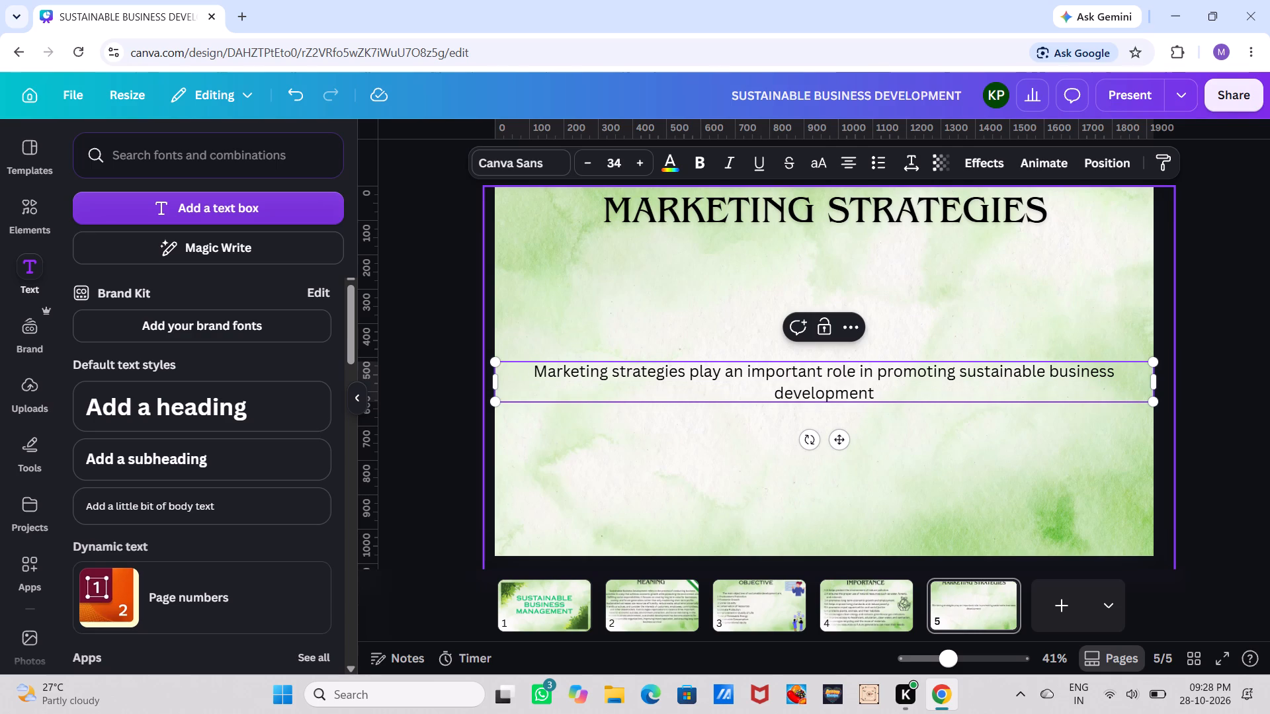
pyautogui.press('space')
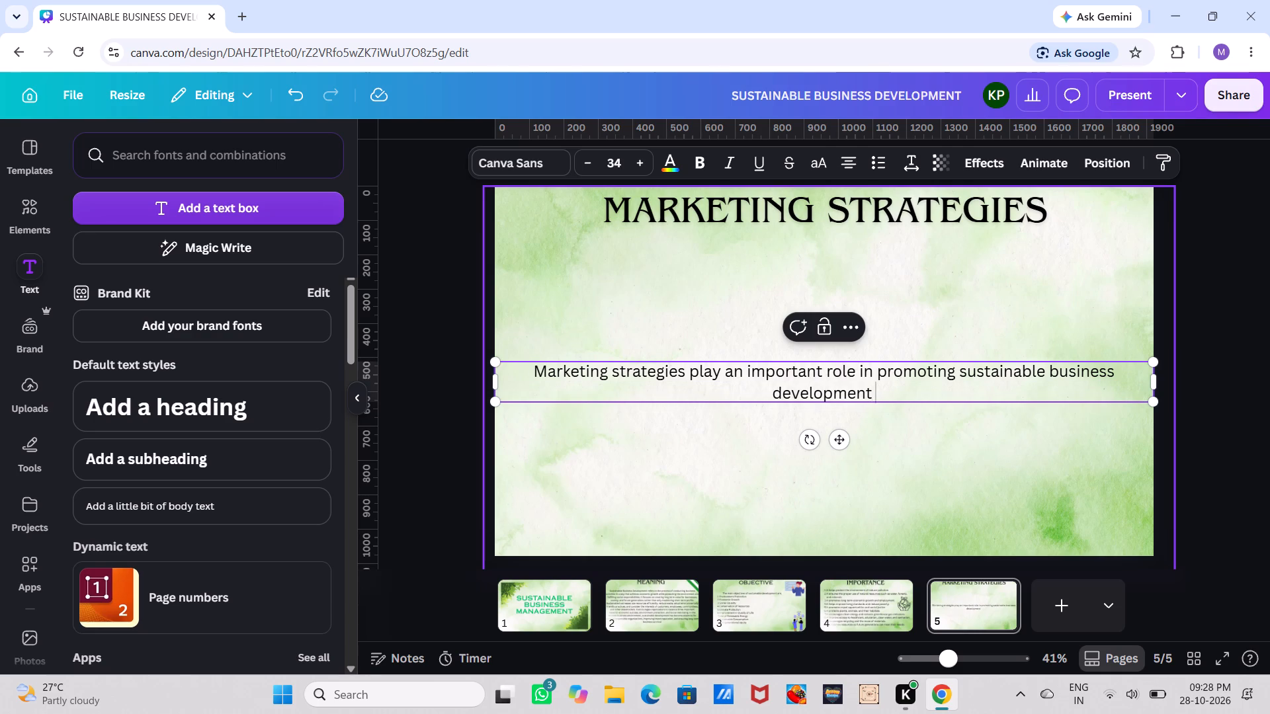
pyautogui.write('by')
pyautogui.press('space')
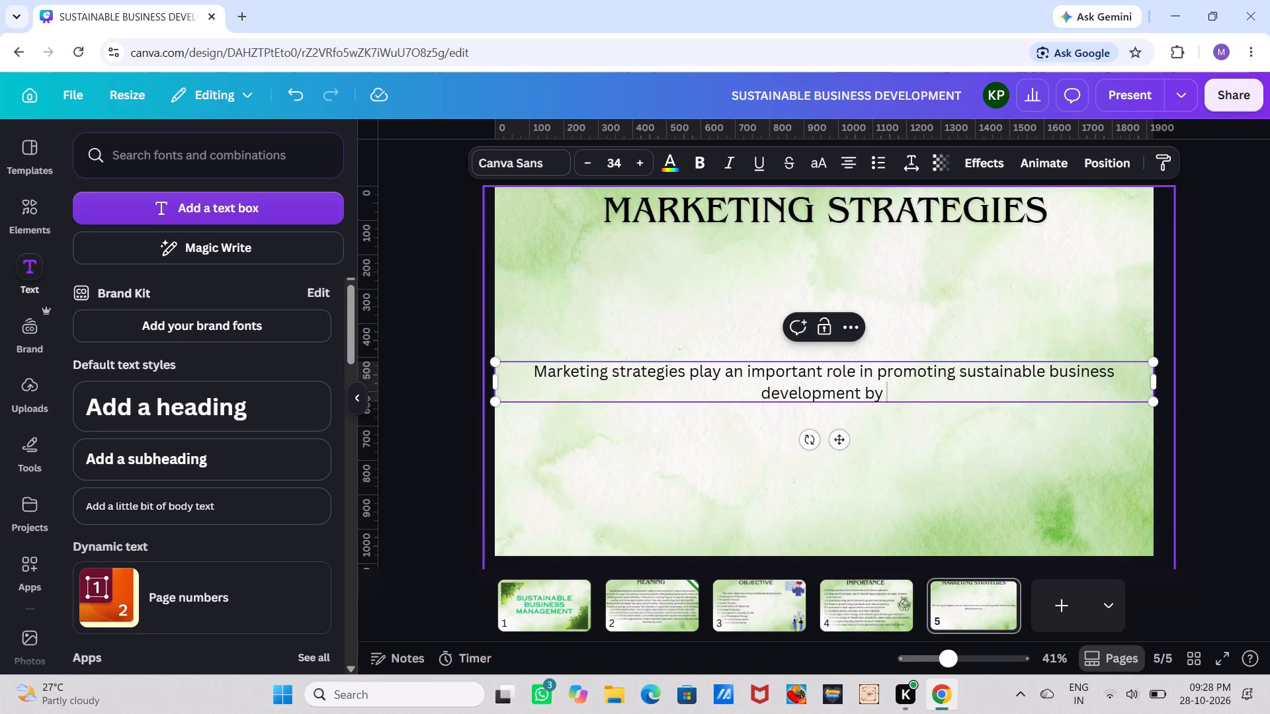
pyautogui.write('encou')
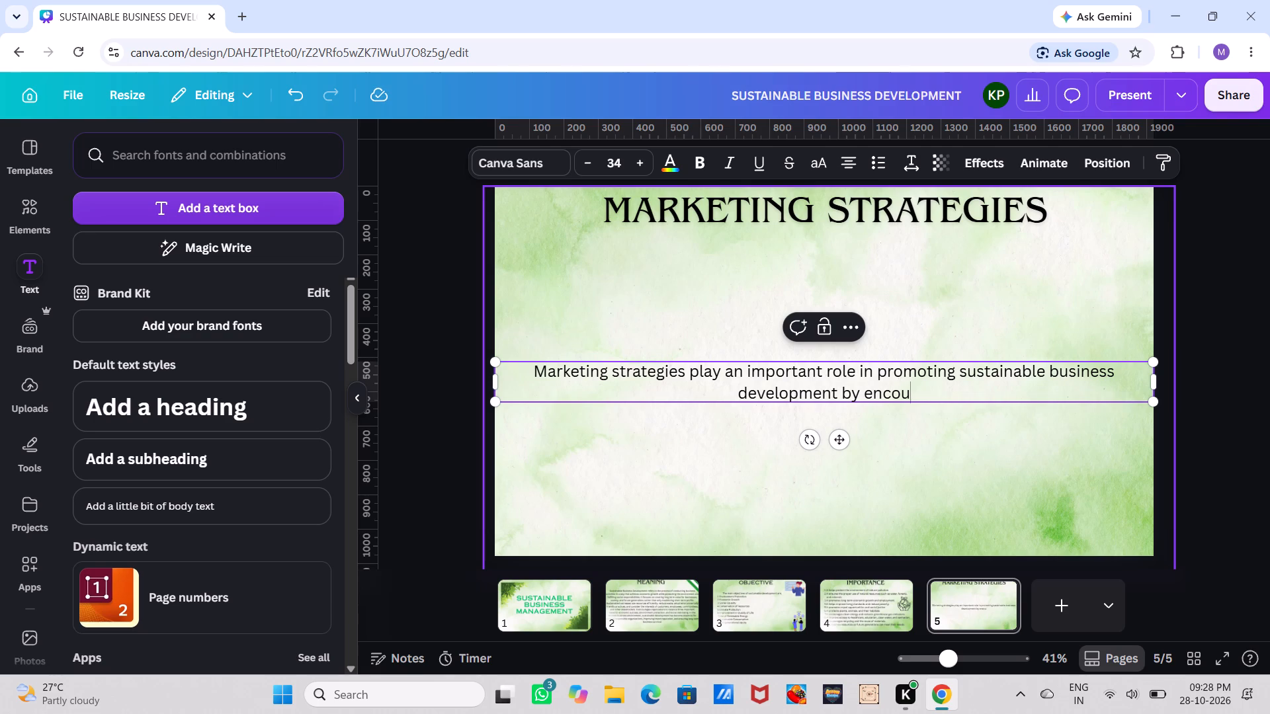
pyautogui.write('raging')
pyautogui.press('space')
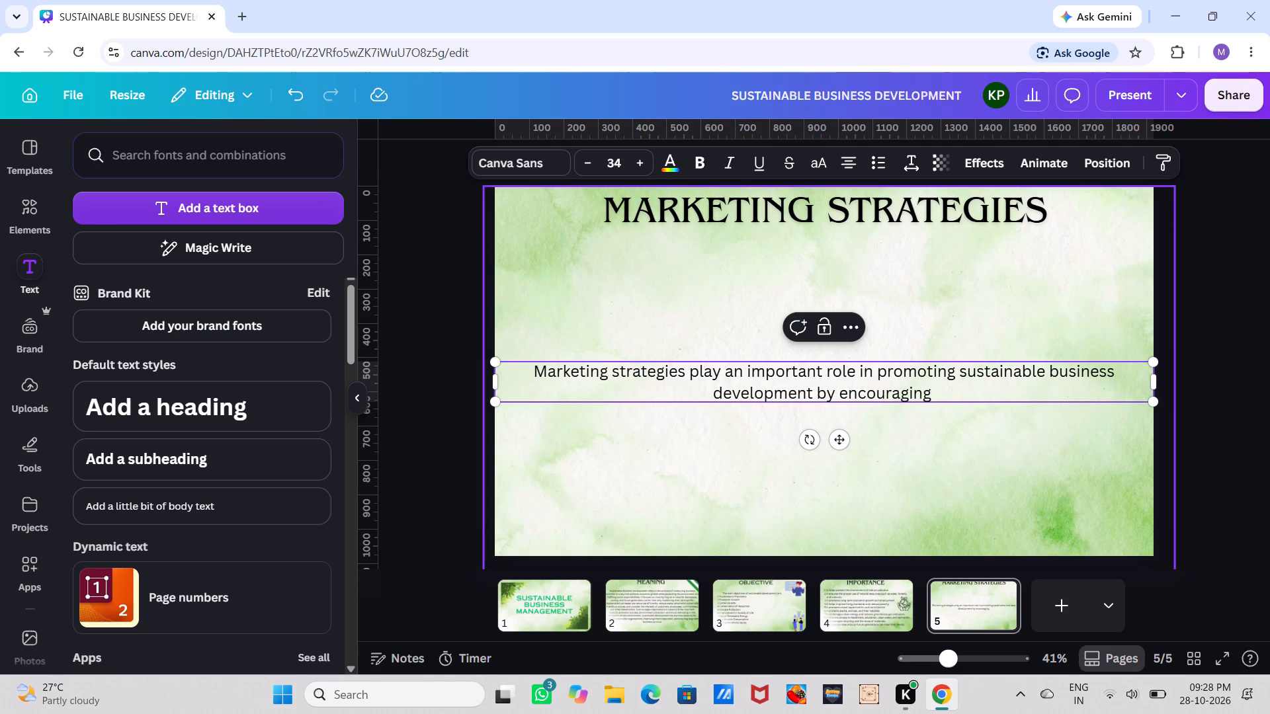
pyautogui.write('organization')
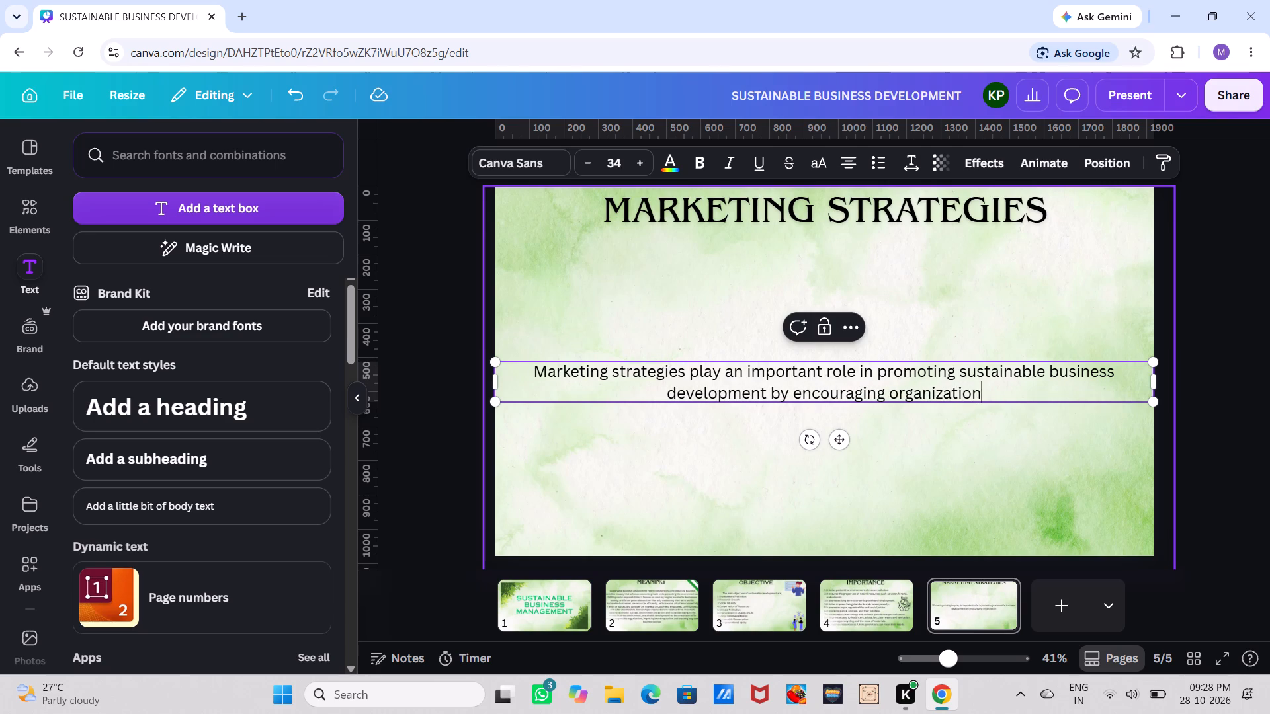
pyautogui.write('s to offfer')
pyautogui.press('space')
pyautogui.press('BackSpace')
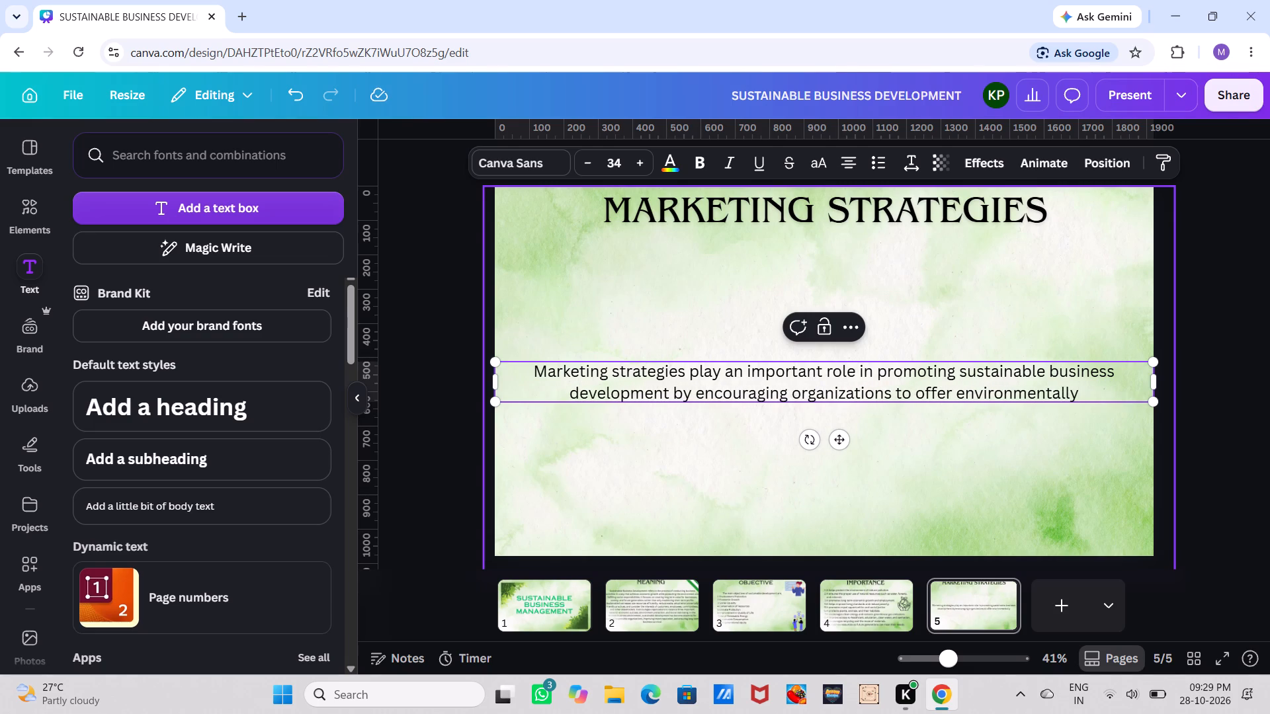
pyautogui.press('space')
pyautogui.write('responsible')
pyautogui.press('space')
pyautogui.write('products')
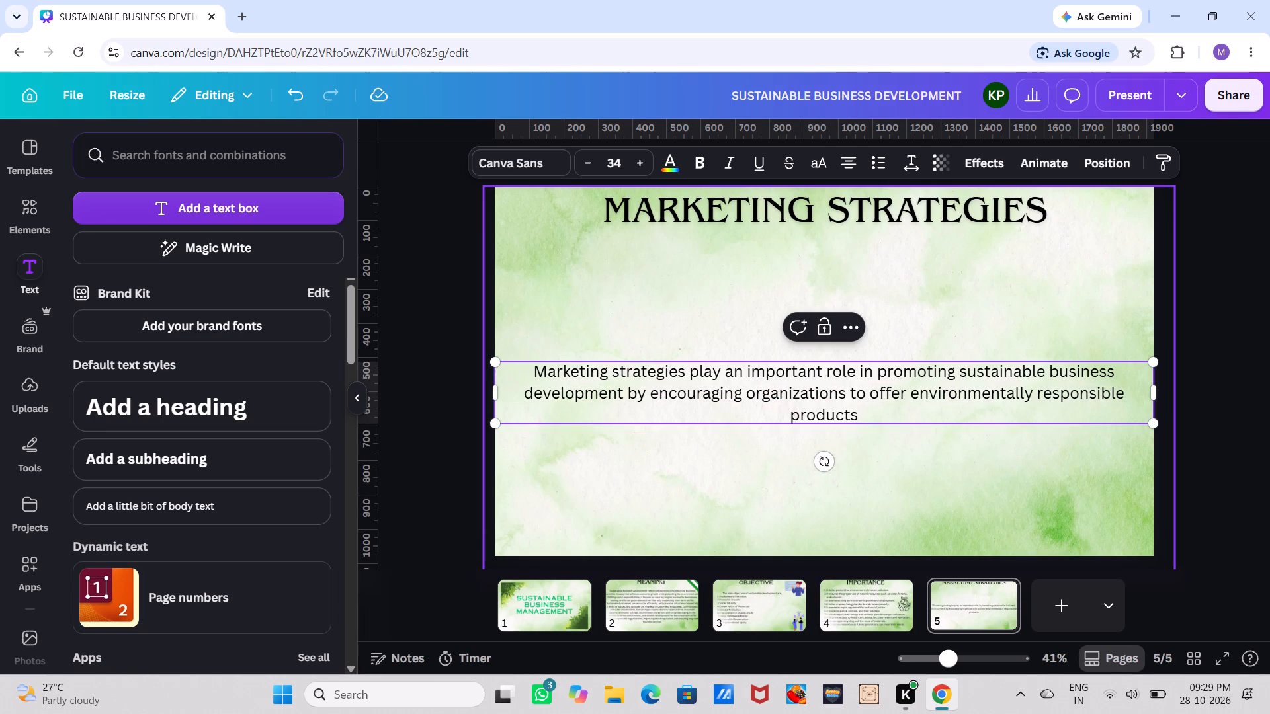
pyautogui.press('space')
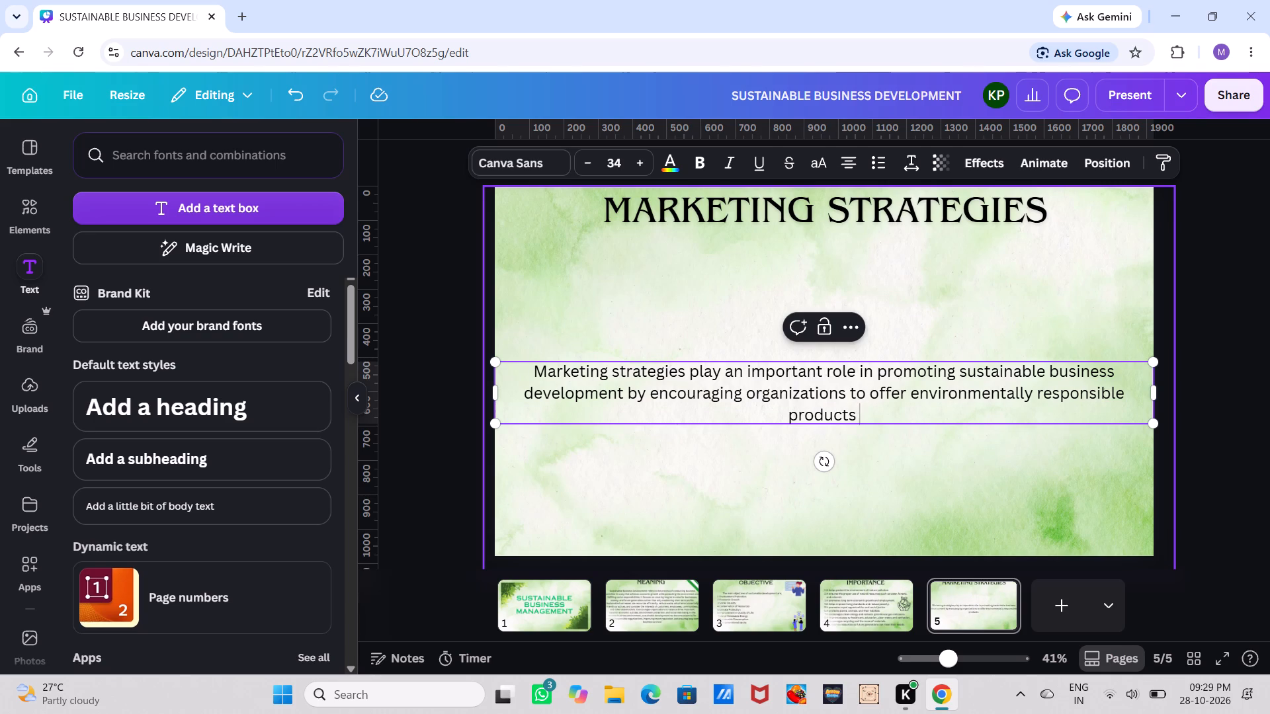
pyautogui.write('and services')
# End the first body sentence with a full stop and start a second sentence with "Green Positioning refers".
pyautogui.write('. Green')
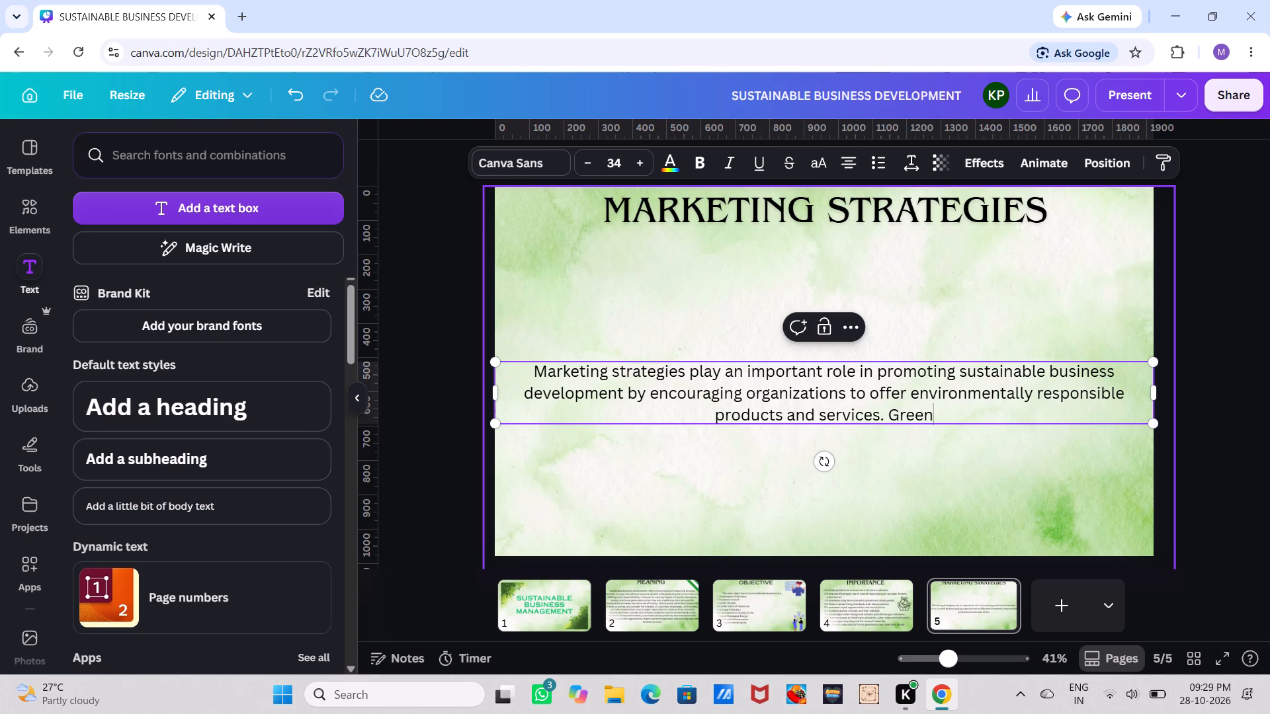
pyautogui.press('space')
pyautogui.write('Pos')
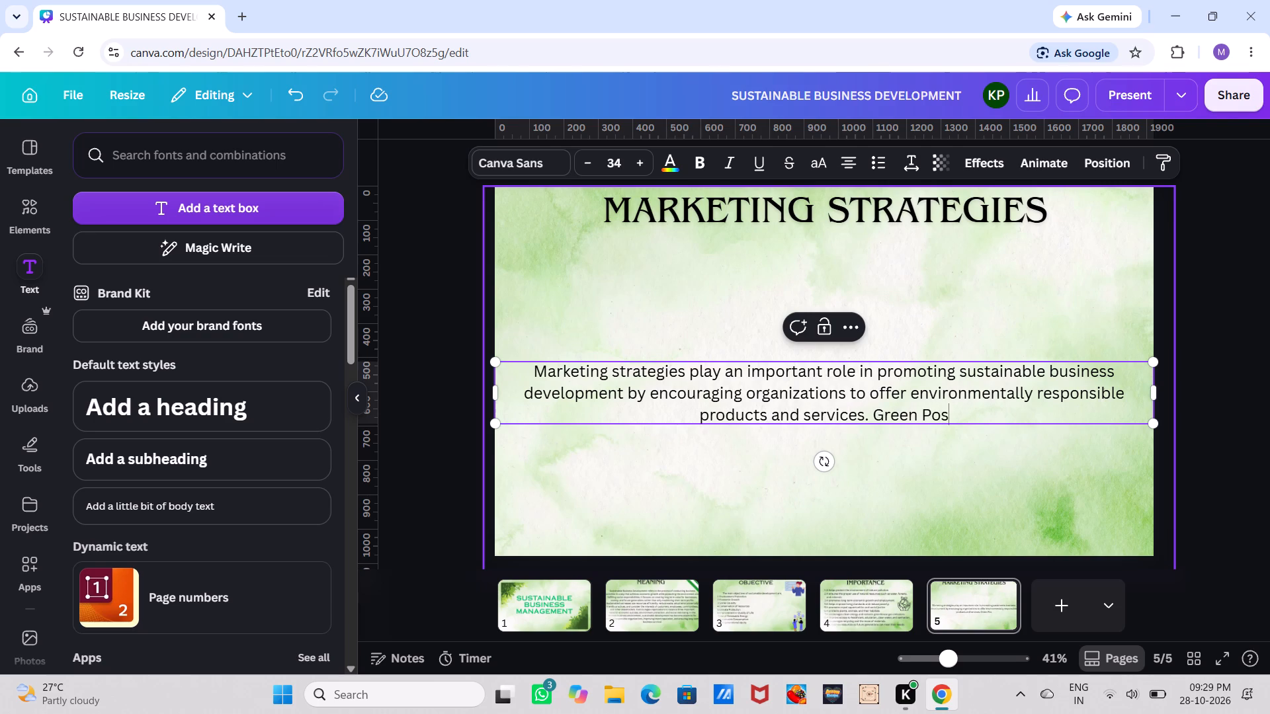
pyautogui.write('ition')
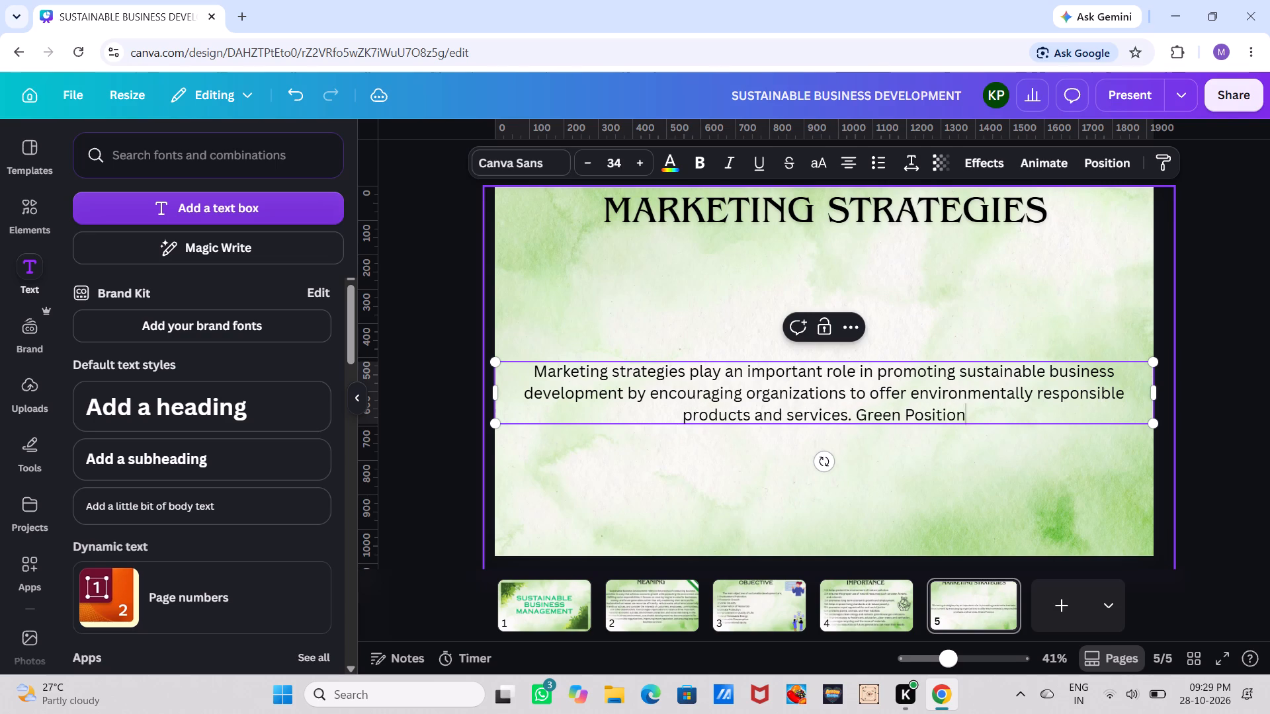
pyautogui.write('ing')
pyautogui.press('space')
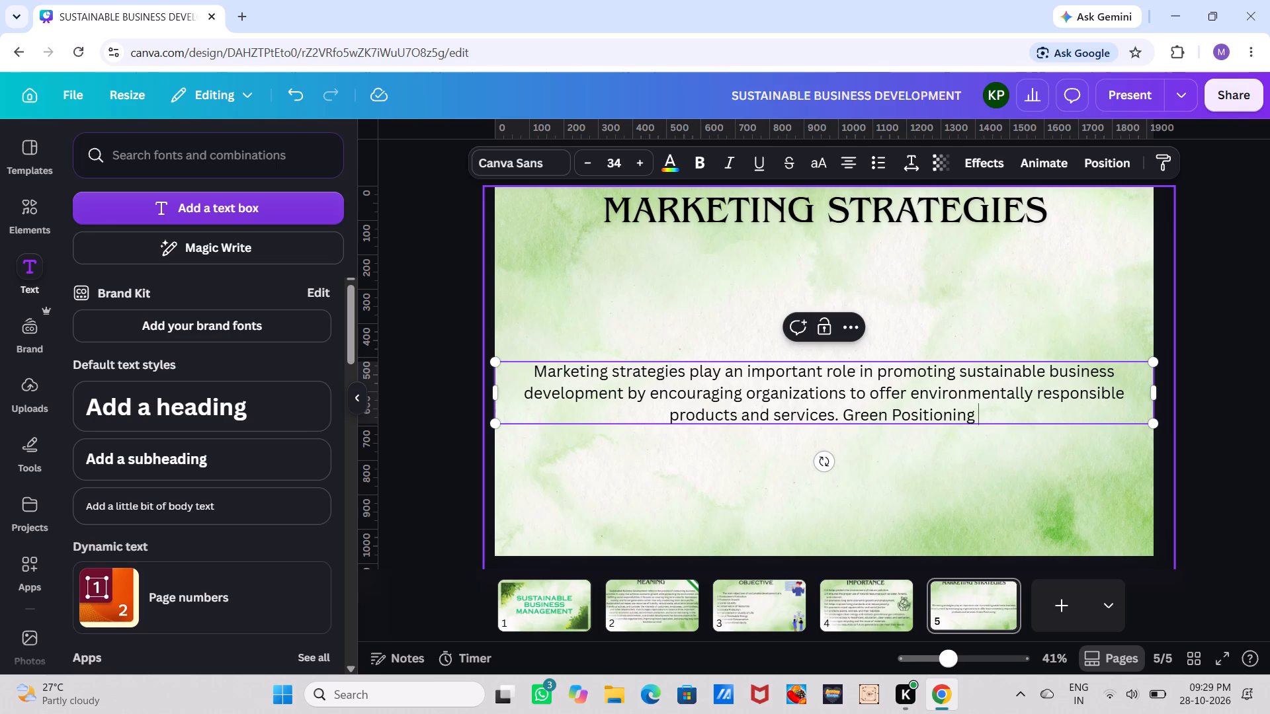
pyautogui.write('refers')
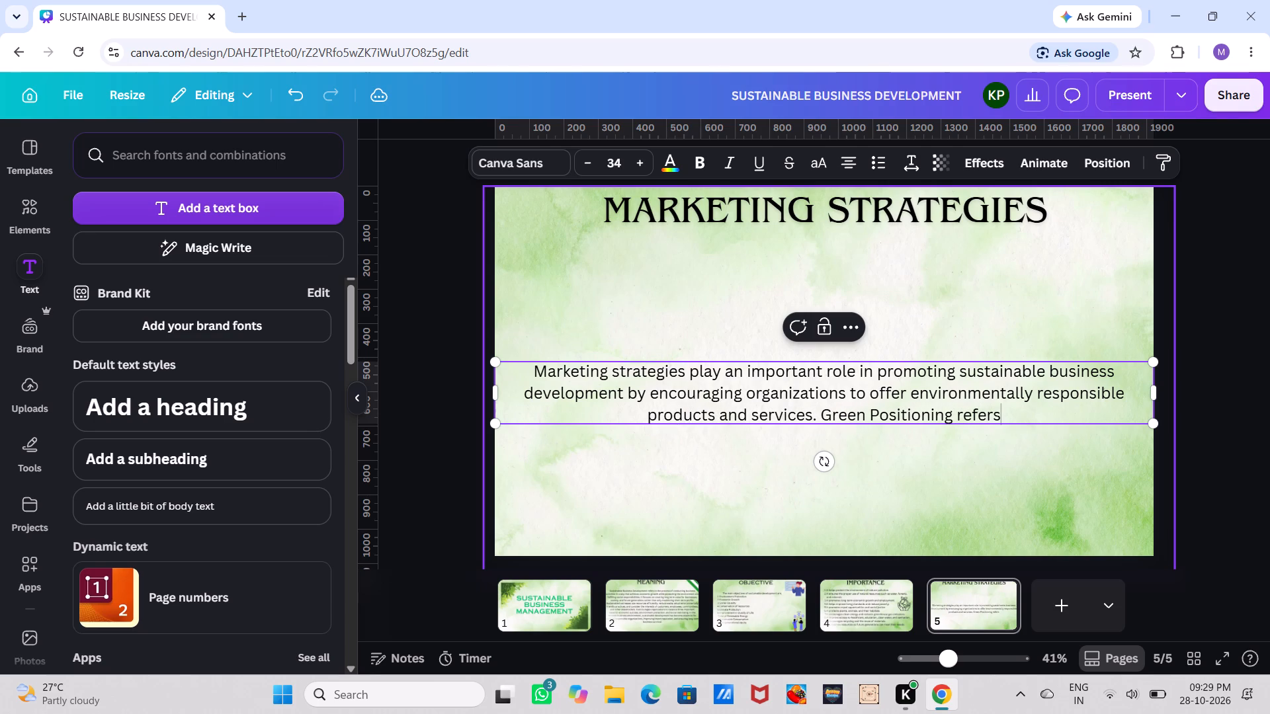
pyautogui.press('space')
# Continue the second body sentence with "to creating a distinct image of a product or brand".
pyautogui.write('to creating a dist')
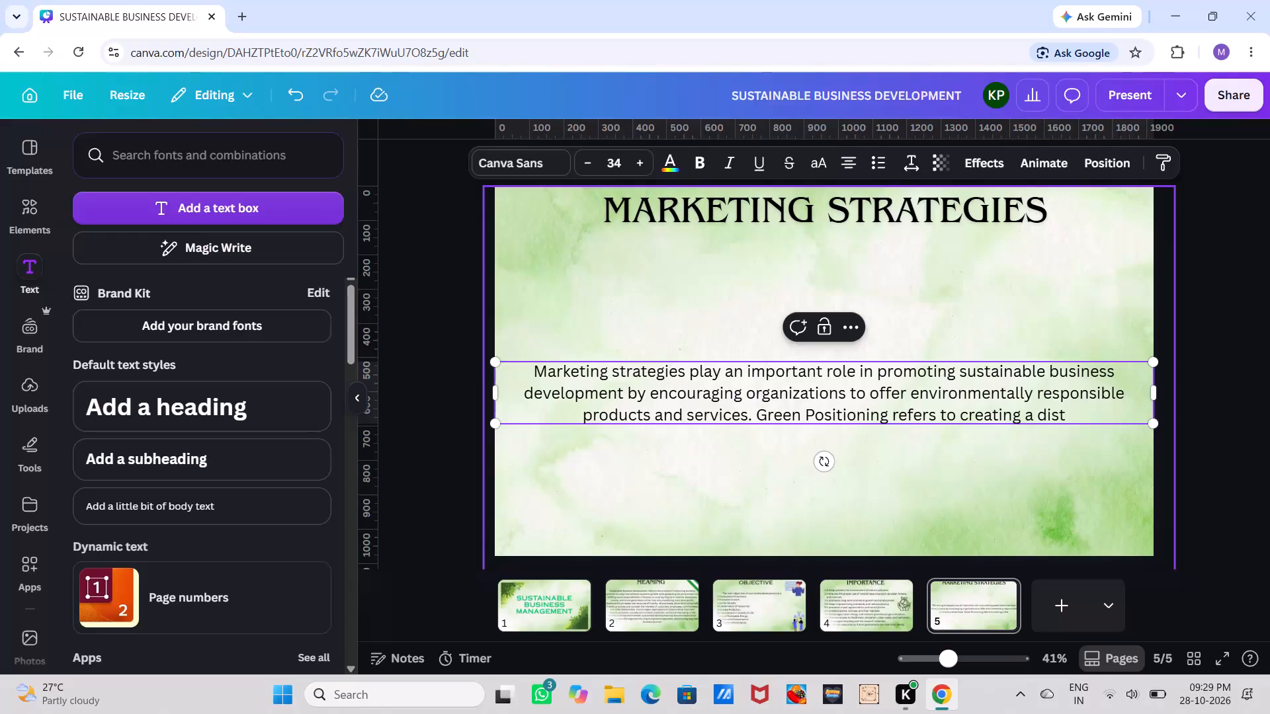
pyautogui.write('inct')
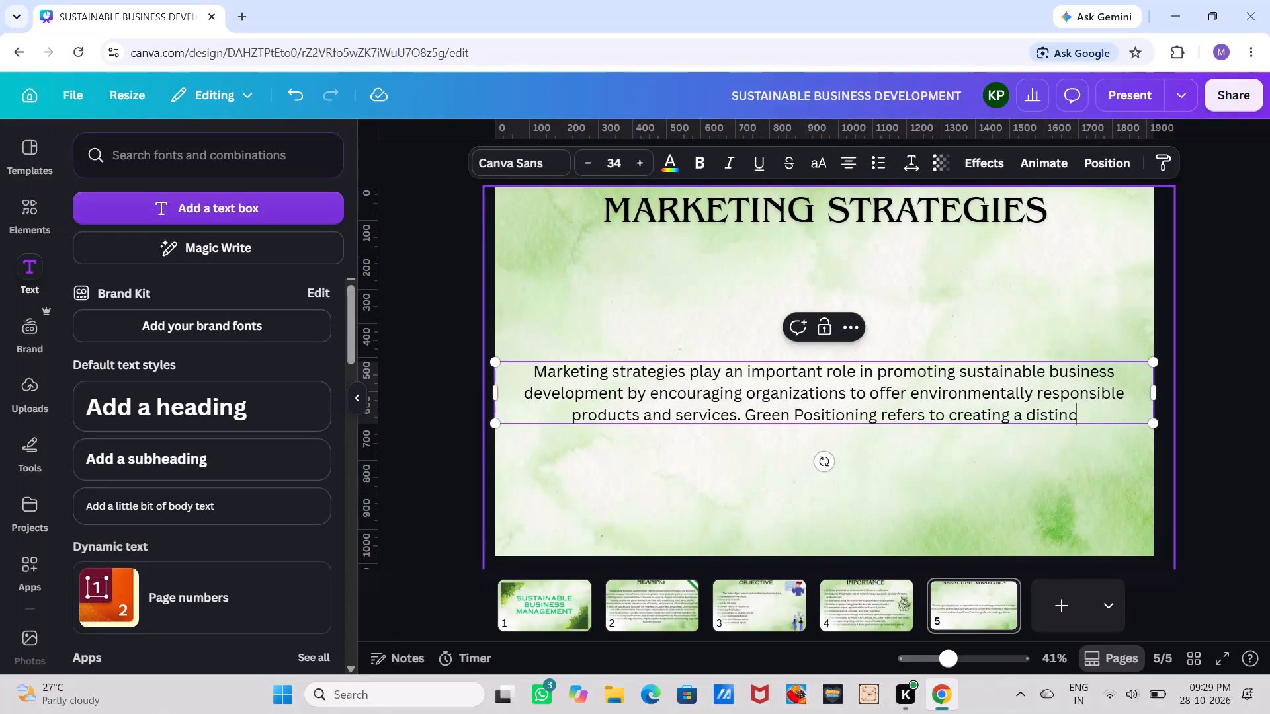
pyautogui.press('space')
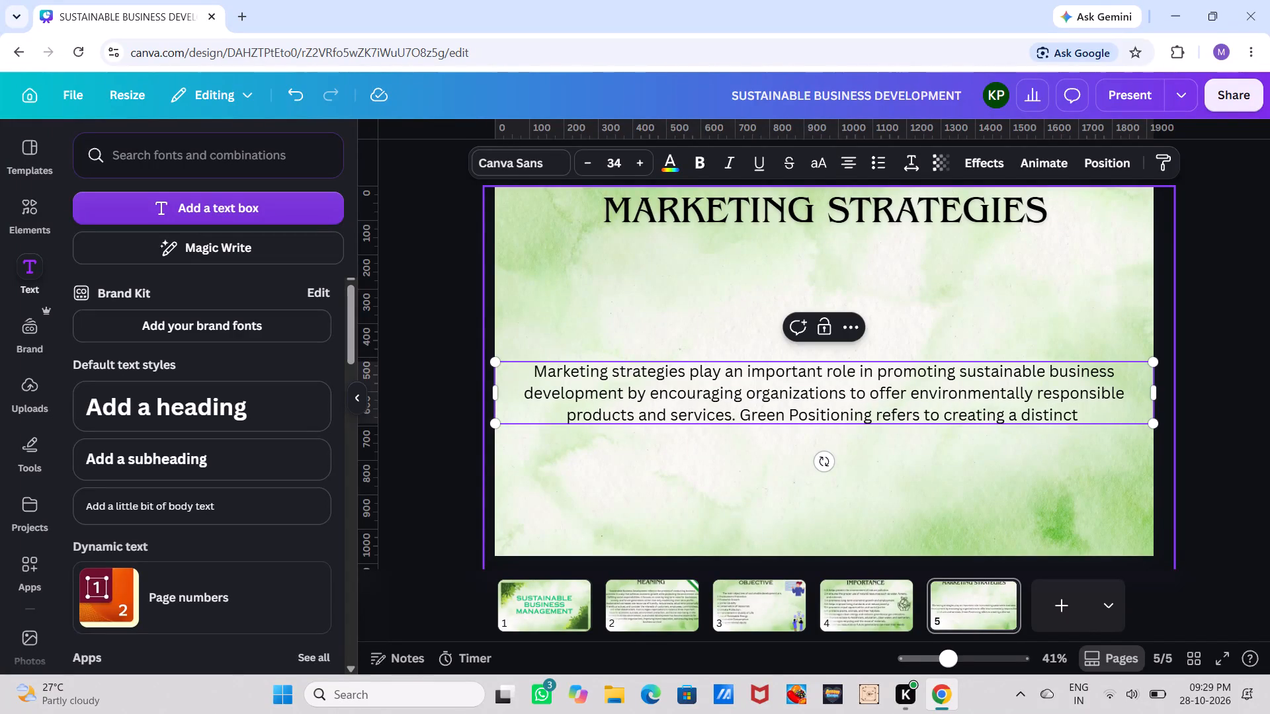
pyautogui.write('image')
pyautogui.press('space')
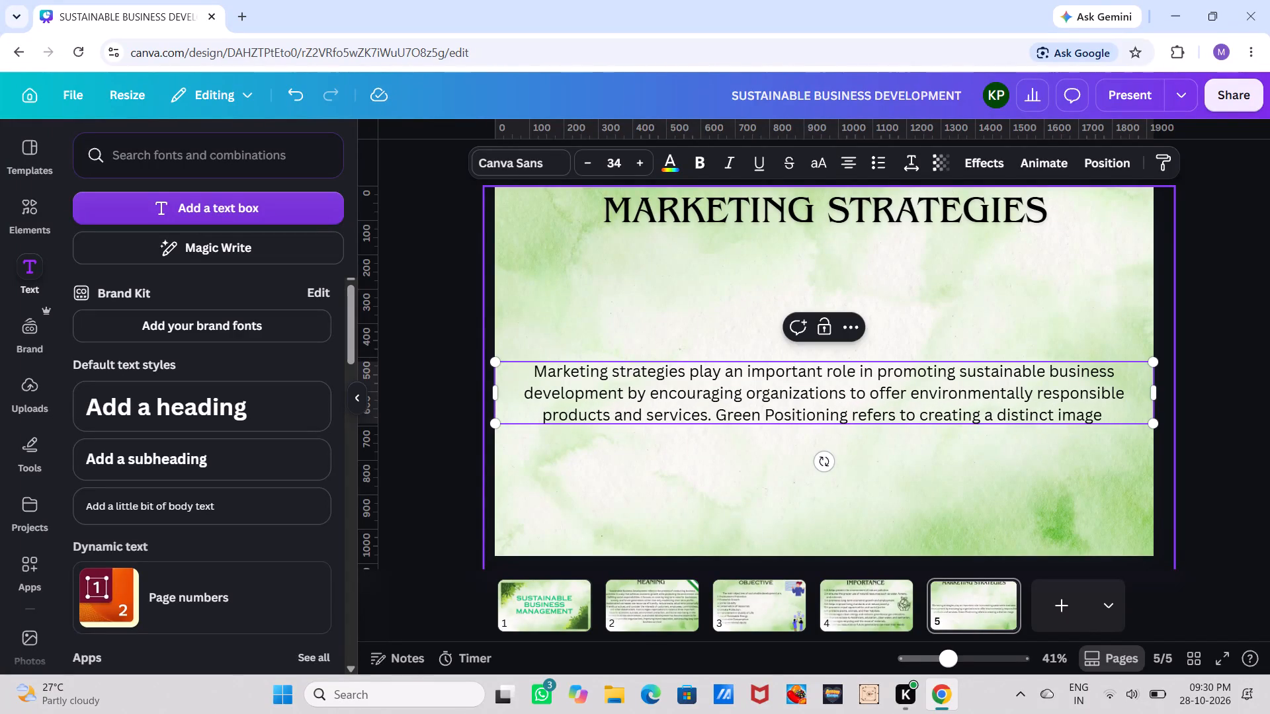
pyautogui.write('of a')
pyautogui.press('space')
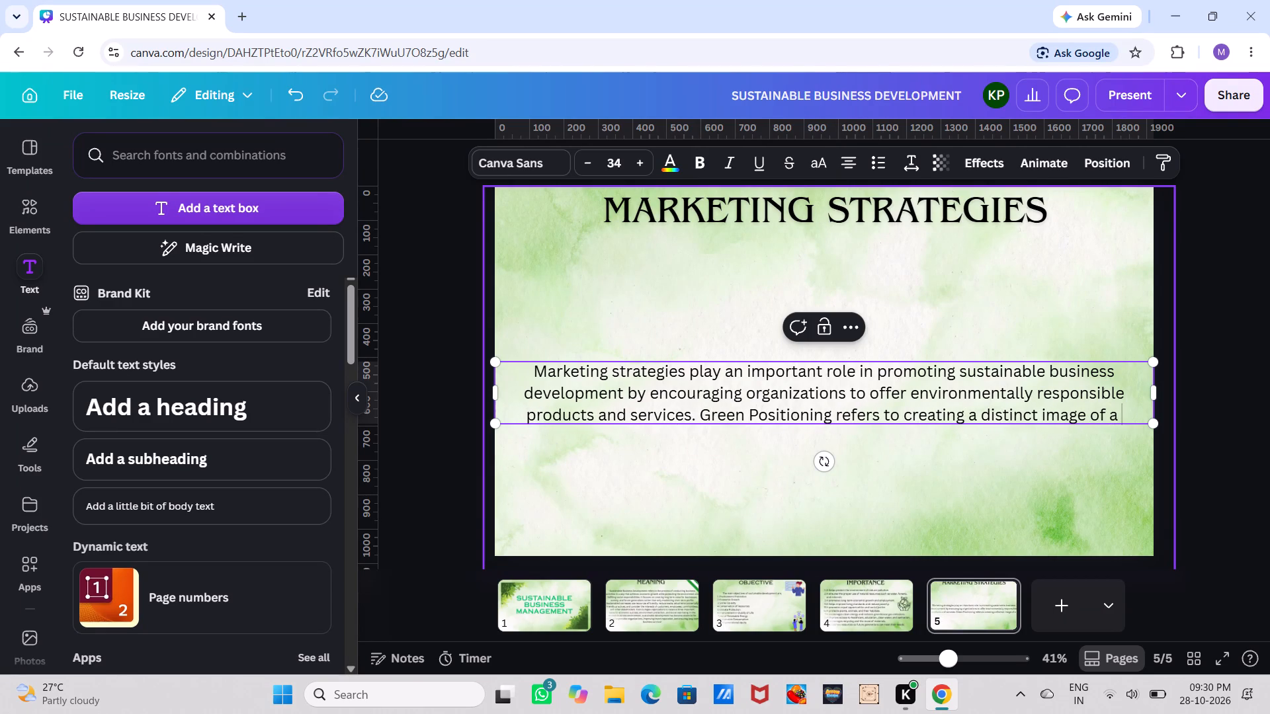
pyautogui.write('product')
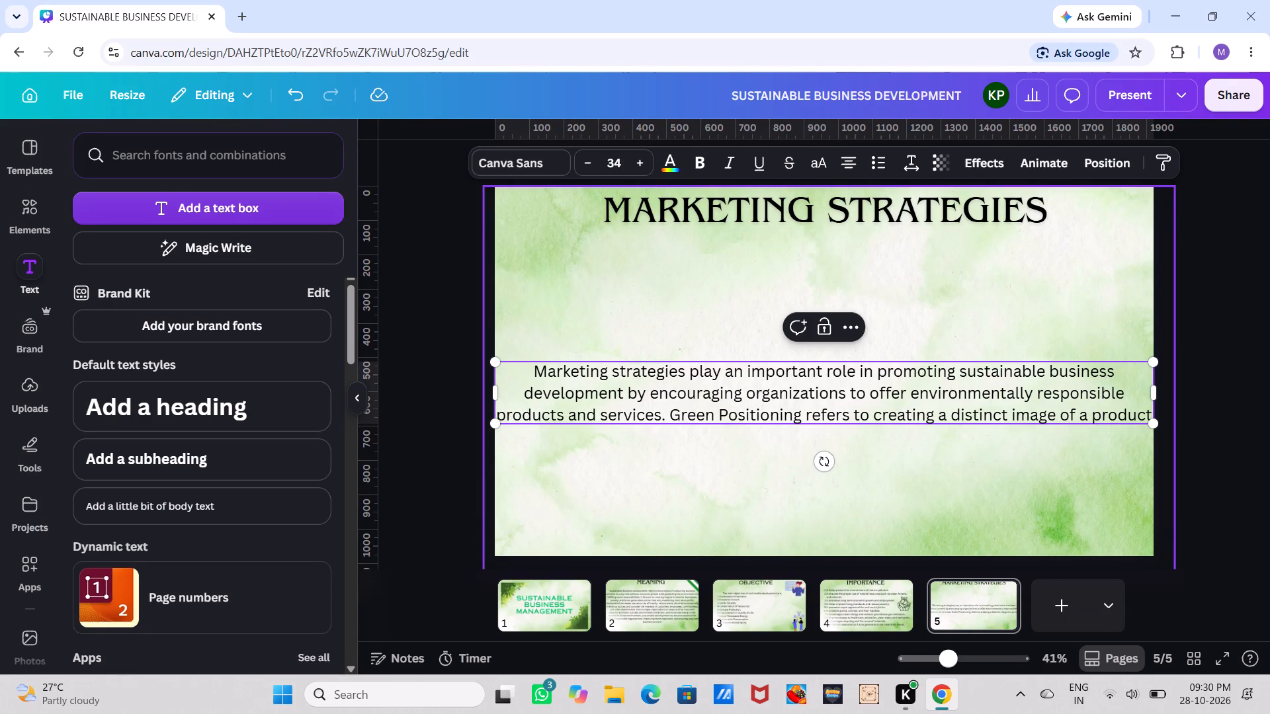
pyautogui.press('space')
pyautogui.write('or brand')
pyautogui.press('space')
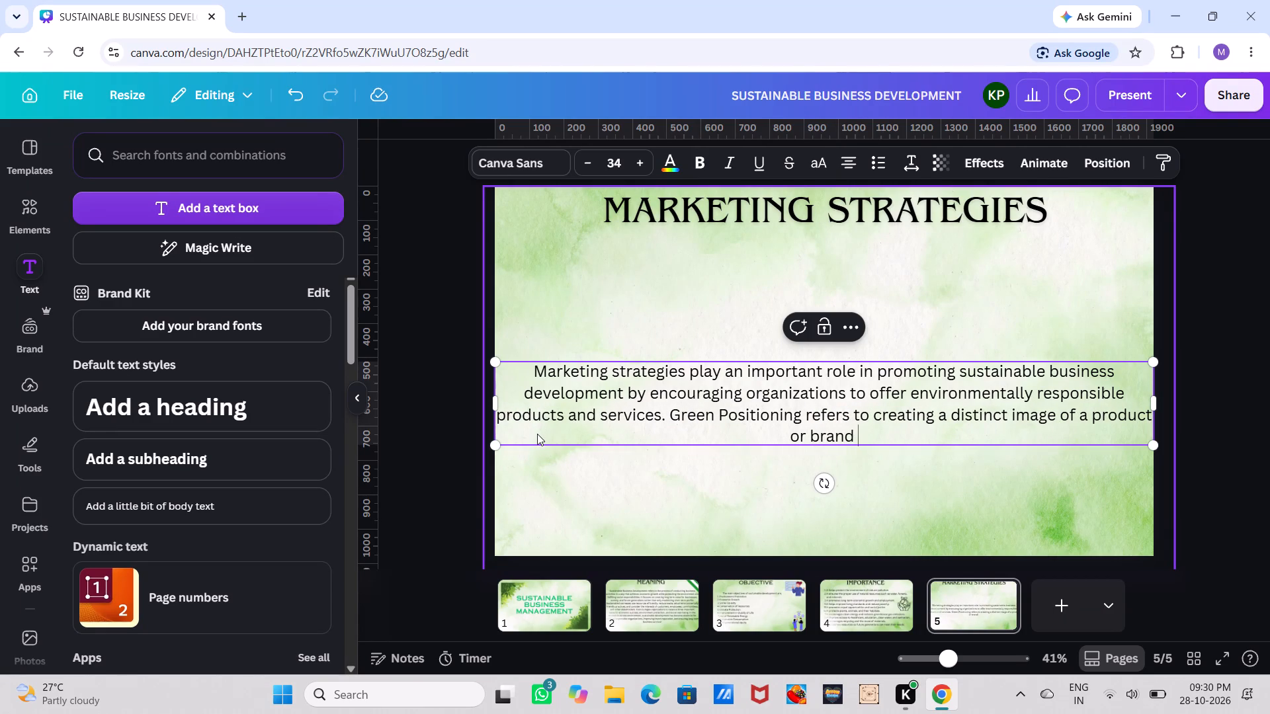
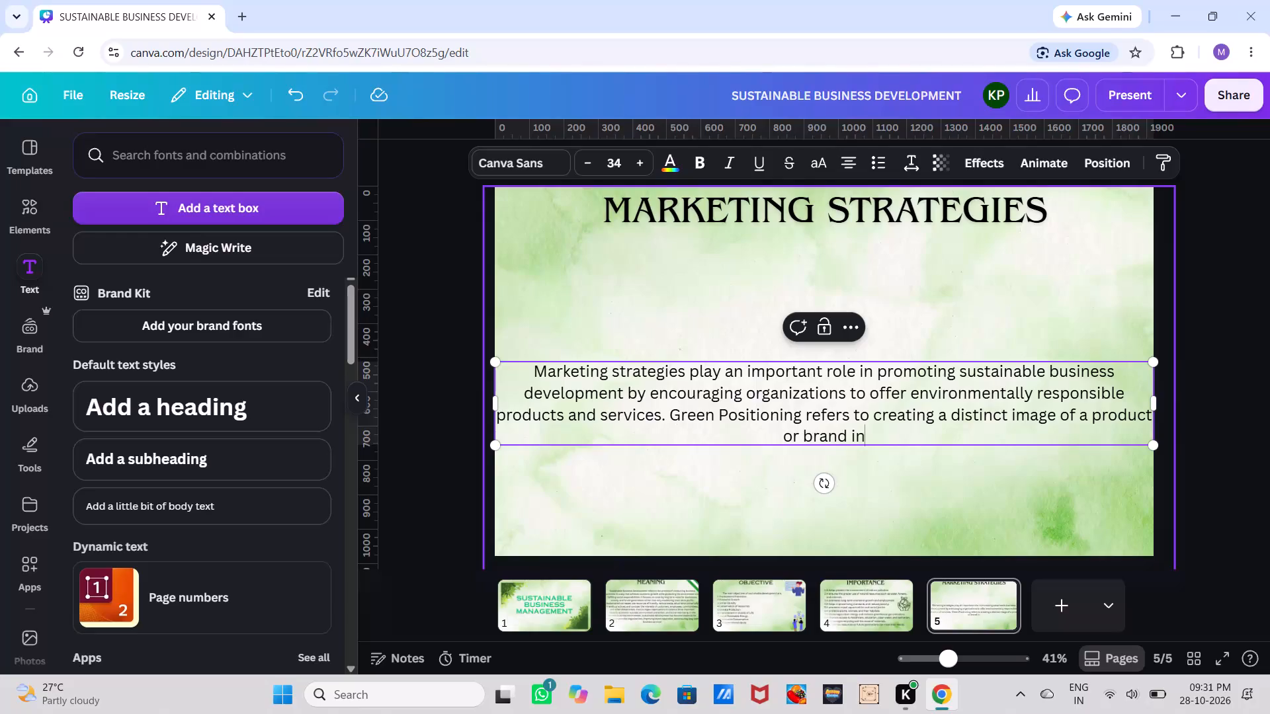
# Continue the Green Positioning sentence in the body paragraph with "the minds of customers".
pyautogui.press('space')
pyautogui.write('the')
pyautogui.press('space')
pyautogui.write('minds')
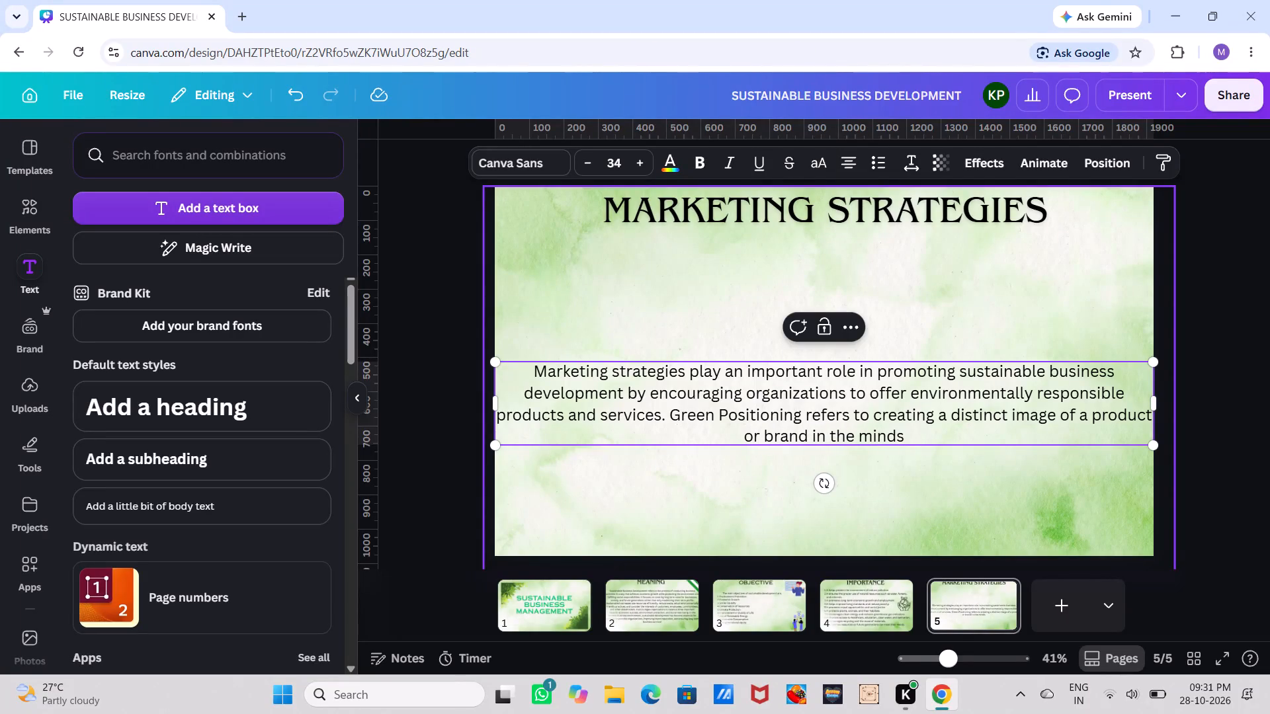
pyautogui.press('o')
pyautogui.press('BackSpace')
pyautogui.press('space')
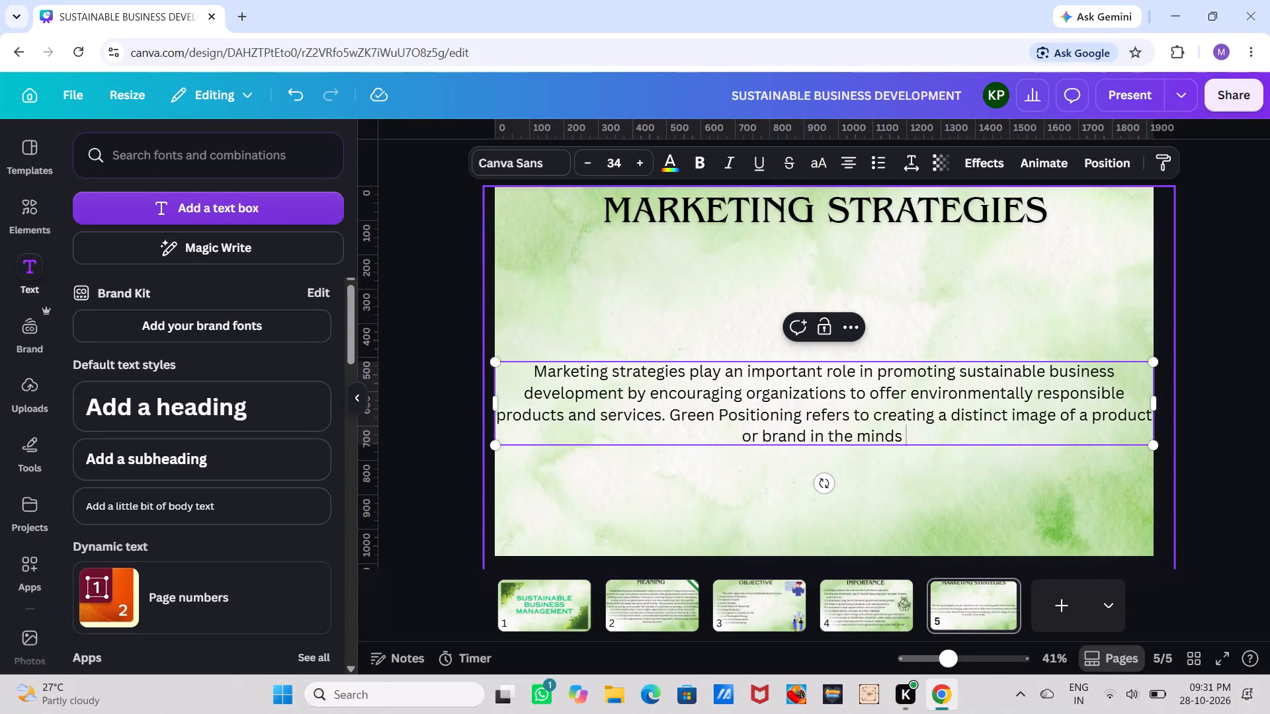
pyautogui.write('of customers')
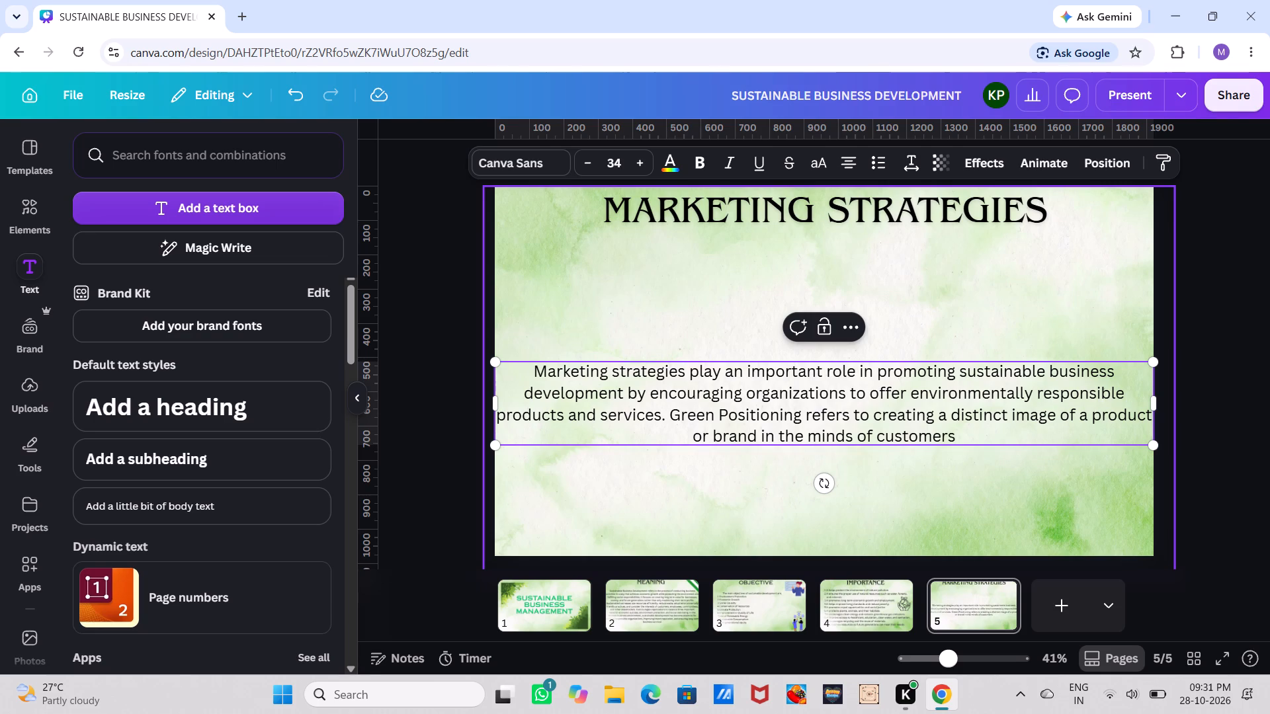
# Replace the last word "customers" in the body paragraph with "consumer".
pyautogui.press('BackSpace')
pyautogui.press('BackSpace')
pyautogui.press('BackSpace')
pyautogui.press('BackSpace')
pyautogui.press('BackSpace')
pyautogui.press('BackSpace')
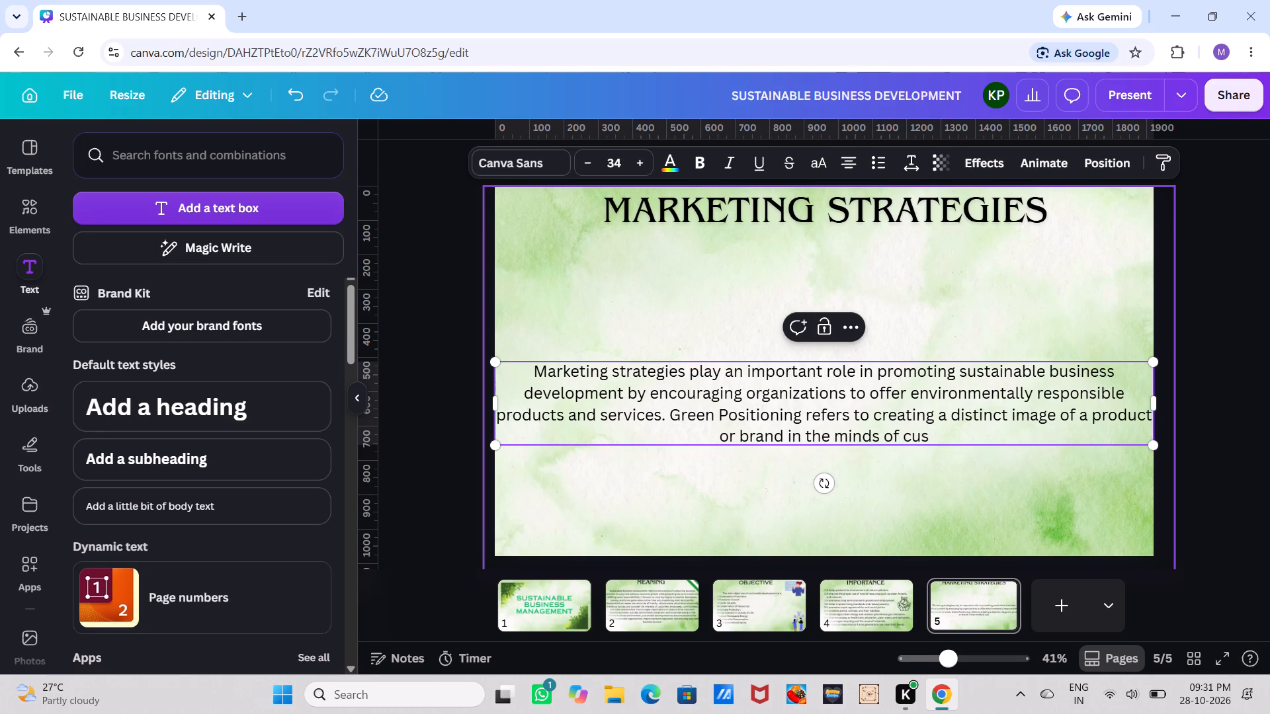
pyautogui.press('BackSpace')
pyautogui.press('BackSpace')
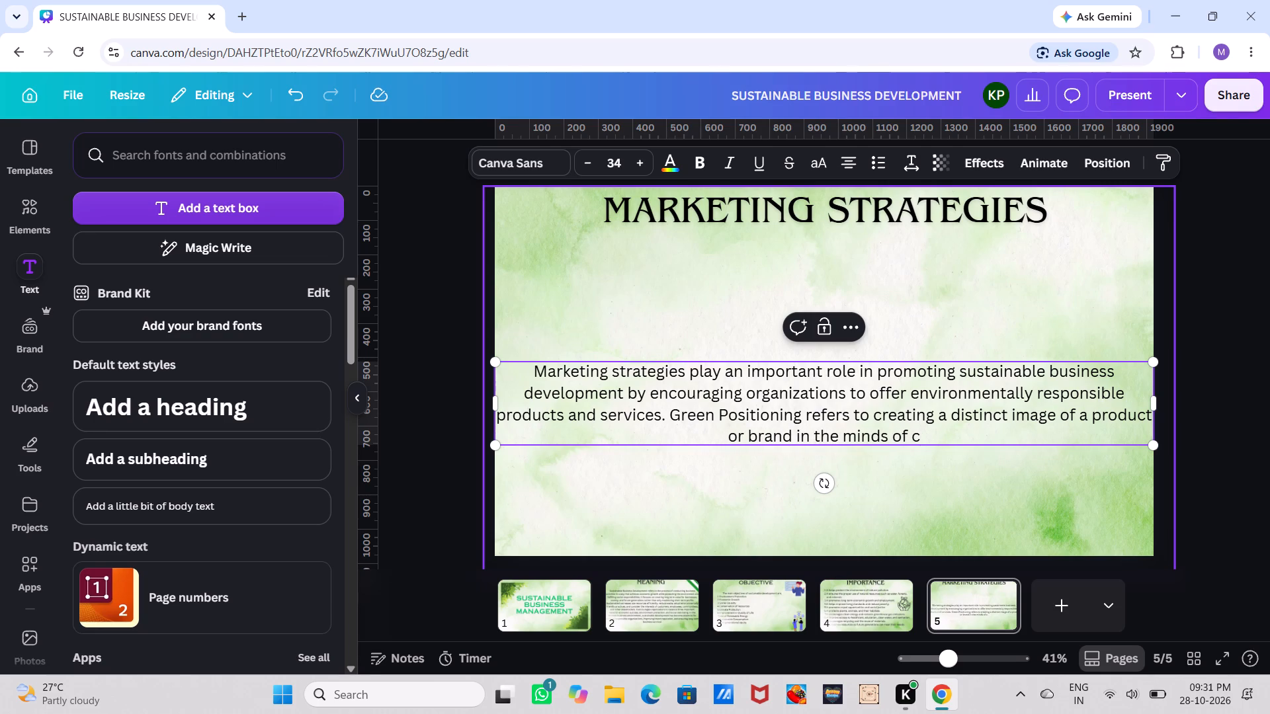
pyautogui.write('onsumer')
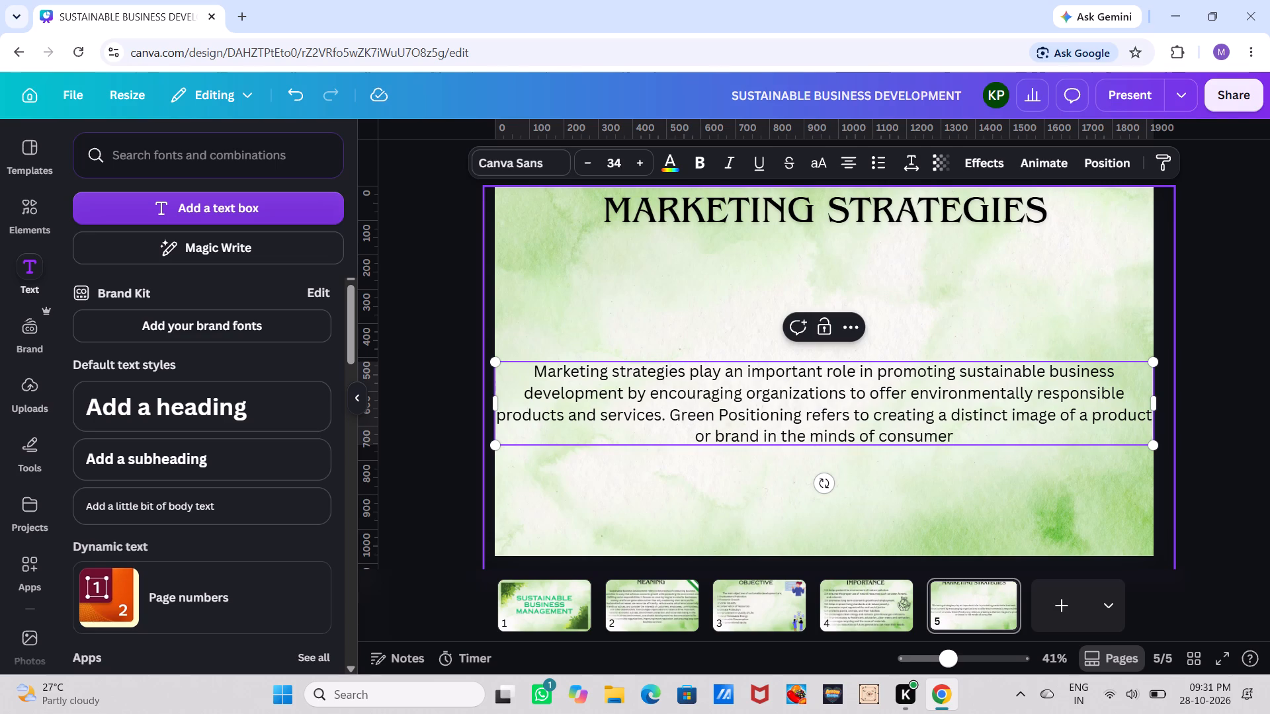
# Make the last word "consumers" and finish the sentence with "by highlighting its environmental benefits and sustainability features.".
pyautogui.write('s by high')
pyautogui.write('ligh')
pyautogui.write('ting')
pyautogui.press('space')
pyautogui.write('its environmental')
pyautogui.press('space')
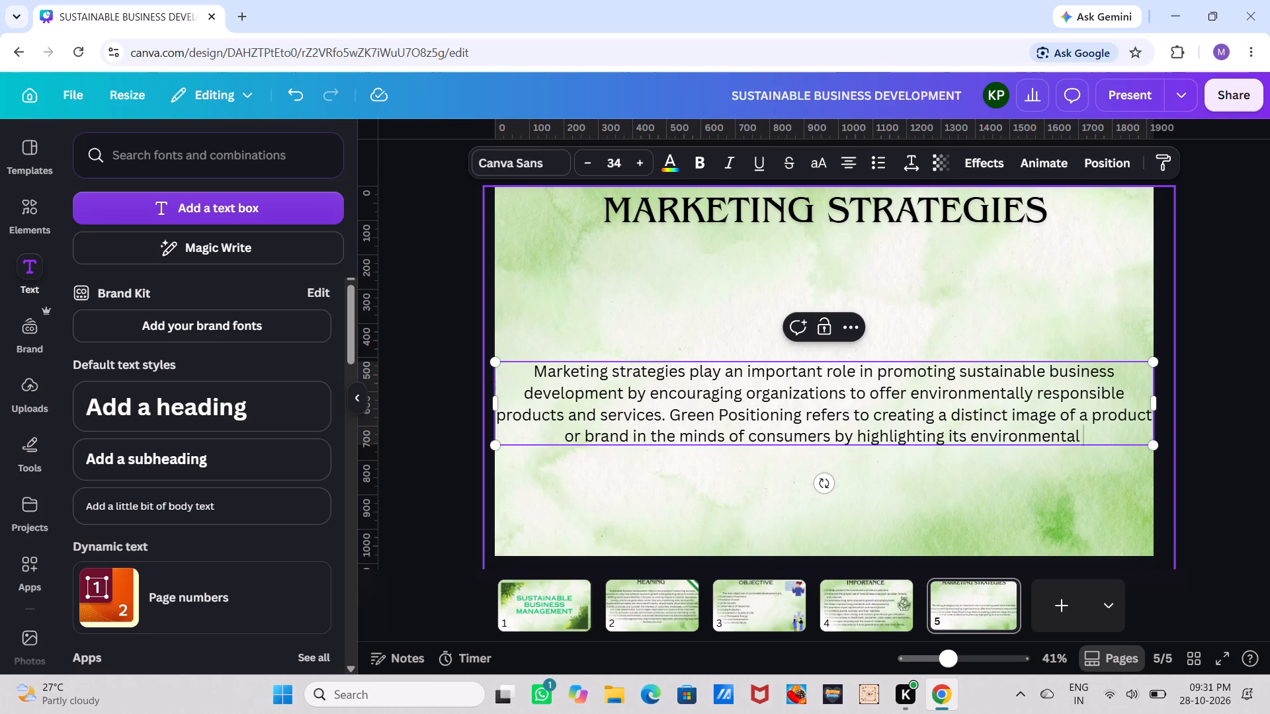
pyautogui.write('benefits')
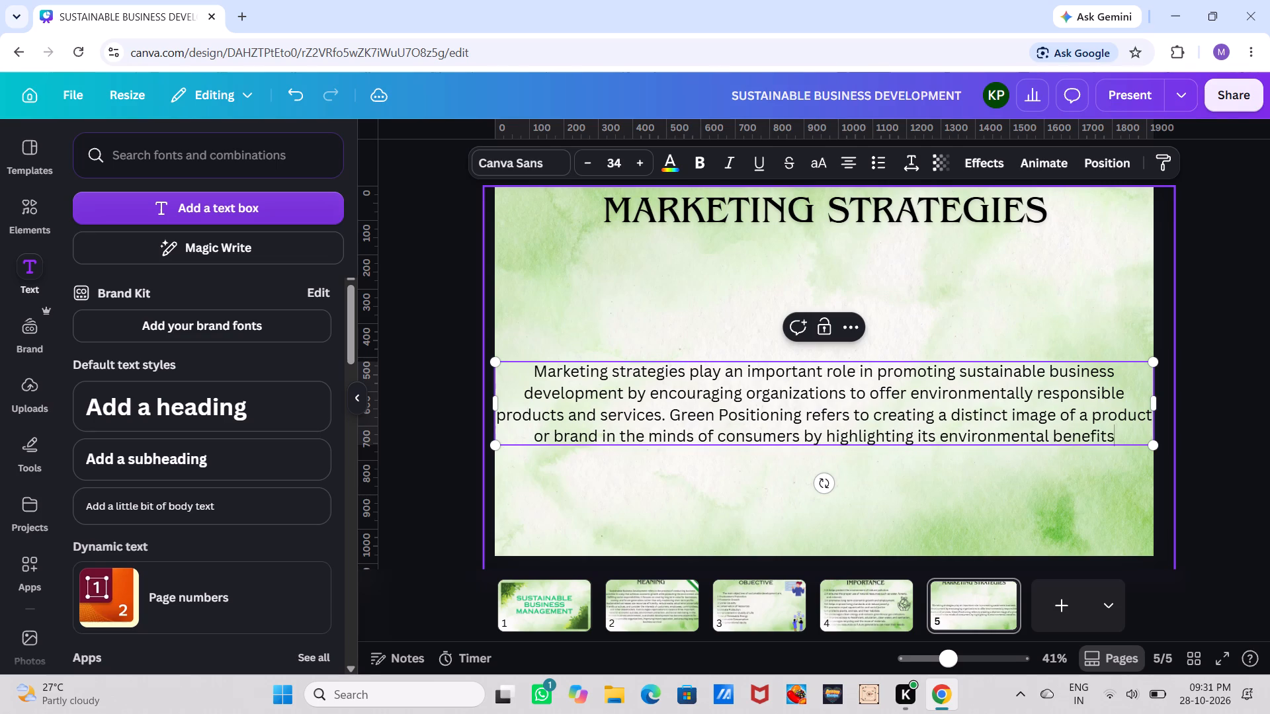
pyautogui.press('space')
pyautogui.write('and sustainability')
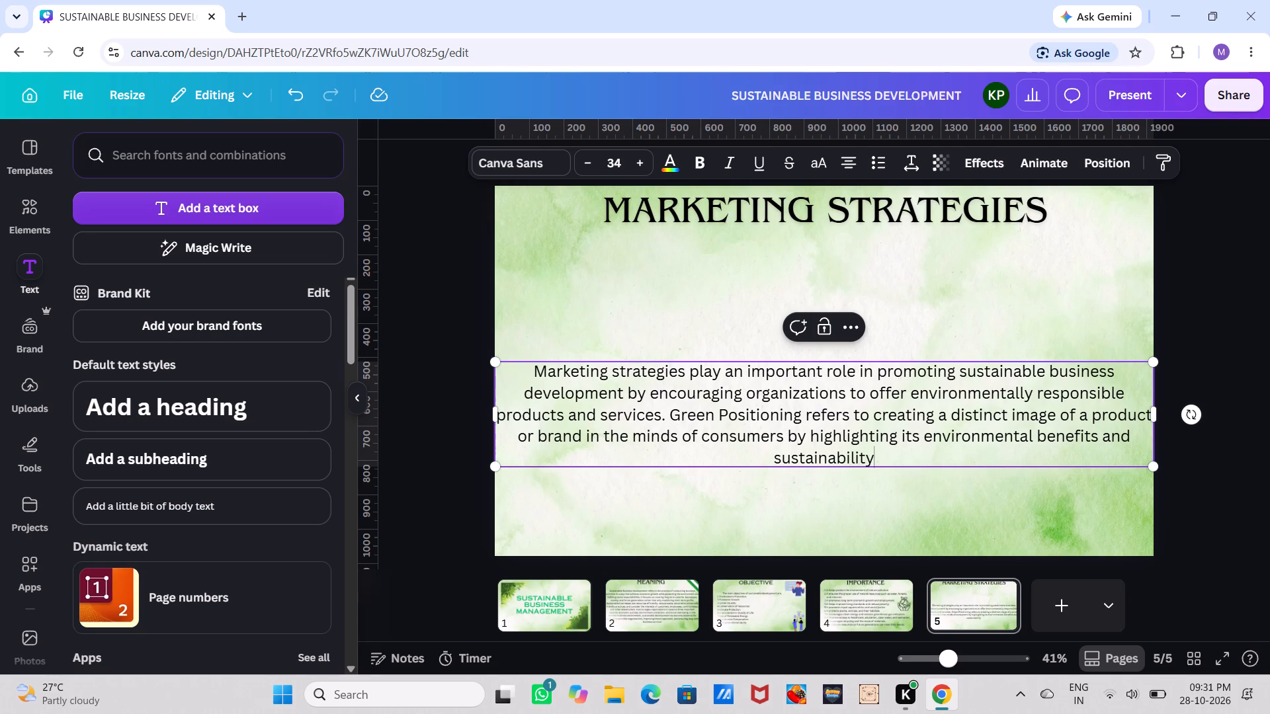
pyautogui.press('space')
pyautogui.write('features')
pyautogui.write('.')
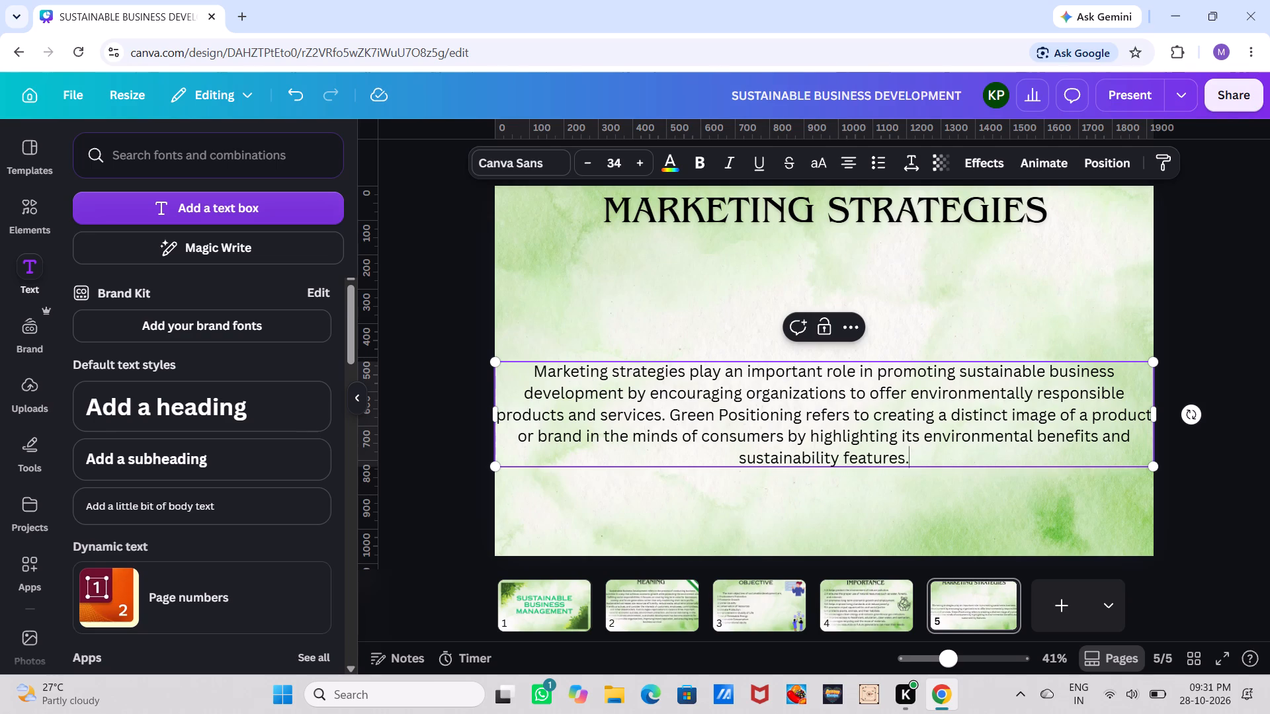
# Start a third body sentence with "Sustainable Pricing refers to setting product prices".
pyautogui.press('space')
pyautogui.write('Sustainable')
pyautogui.press('space')
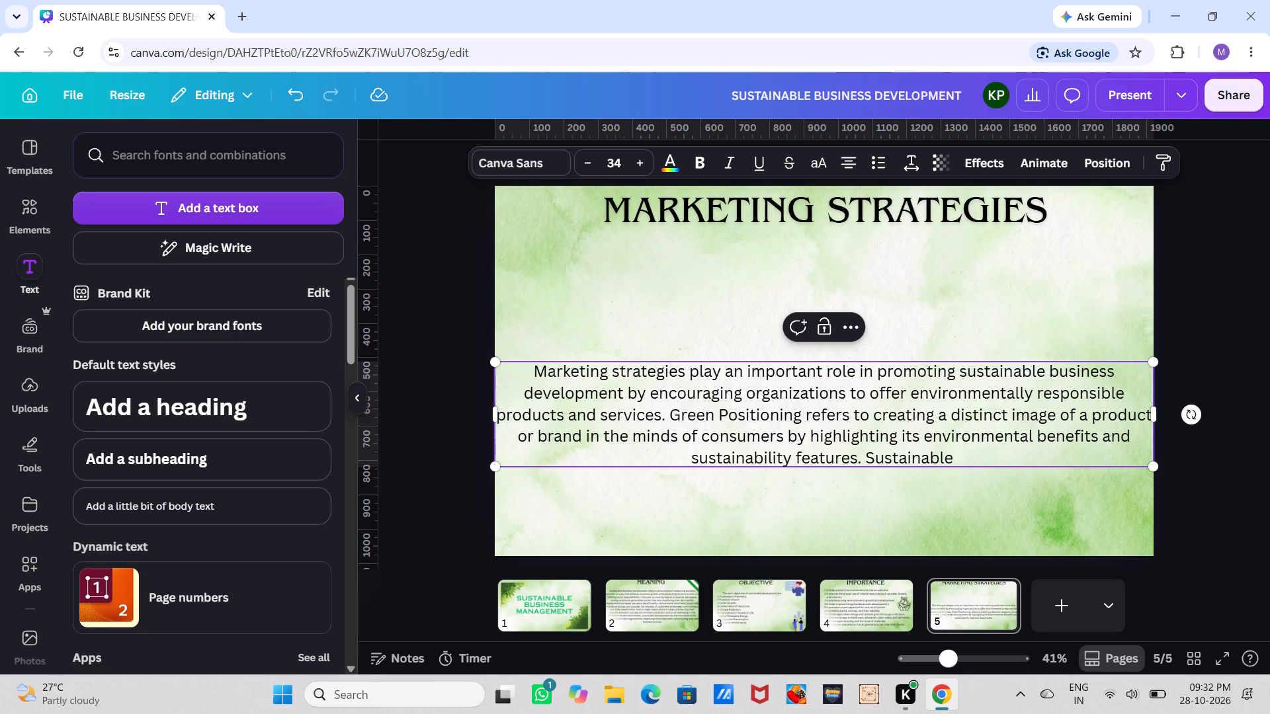
pyautogui.write('Pricing')
pyautogui.press('space')
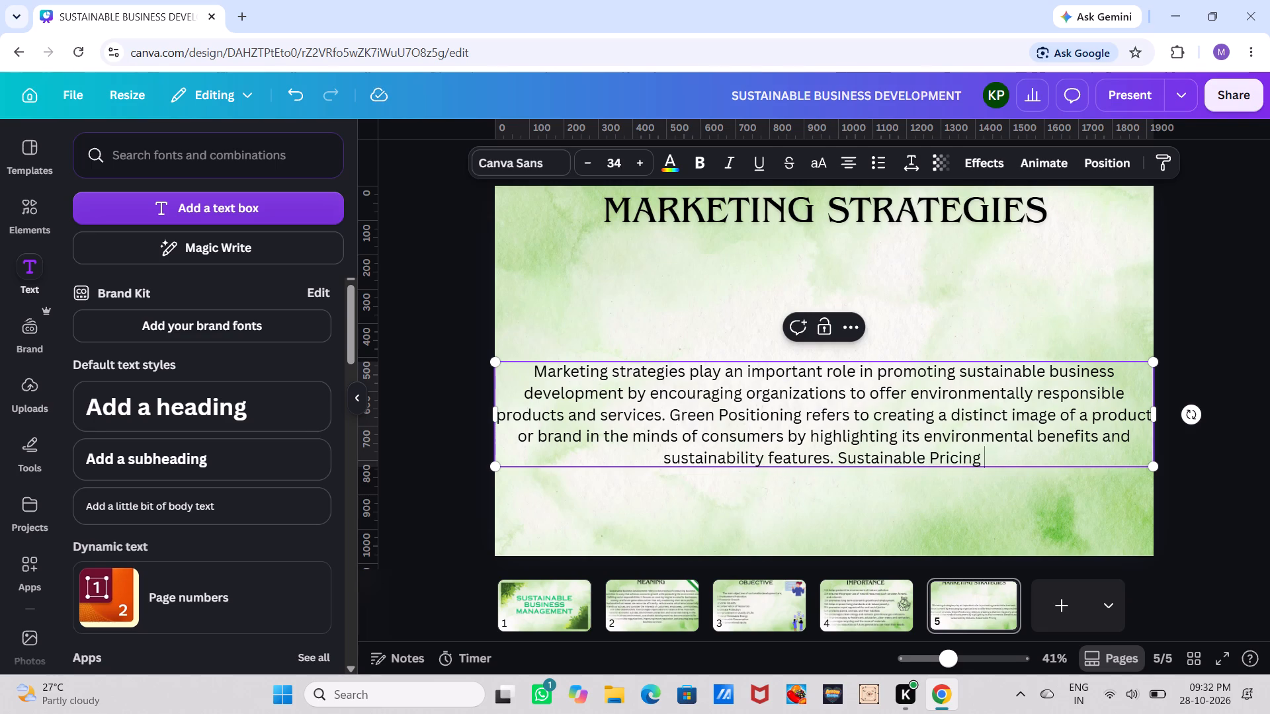
pyautogui.write('refers')
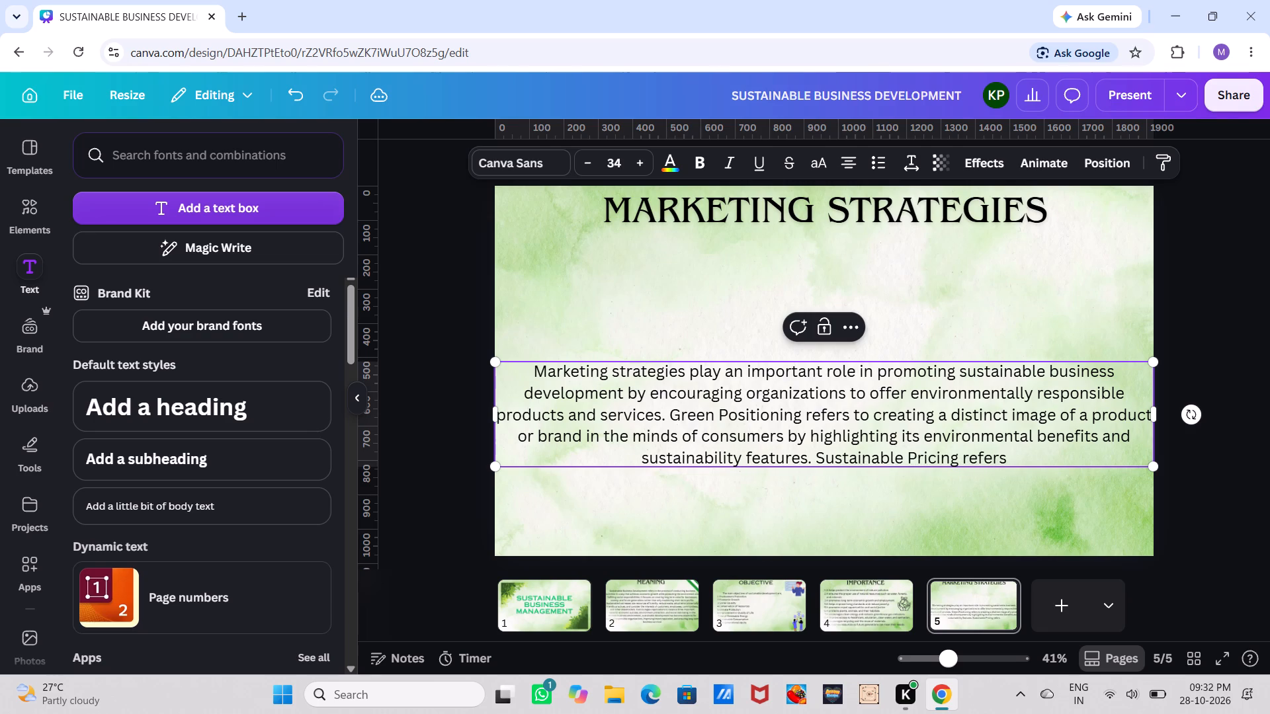
pyautogui.press('space')
pyautogui.write('to setting product')
pyautogui.press('space')
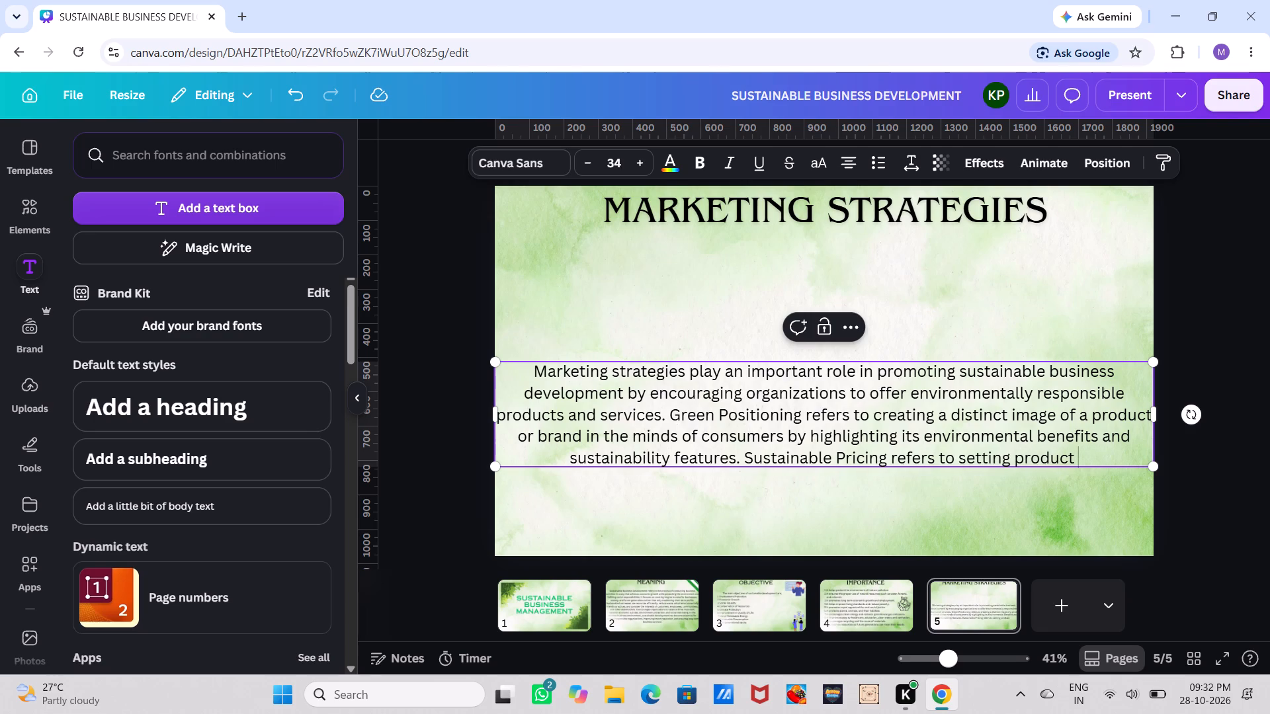
pyautogui.write('pricesn')
pyautogui.press('BackSpace')
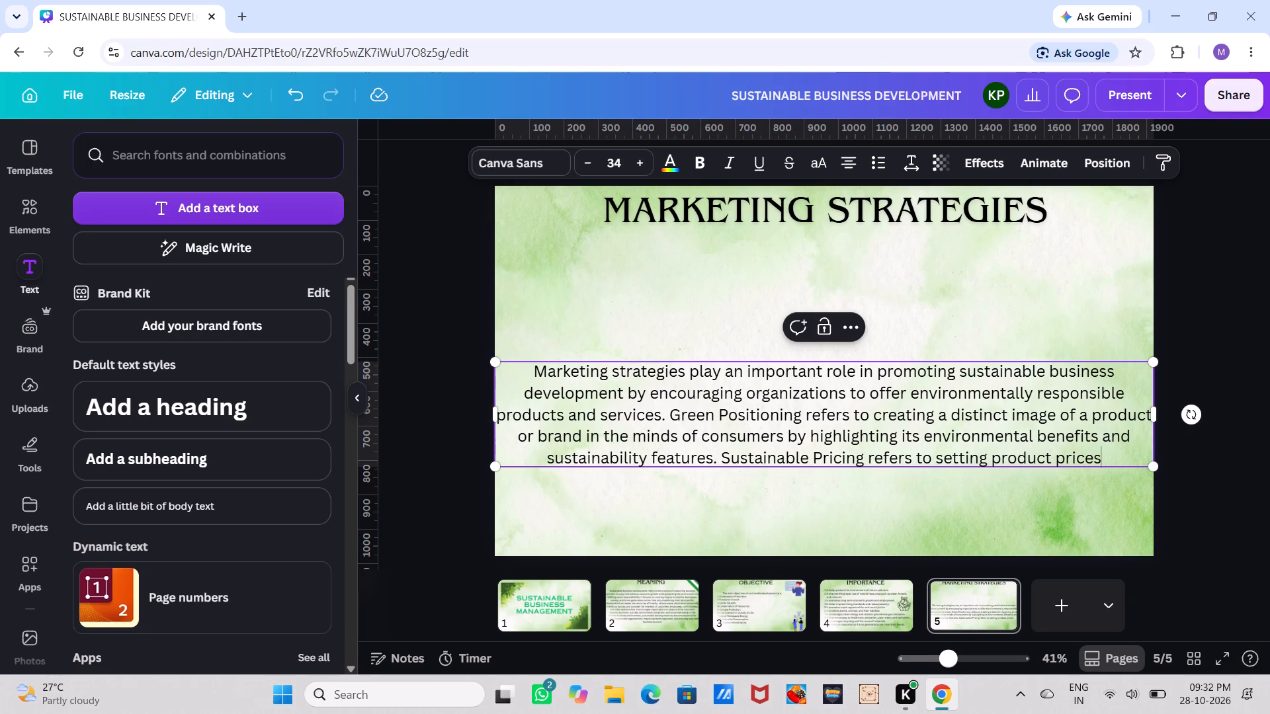
pyautogui.press('space')
pyautogui.write('by')
pyautogui.press('space')
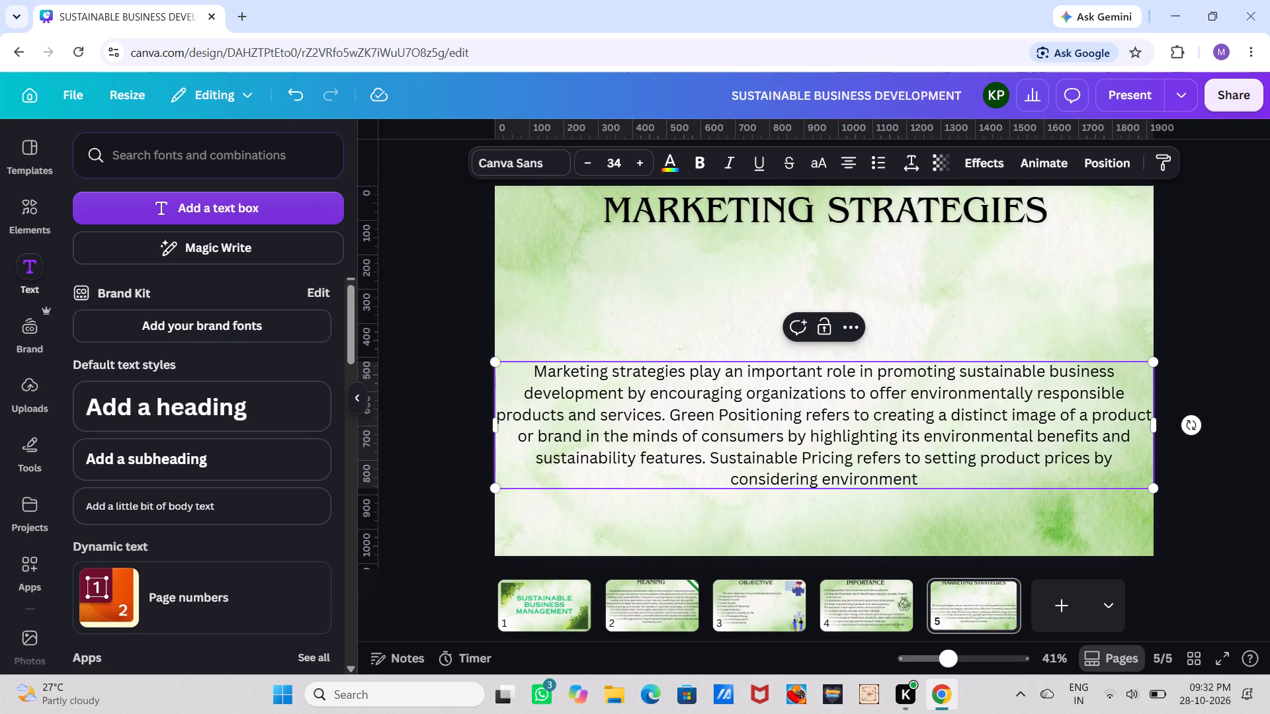
pyautogui.press('space')
pyautogui.write('and')
pyautogui.press('space')
pyautogui.write('social')
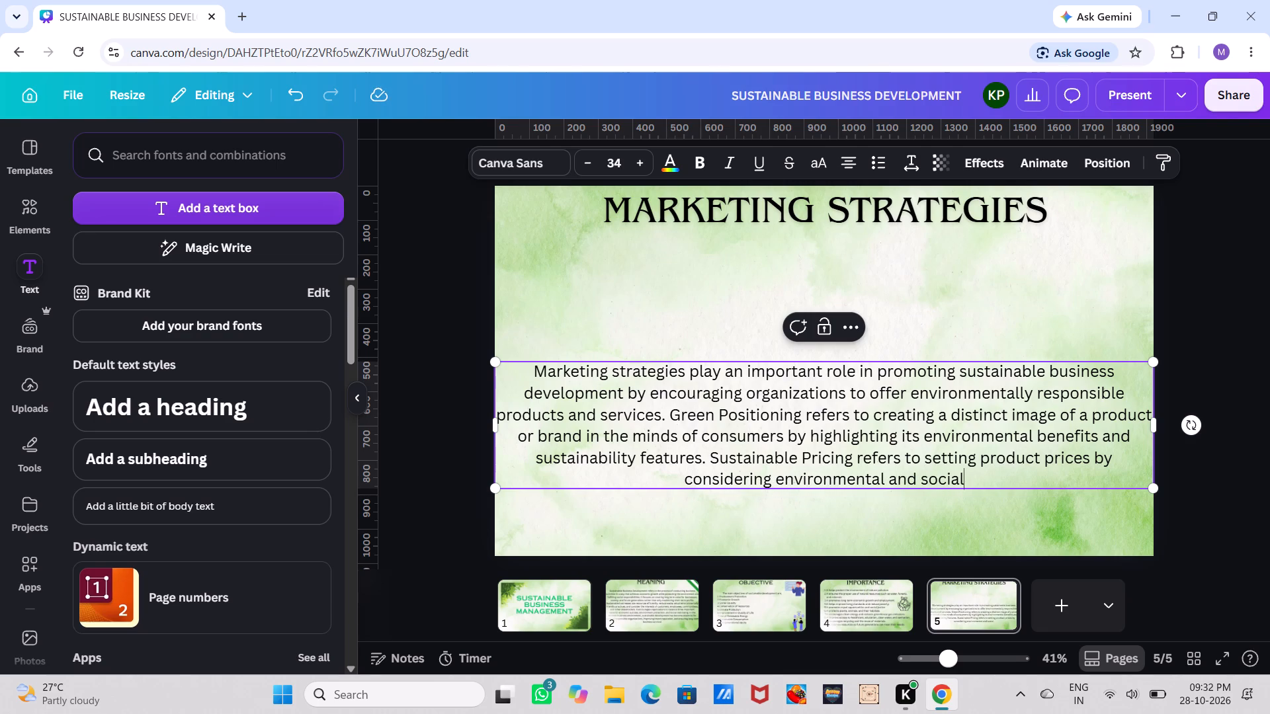
pyautogui.press('space')
pyautogui.write('costs')
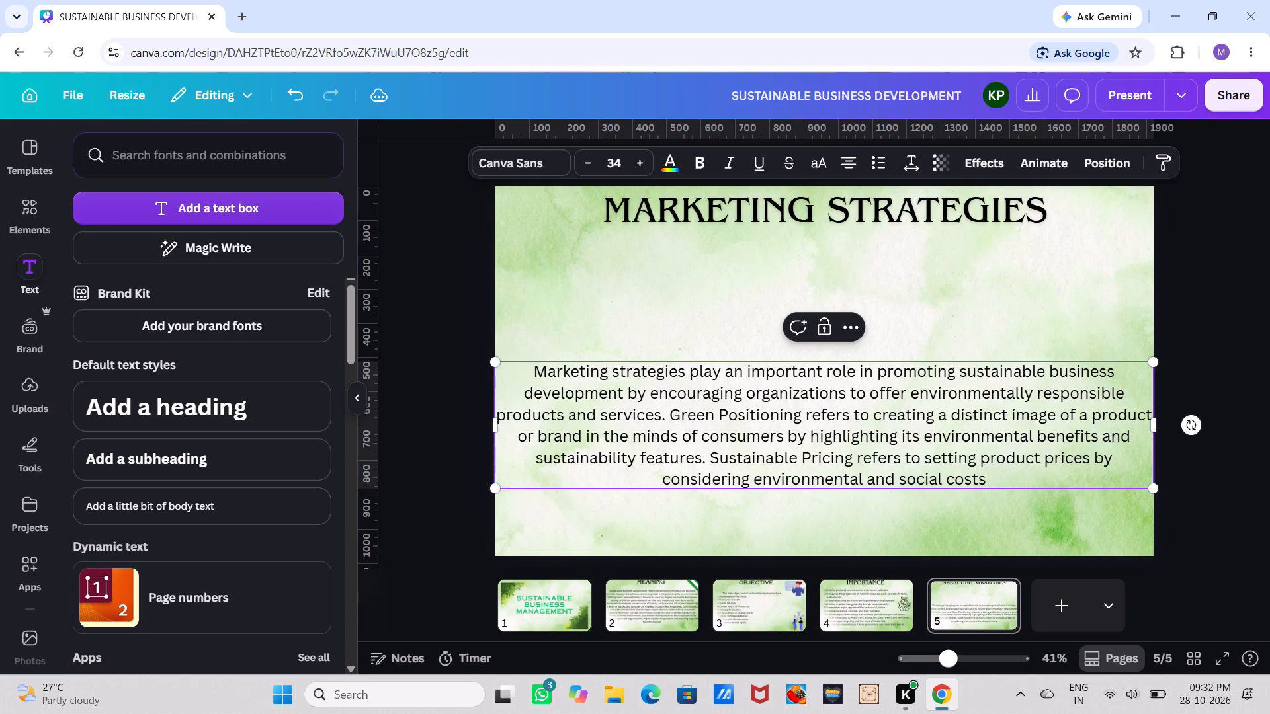
# Extend the Sustainable Pricing sentence with "while ensuring long-term", hyphenating "long-term".
pyautogui.press('space')
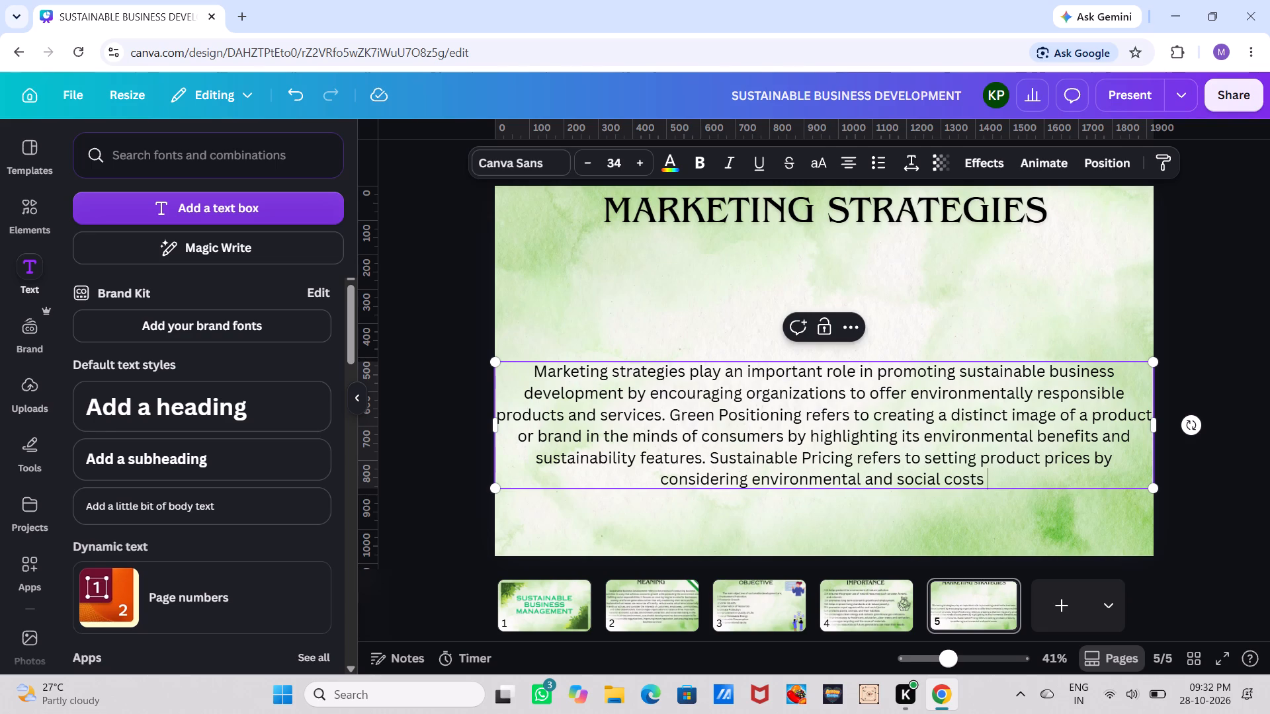
pyautogui.write('while')
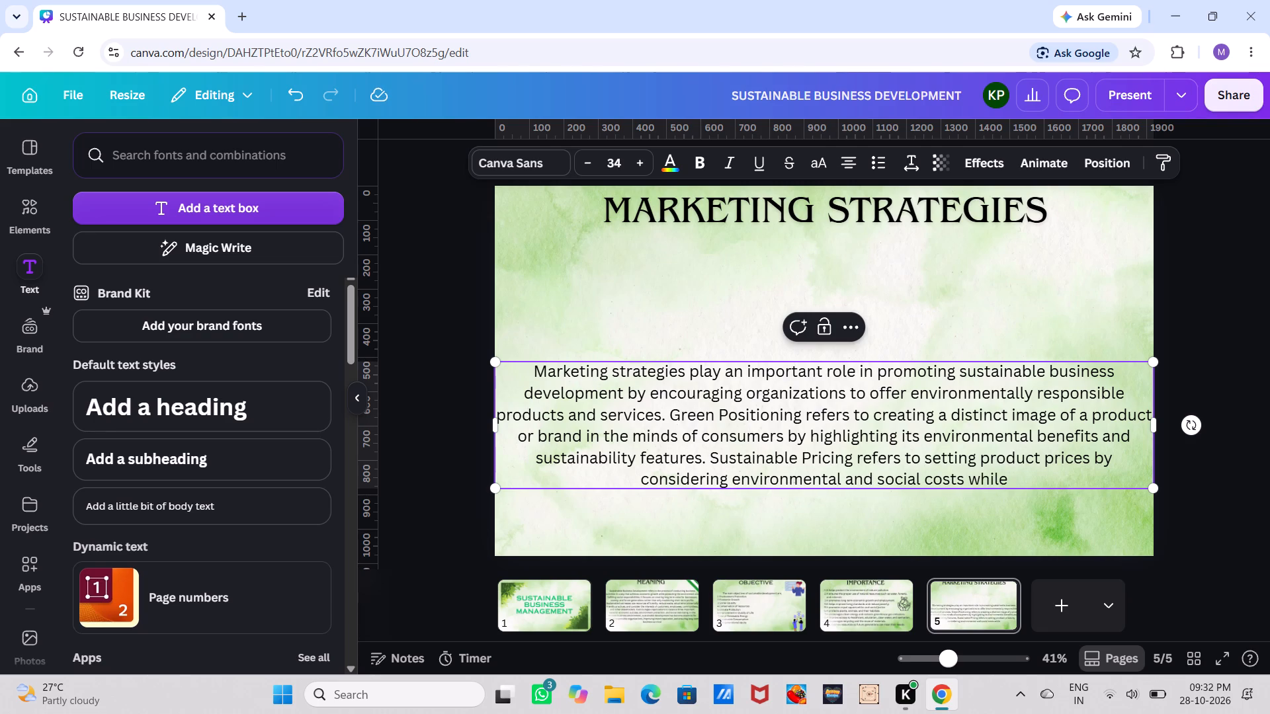
pyautogui.press('space')
pyautogui.write('ensuring')
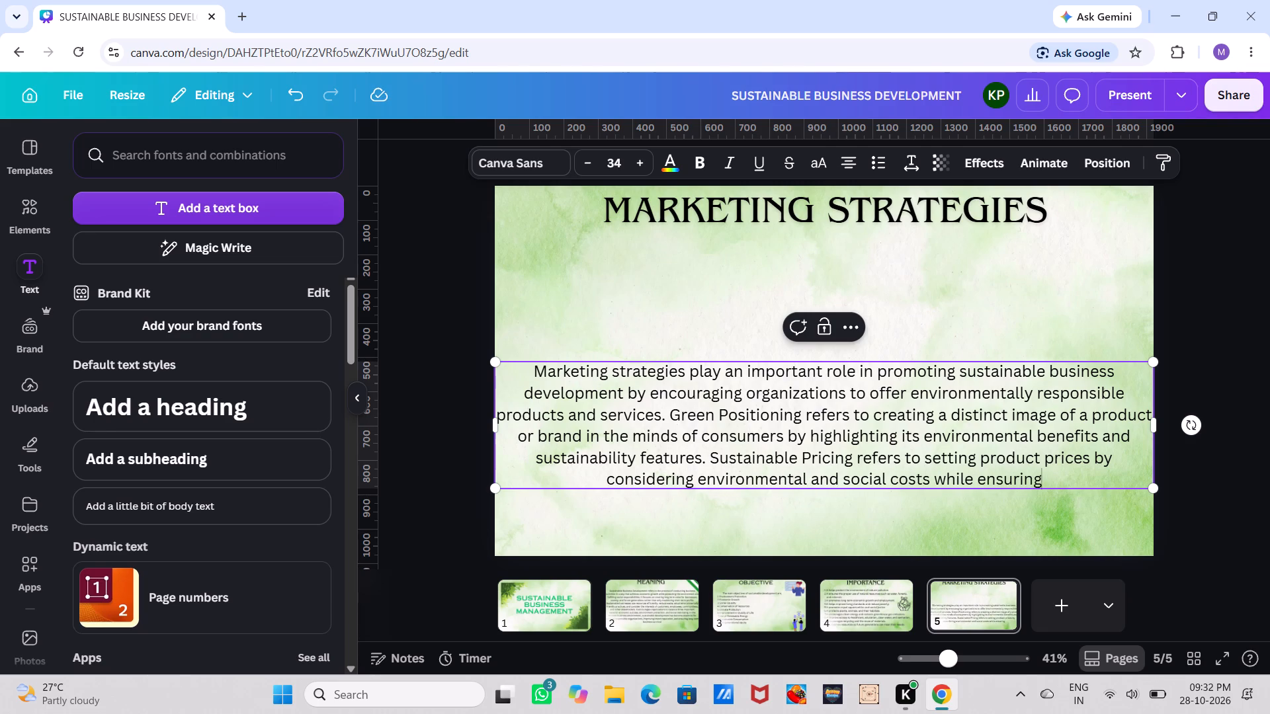
pyautogui.press('space')
pyautogui.write('long term')
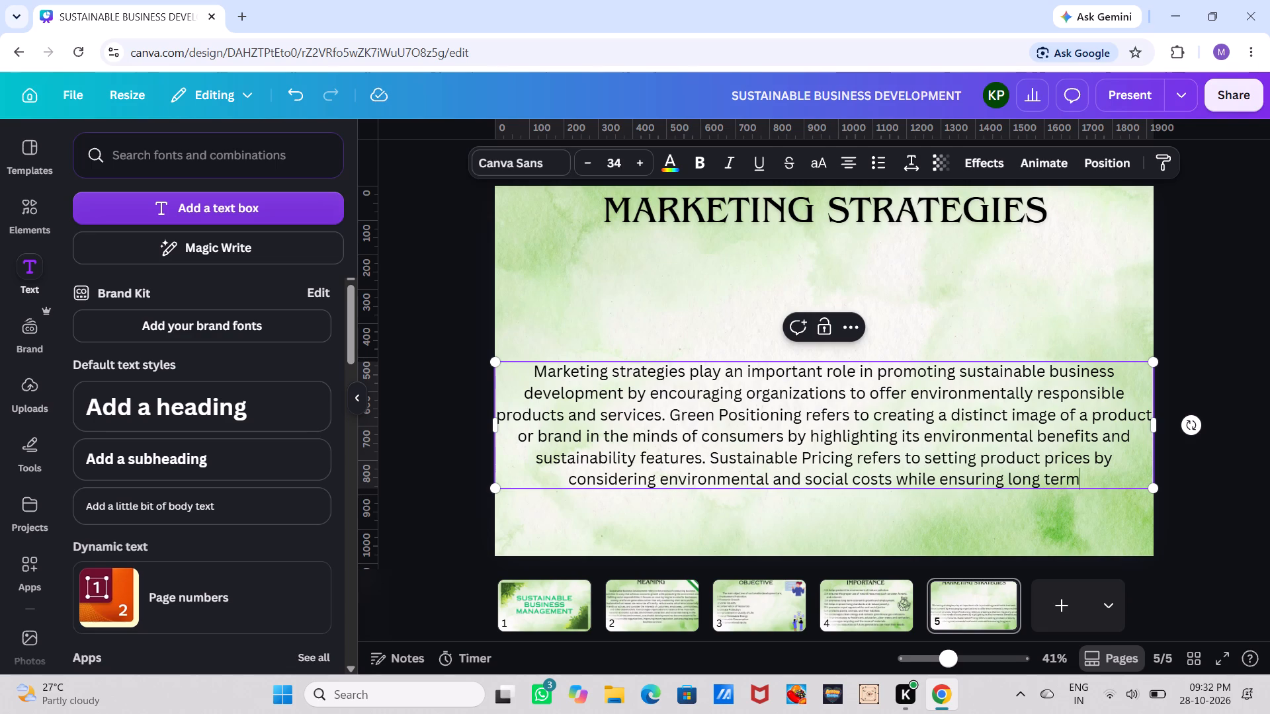
pyautogui.press('BackSpace')
pyautogui.press('BackSpace')
pyautogui.press('BackSpace')
pyautogui.press('BackSpace')
pyautogui.press('BackSpace')
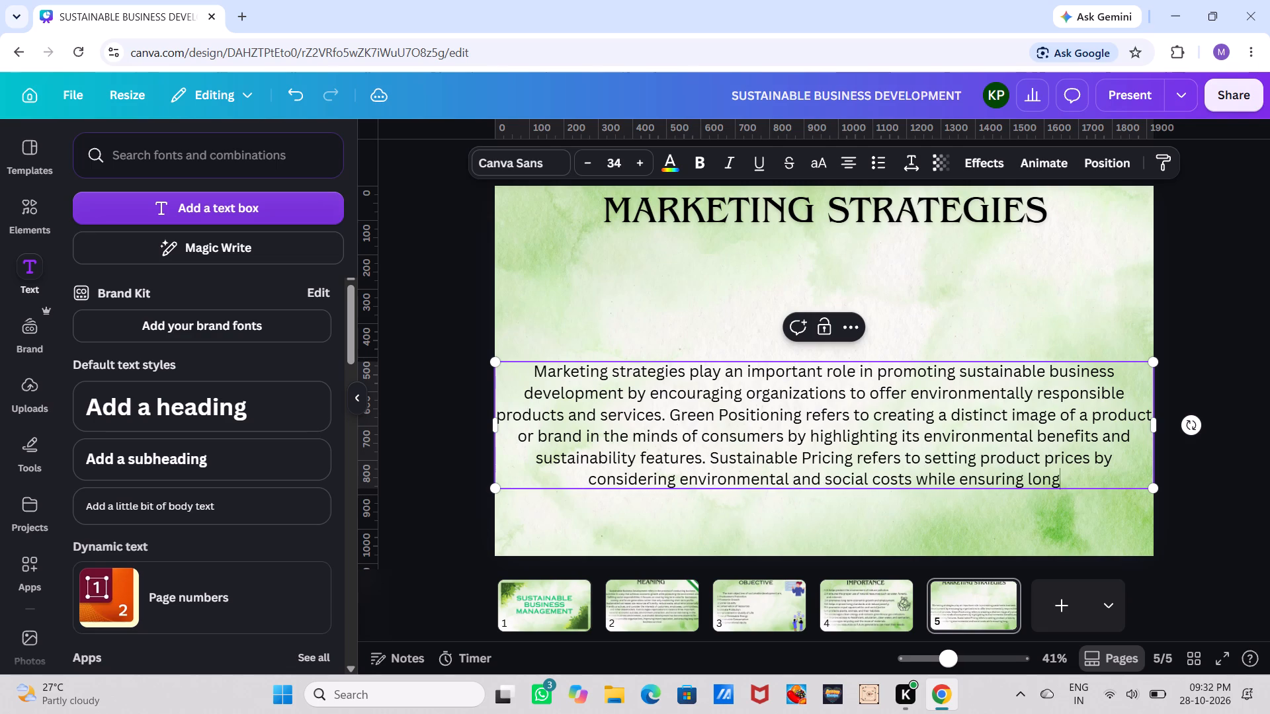
pyautogui.write('-term')
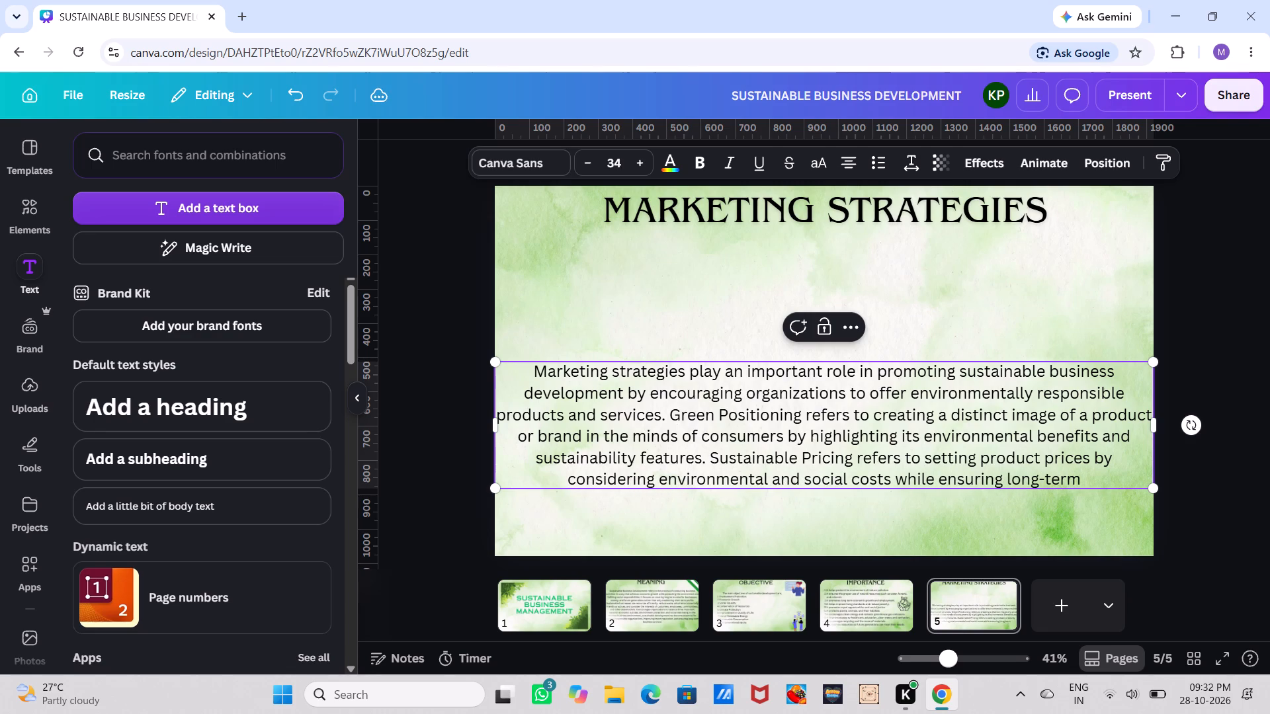
# Complete the wording of the Sustainable Pricing sentence with "business profitability and customer value".
pyautogui.press('space')
pyautogui.write('business profitability')
pyautogui.press('space')
pyautogui.write('and customer')
pyautogui.press('n')
pyautogui.press('BackSpace')
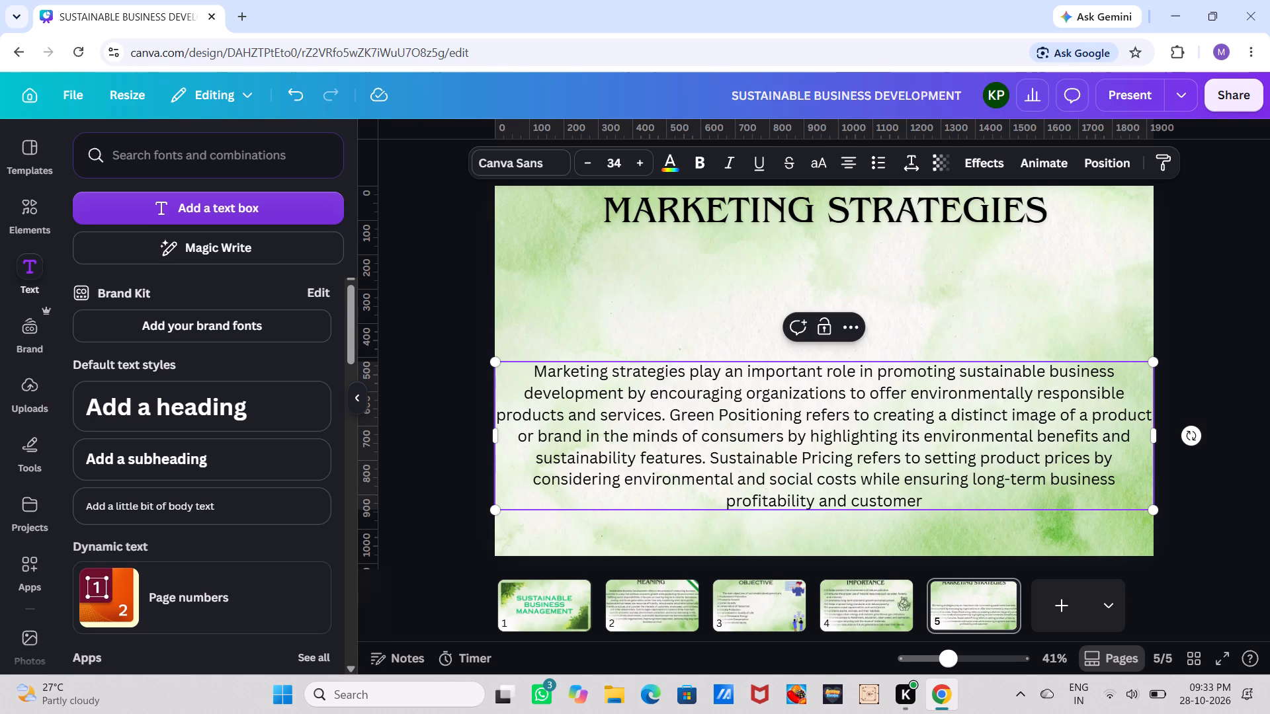
pyautogui.press('space')
pyautogui.write('value')
# End the Sustainable Pricing sentence with a full stop and start a fourth sentence with "Both strategies help businesses attract".
pyautogui.write('. Both')
pyautogui.press('space')
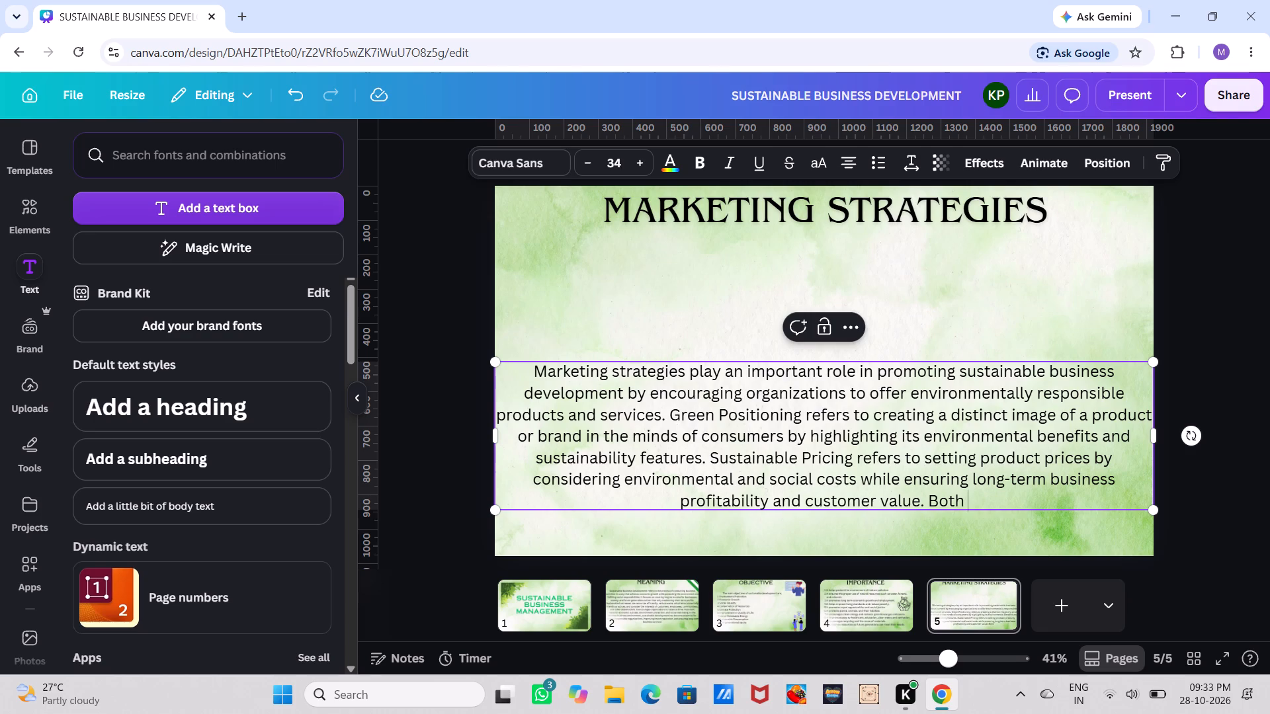
pyautogui.write('strategies')
pyautogui.press('space')
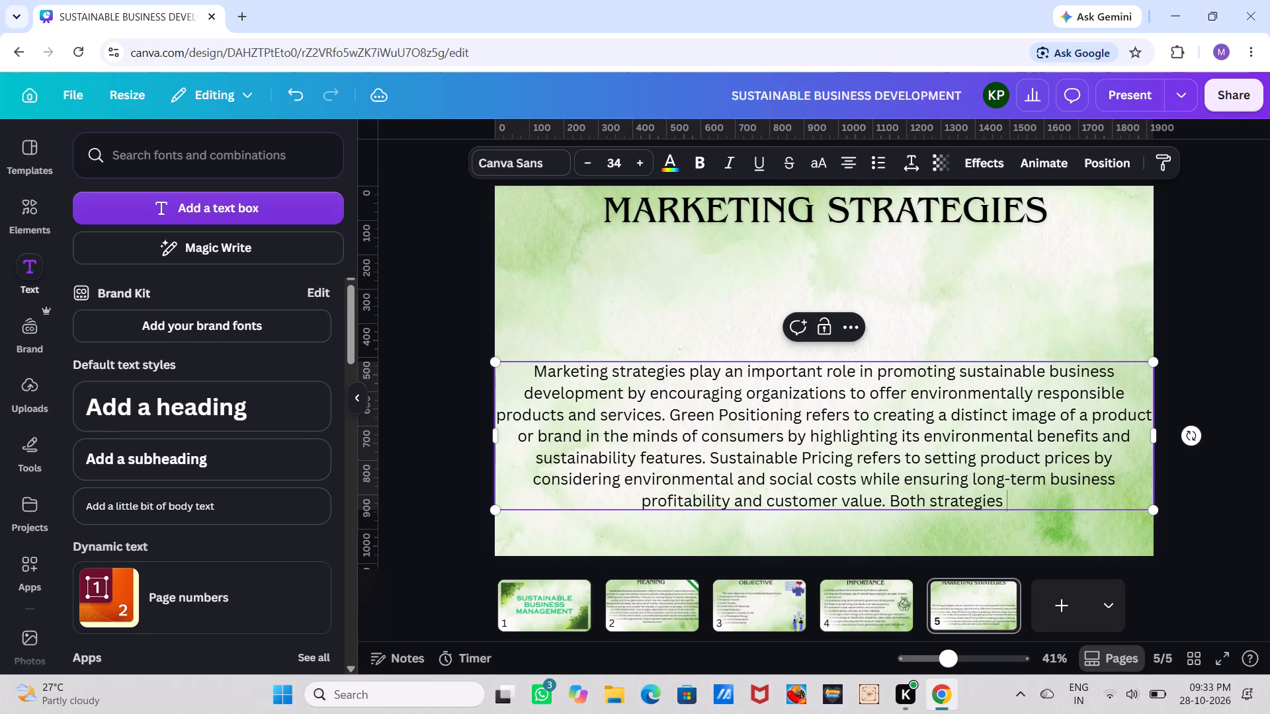
pyautogui.write('help')
pyautogui.press('space')
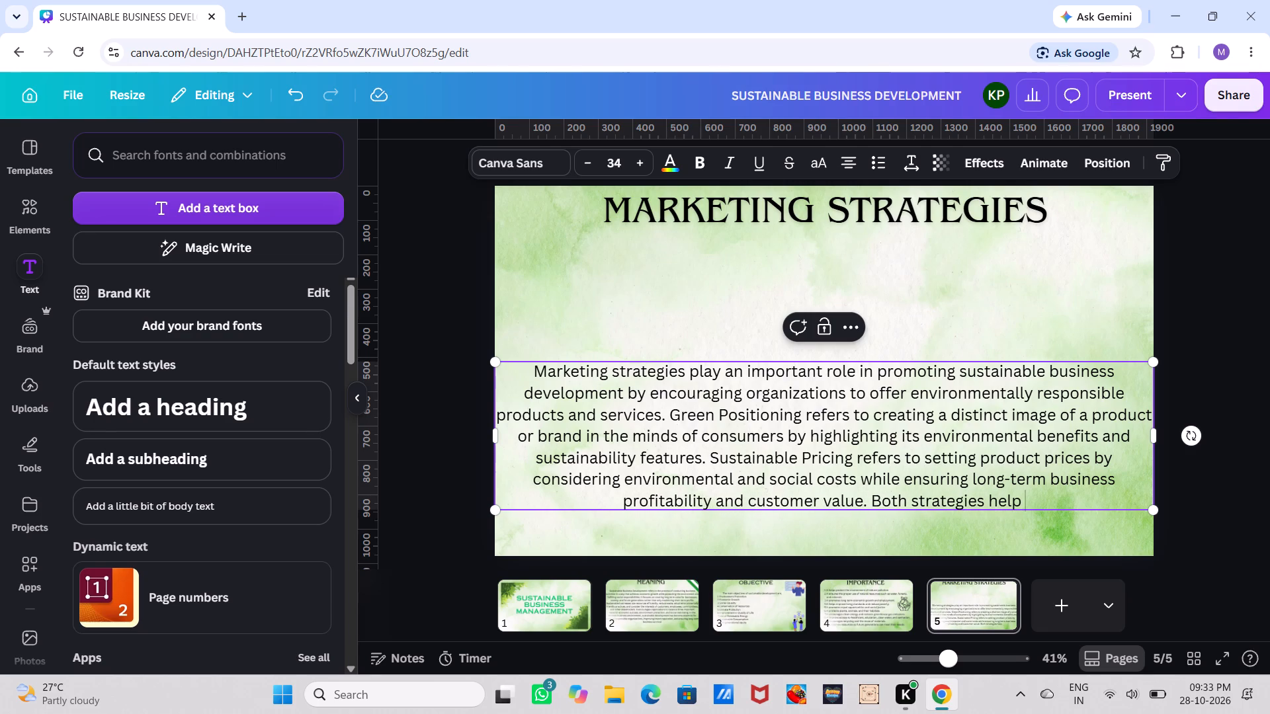
pyautogui.write('busines')
pyautogui.write('ses')
pyautogui.press('space')
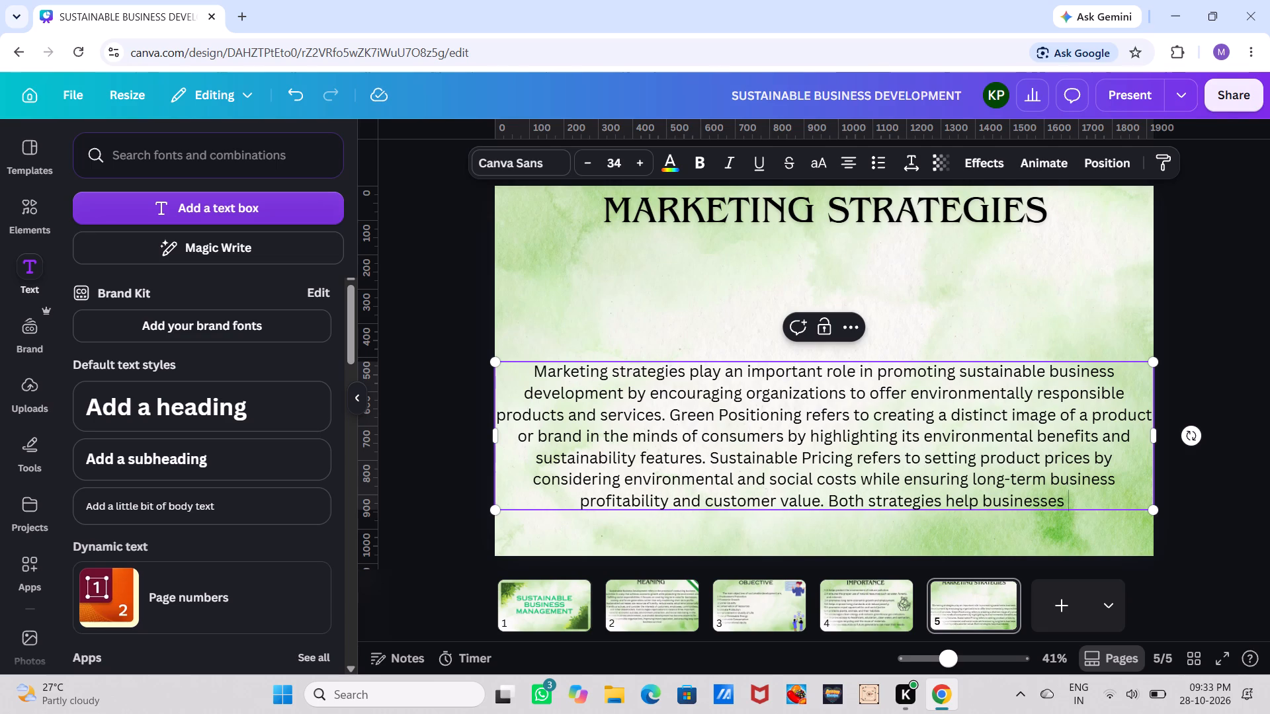
pyautogui.write('attract')
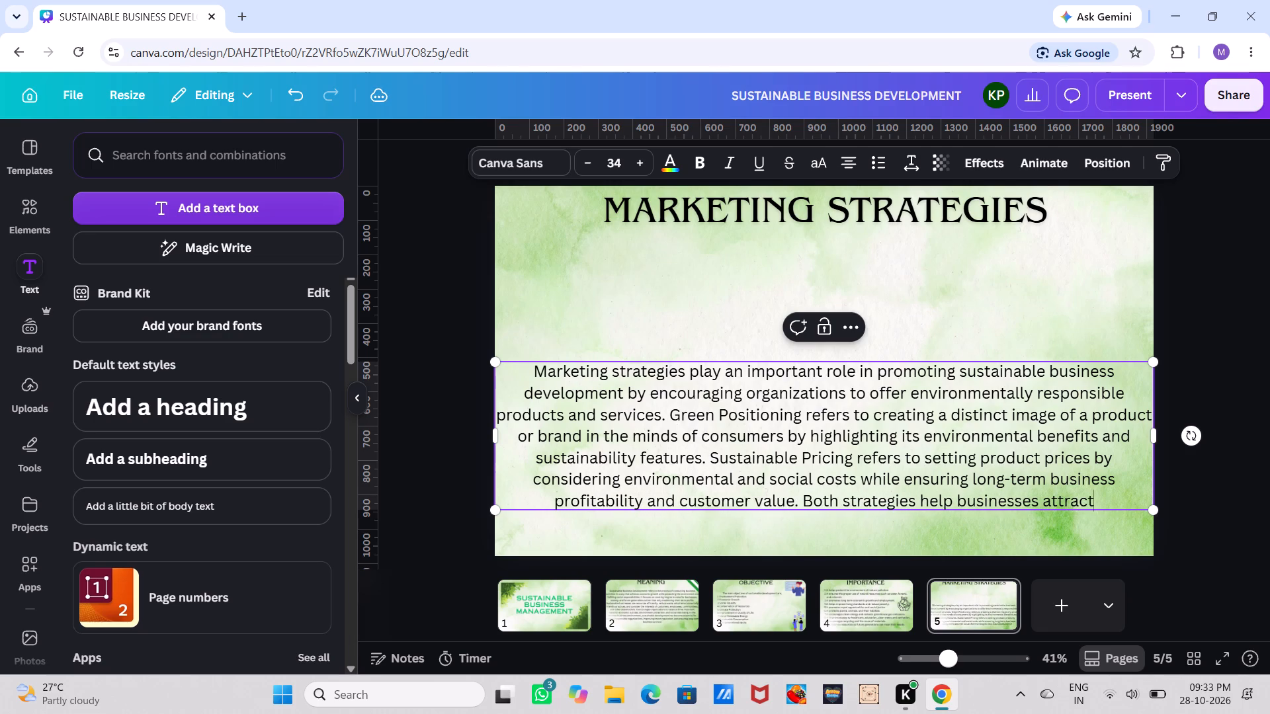
# Continue the fourth sentence of the body paragraph with "environmentally conscious consumers".
pyautogui.press('space')
pyautogui.write('environmen')
pyautogui.press('t')
pyautogui.write('ally')
pyautogui.press('space')
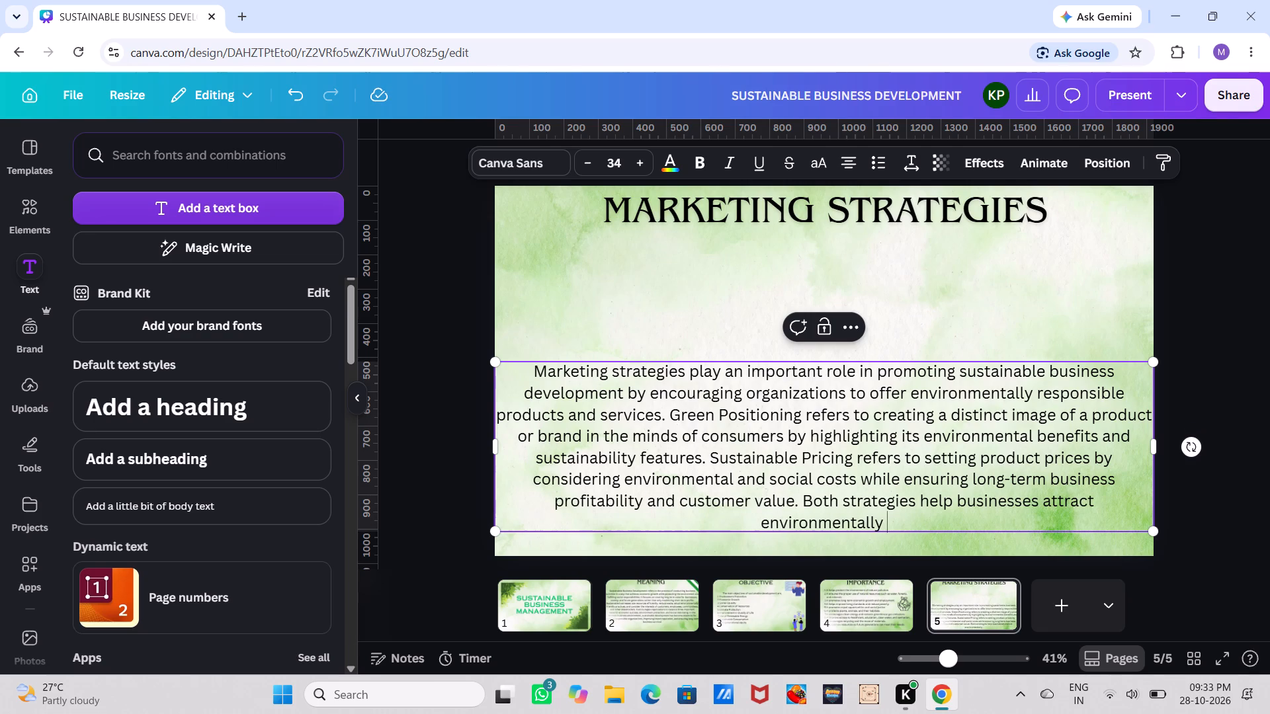
pyautogui.write('conc')
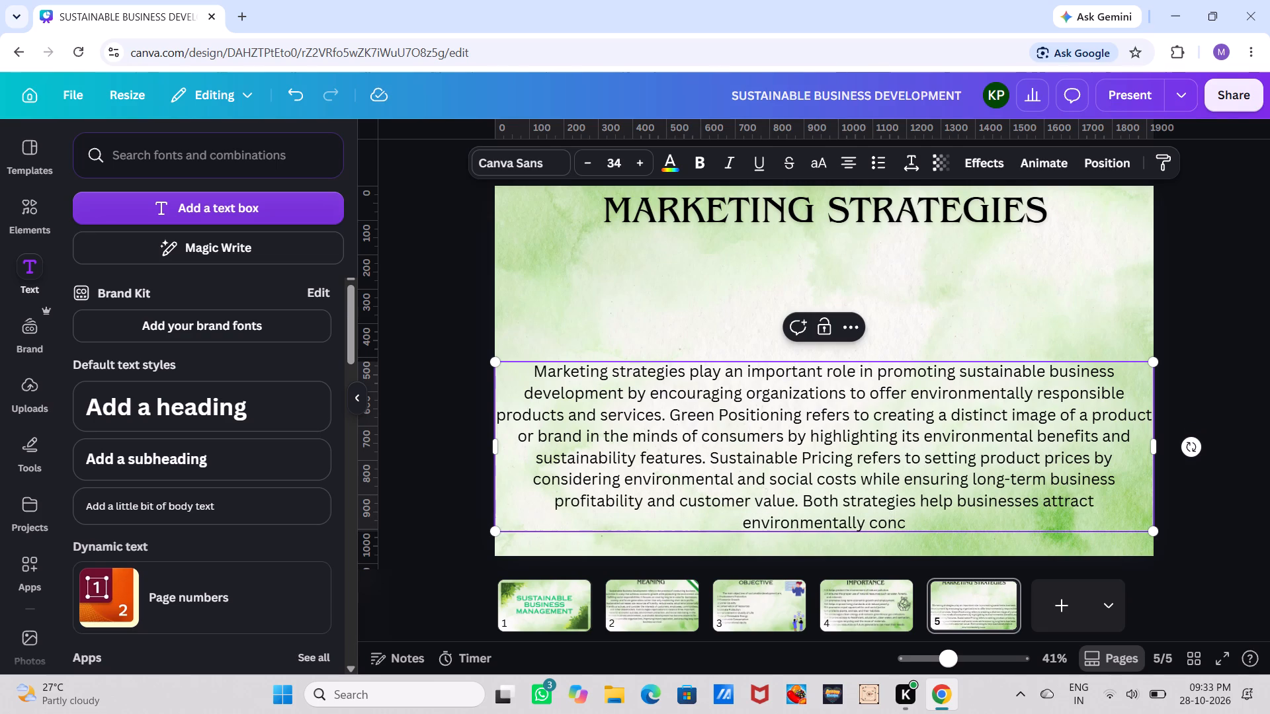
pyautogui.press('i')
pyautogui.press('BackSpace')
pyautogui.press('BackSpace')
pyautogui.write('si')
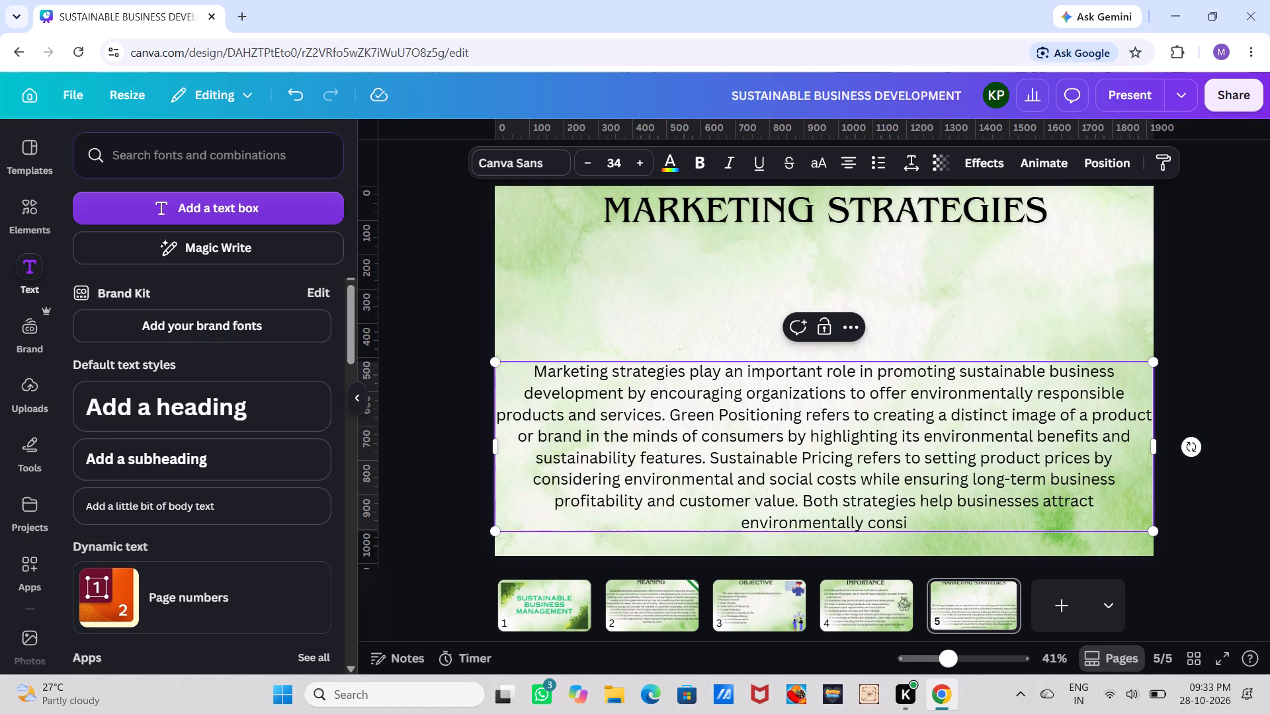
pyautogui.press('BackSpace')
pyautogui.write('ci')
pyautogui.write('ou')
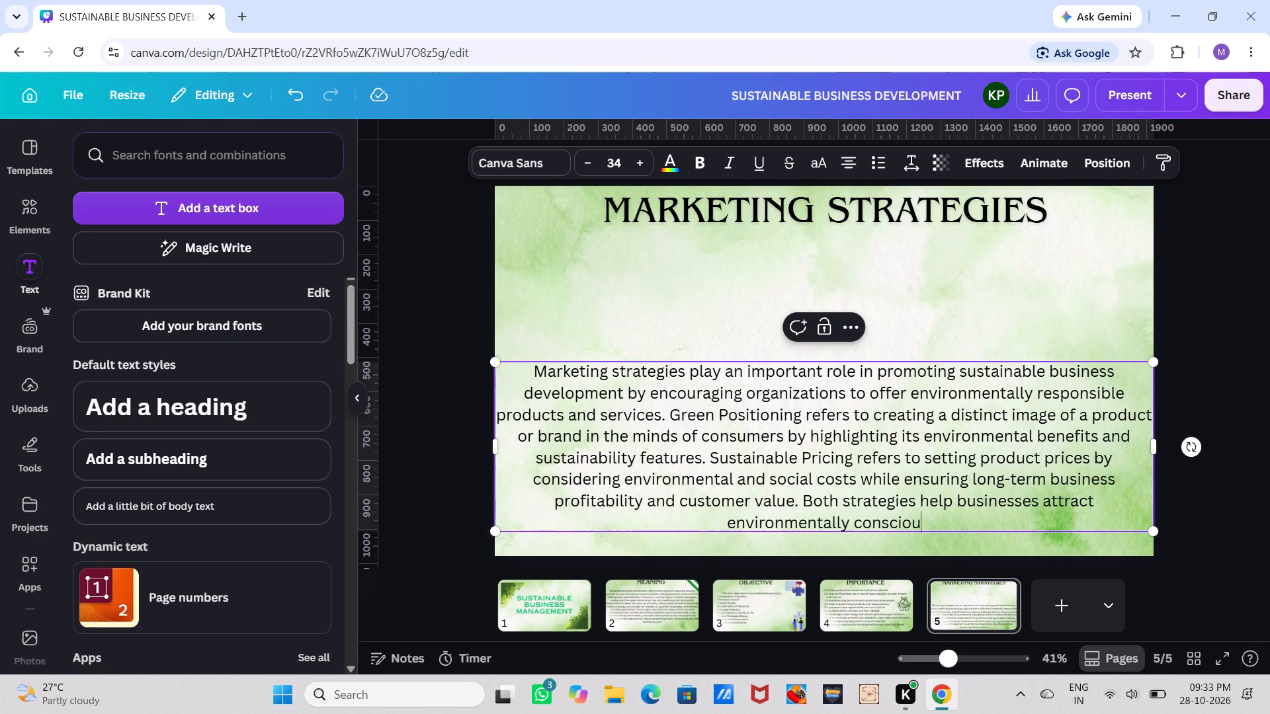
pyautogui.write('s consumers')
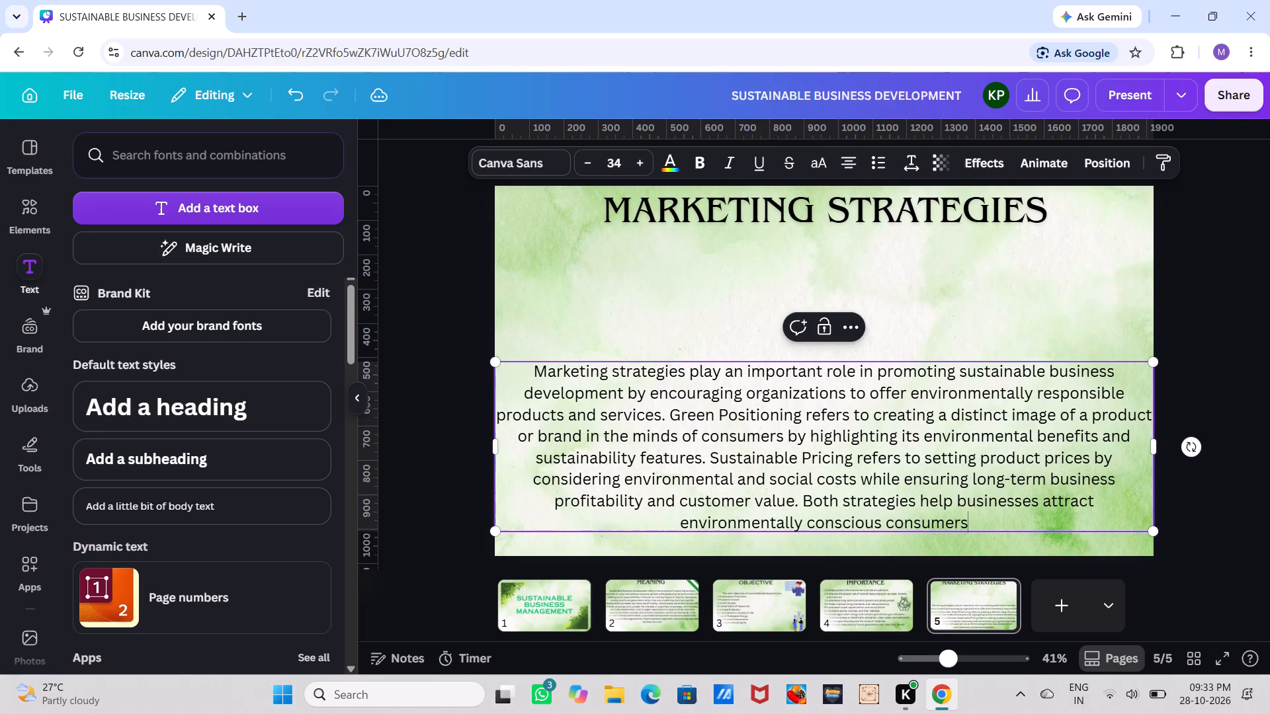
# Extend the fourth sentence with ", strengthen brand reputation".
pyautogui.write(', stren')
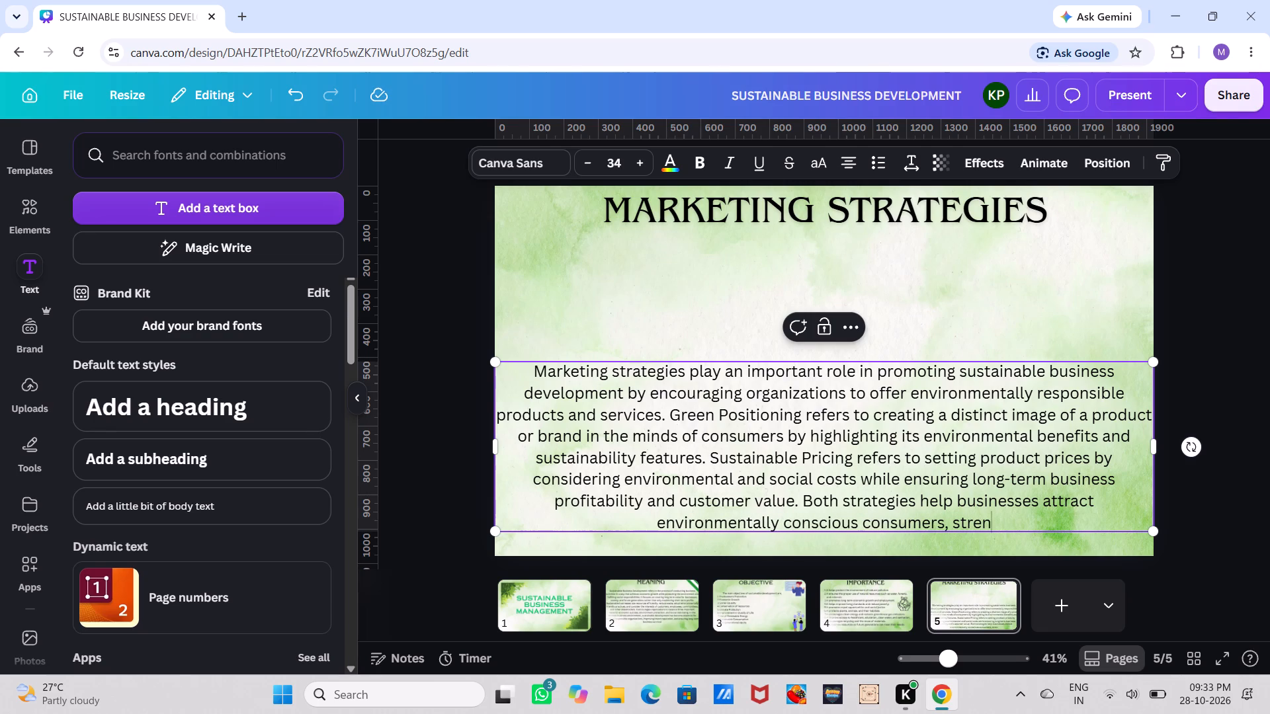
pyautogui.write('gh')
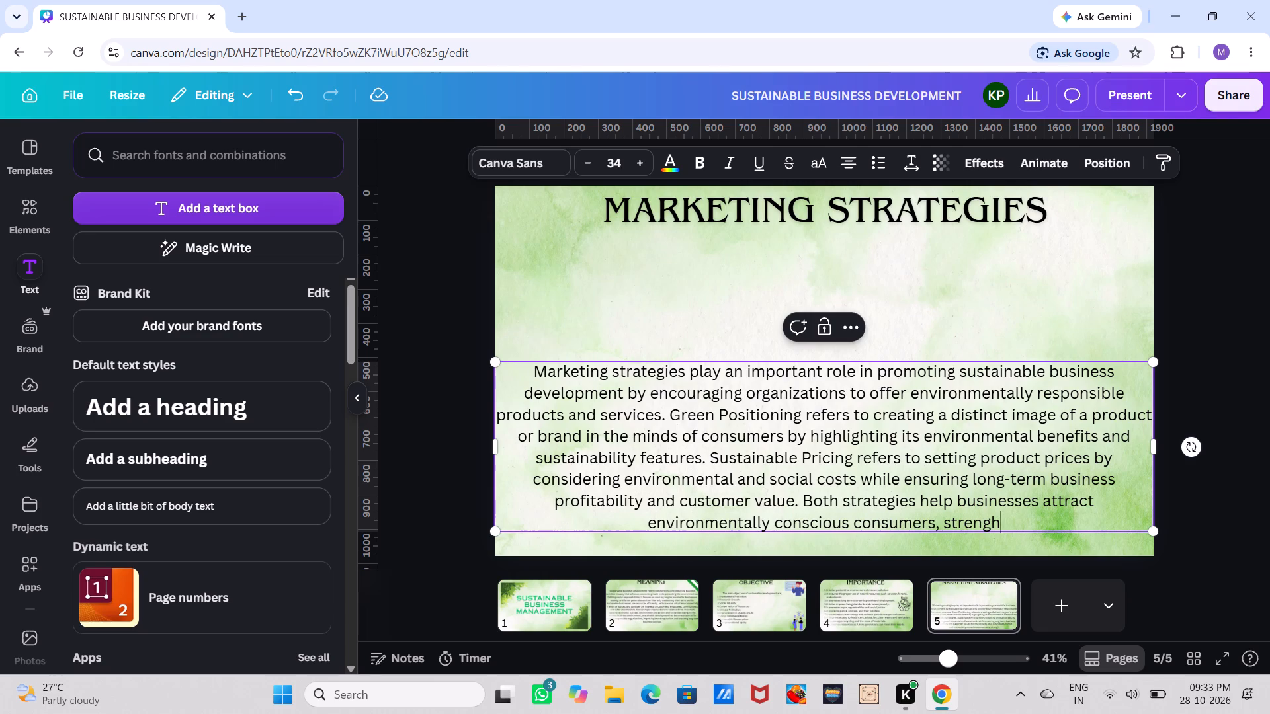
pyautogui.press('BackSpace')
pyautogui.press('BackSpace')
pyautogui.write('gthen')
pyautogui.press('space')
pyautogui.write('brand')
pyautogui.press('space')
pyautogui.write('reputation')
# Finish the fourth sentence with ", and achieve sustainable growth.".
pyautogui.write(', and')
pyautogui.press('space')
pyautogui.write('achieve')
pyautogui.press('space')
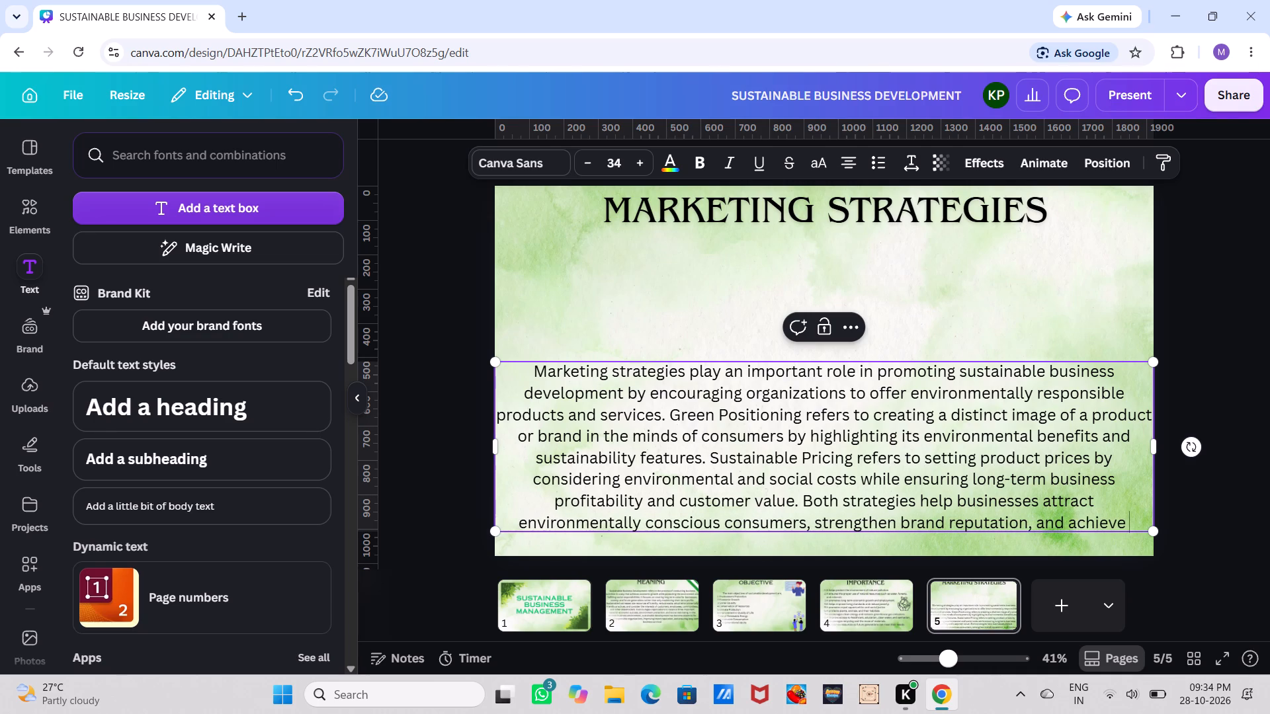
pyautogui.write('sustainable')
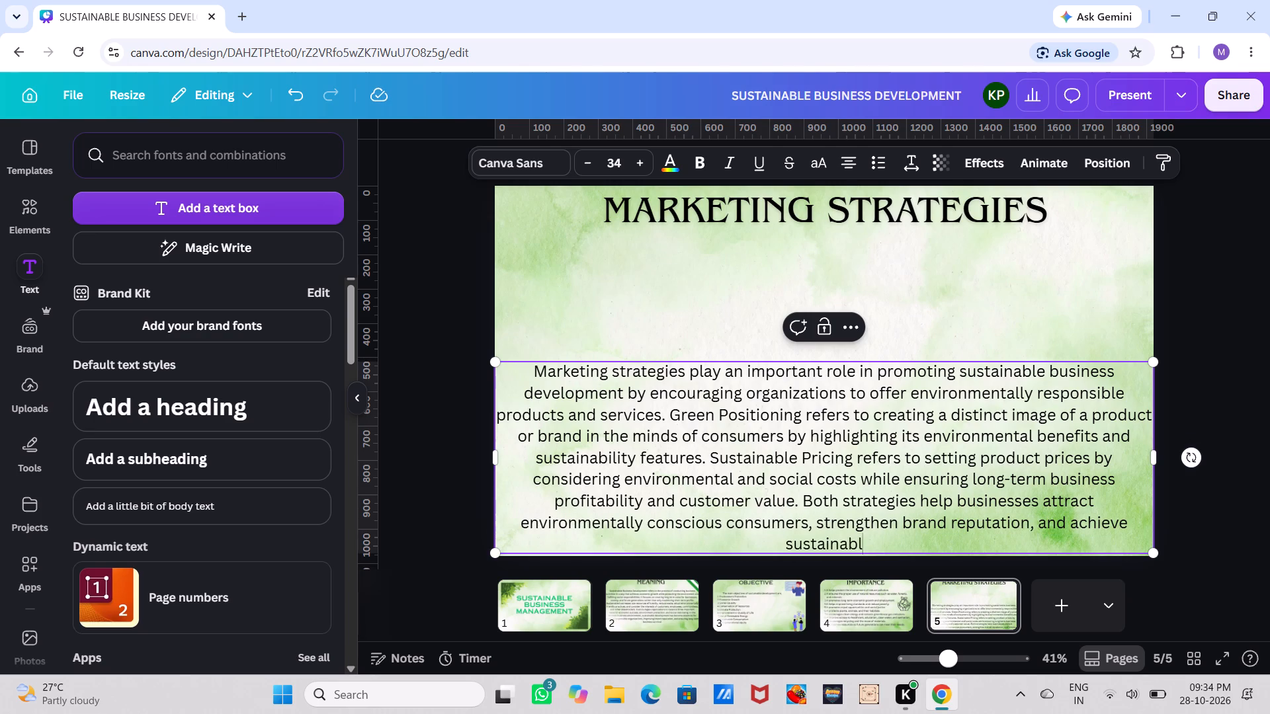
pyautogui.press('space')
pyautogui.write('growth.')
# Move the body paragraph's text box up the page so it sits just below the "Marketing Strategies" heading.
pyautogui.click(629, 461)
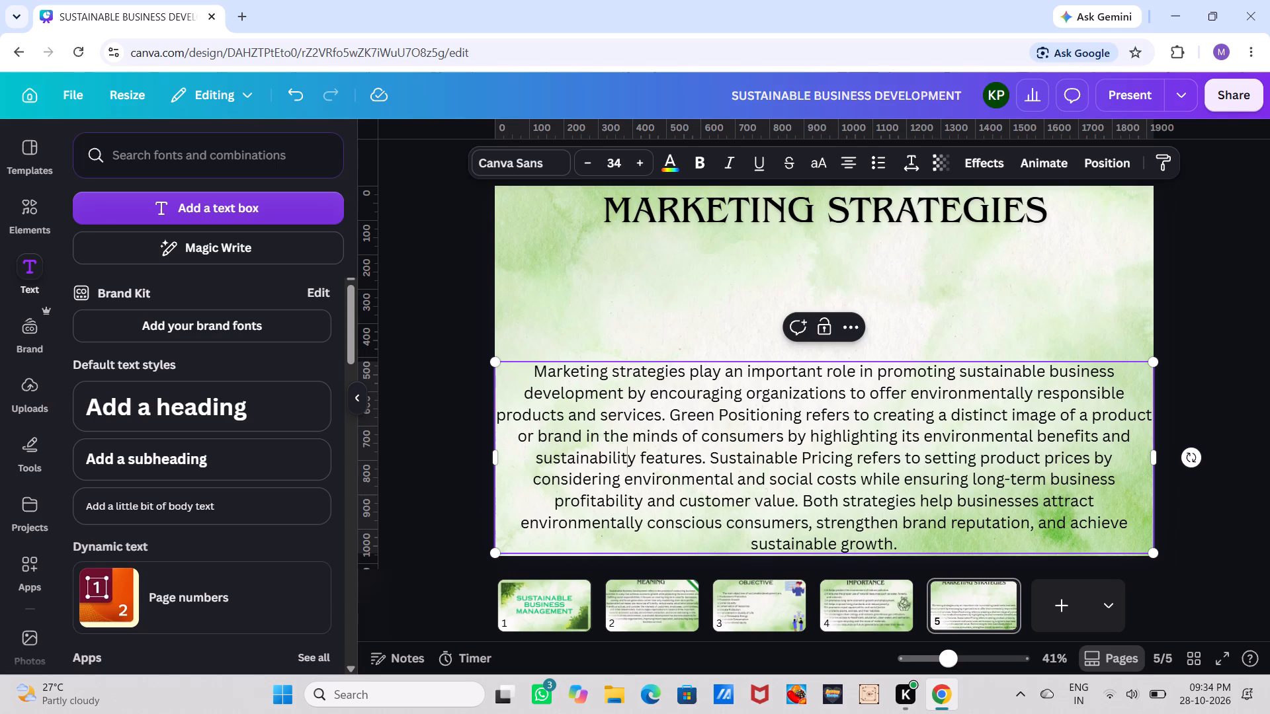
pyautogui.click(775, 554)
pyautogui.click(777, 517)
pyautogui.click(777, 517)
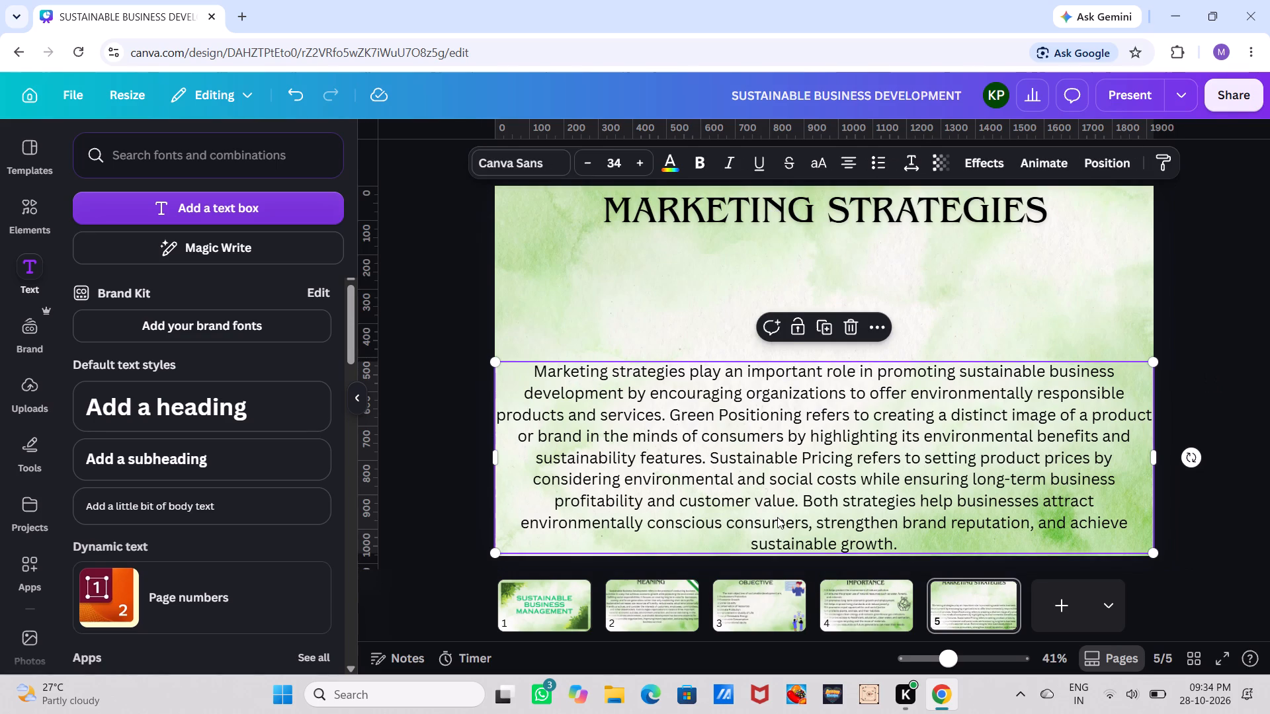
pyautogui.click(781, 548)
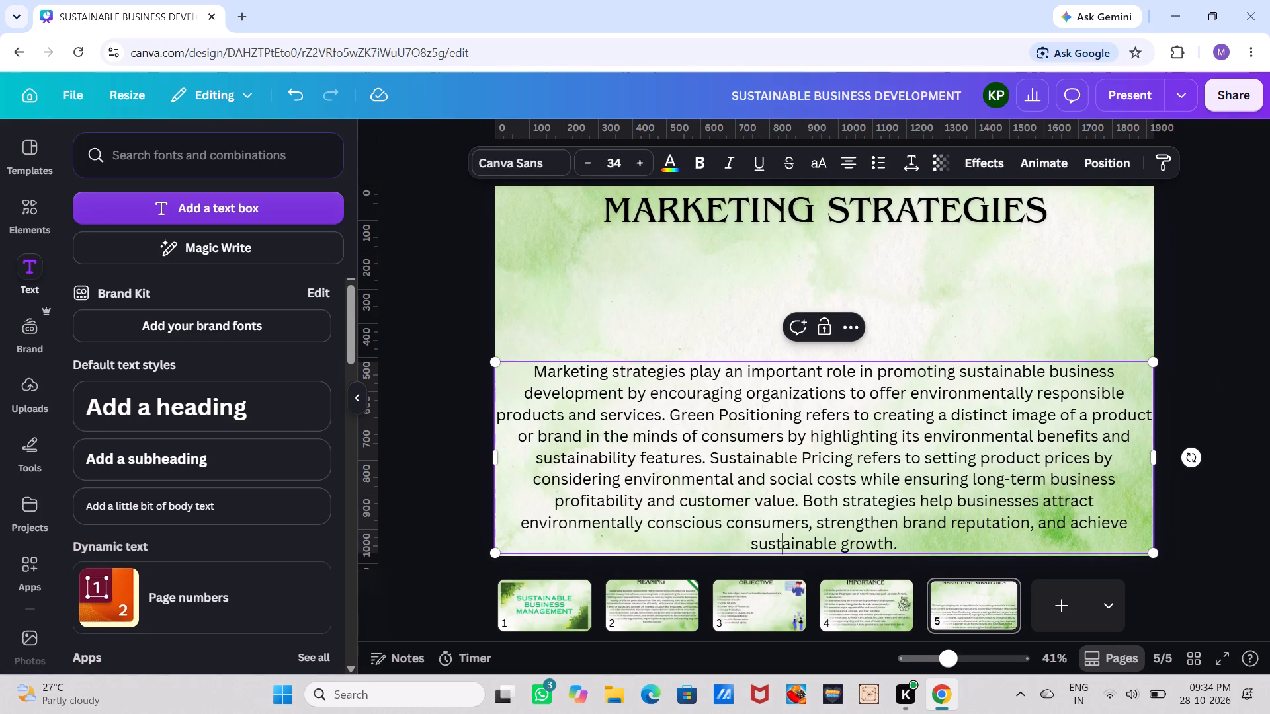
pyautogui.moveTo(768, 484); pyautogui.dragTo(768, 458)
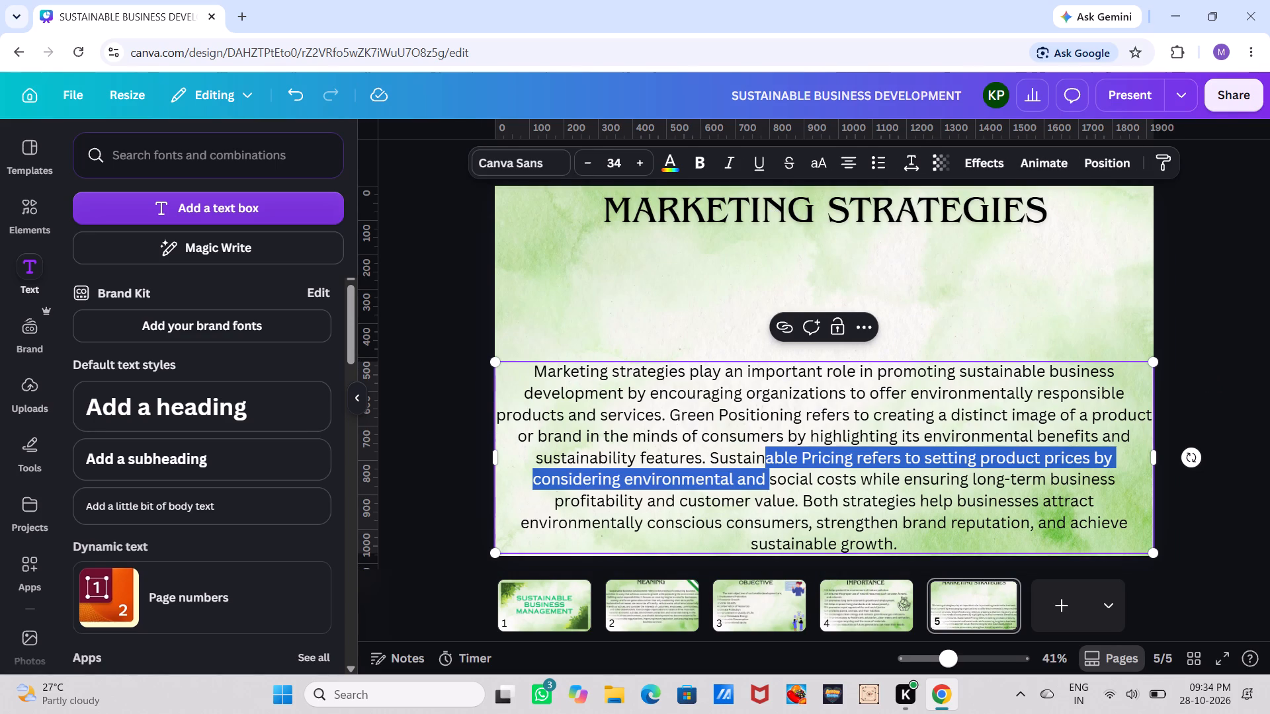
pyautogui.click(693, 551)
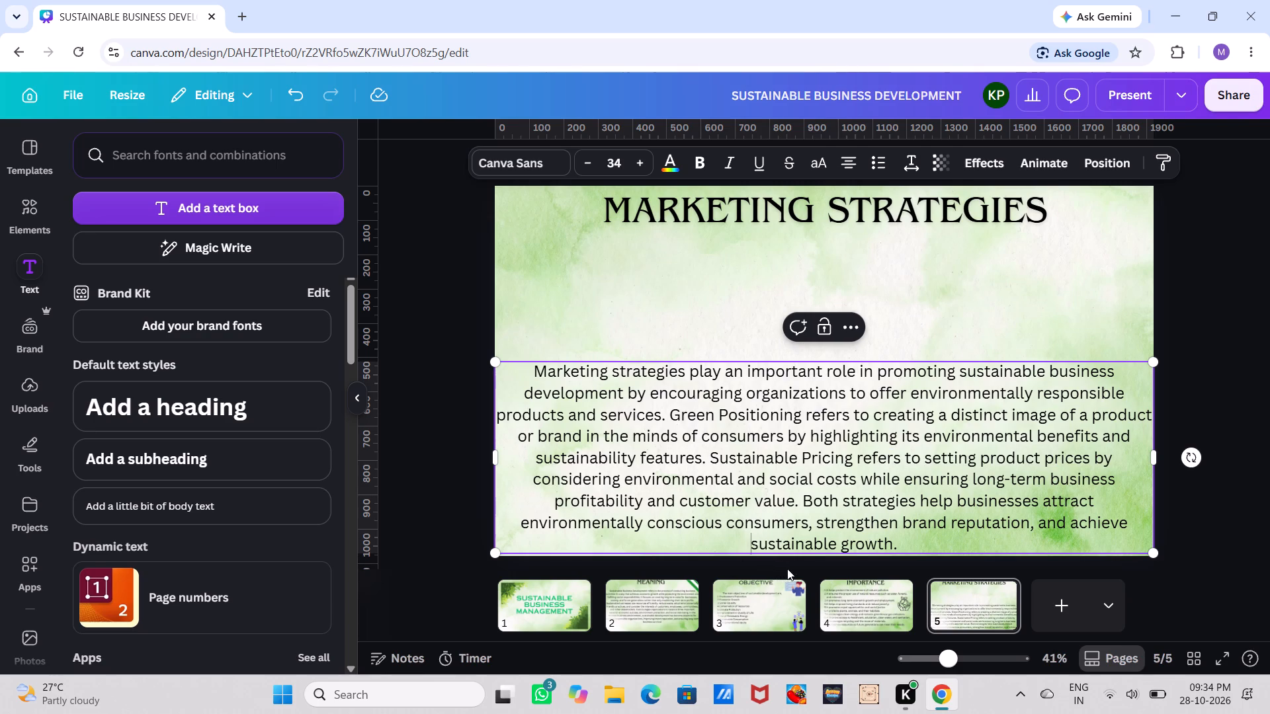
pyautogui.click(795, 551)
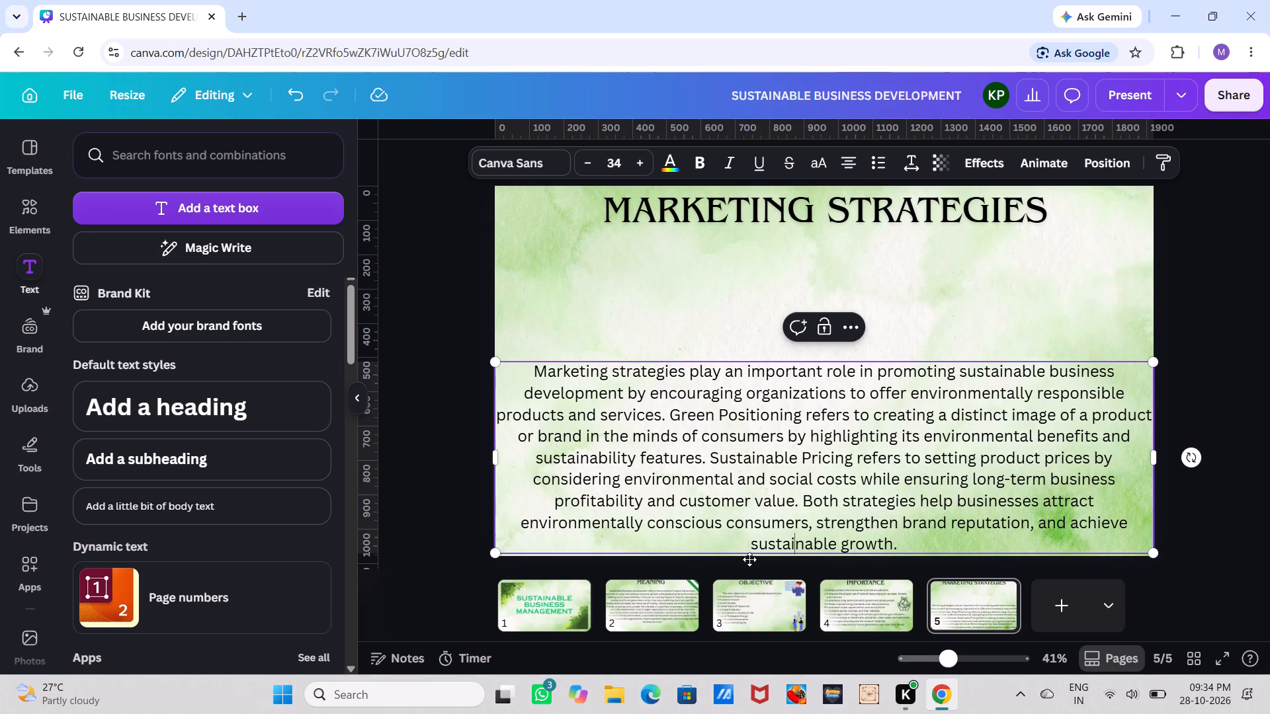
pyautogui.click(751, 557)
pyautogui.click(742, 522)
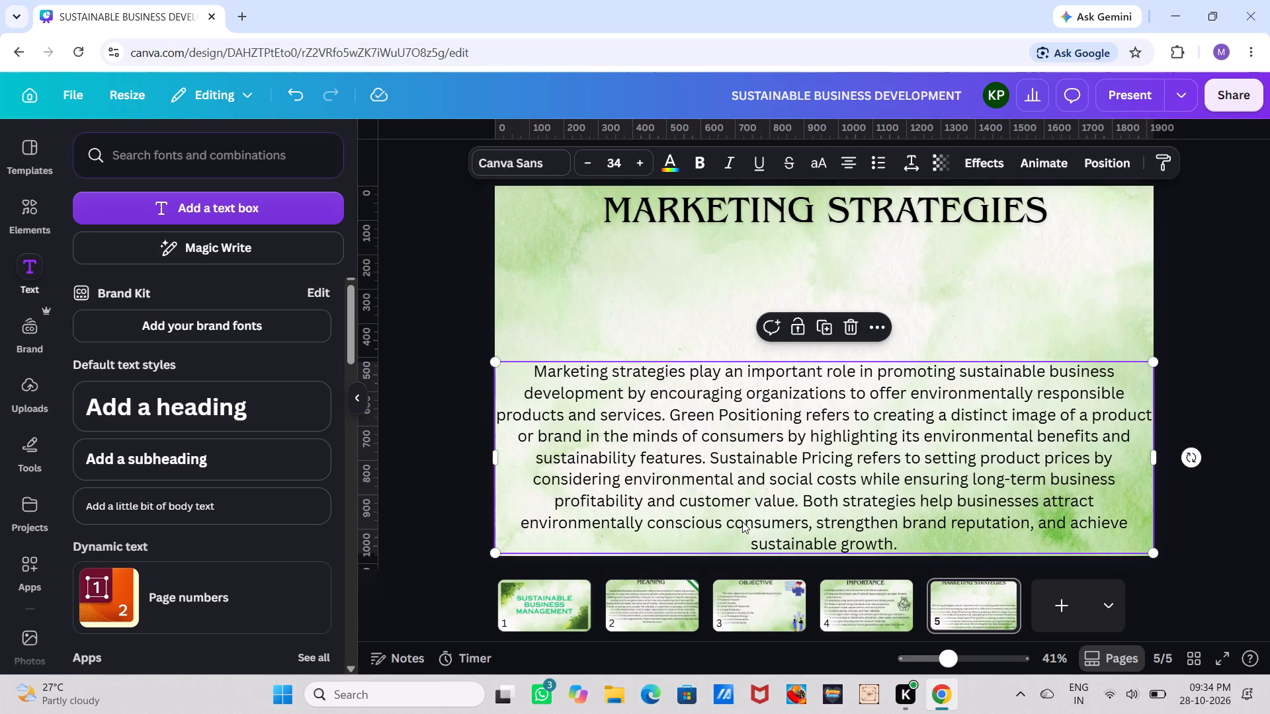
pyautogui.click(740, 360)
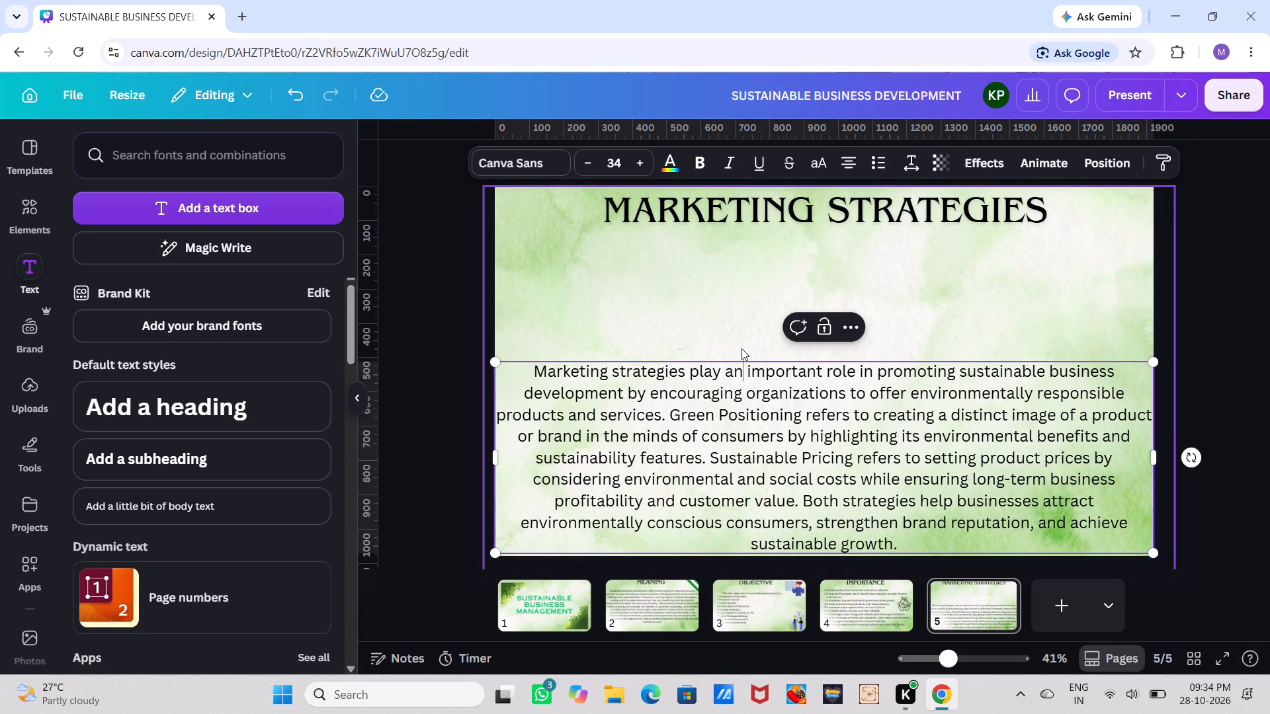
pyautogui.click(738, 359)
pyautogui.moveTo(746, 407); pyautogui.dragTo(741, 332)
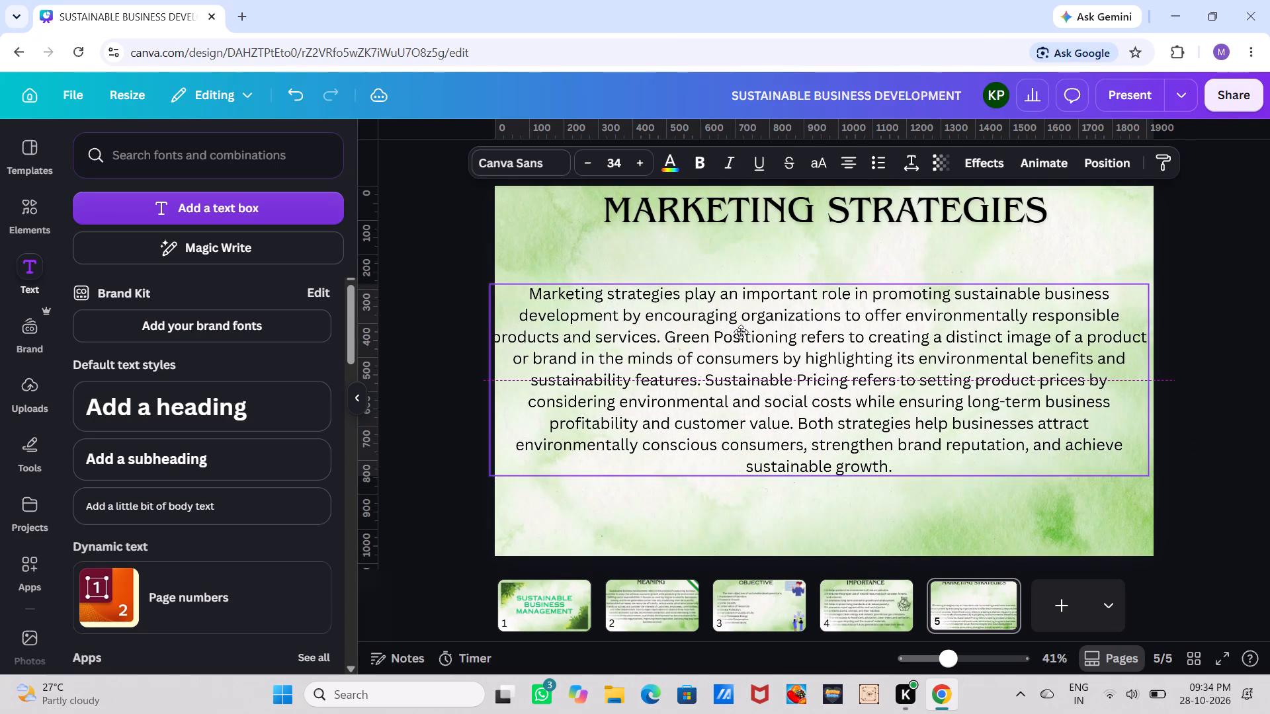
pyautogui.moveTo(741, 332); pyautogui.dragTo(741, 321)
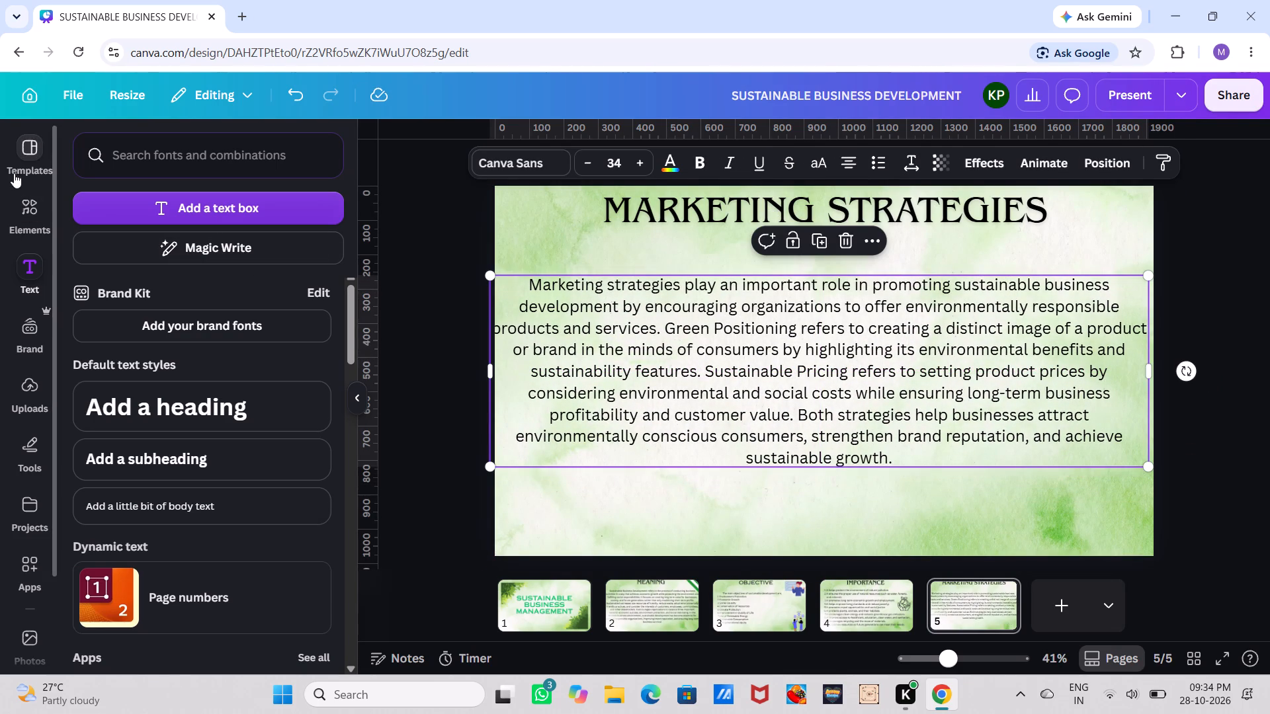
# Replace the previous elements search for "green" with a search for "marketing".
pyautogui.click(31, 206)
pyautogui.click(134, 174)
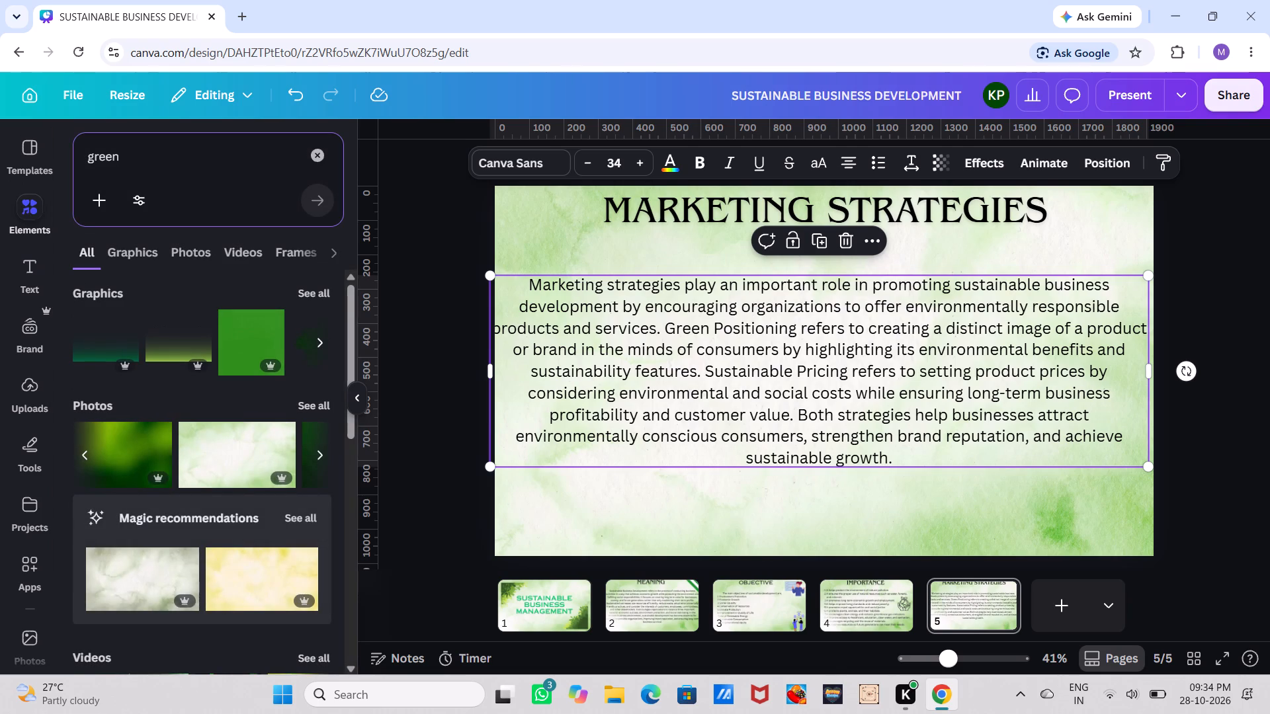
pyautogui.click(141, 166)
pyautogui.press('BackSpace')
pyautogui.press('BackSpace')
pyautogui.press('BackSpace')
pyautogui.press('BackSpace')
pyautogui.press('BackSpace')
pyautogui.press('BackSpace')
pyautogui.press('BackSpace')
pyautogui.press('BackSpace')
pyautogui.press('BackSpace')
pyautogui.press('BackSpace')
pyautogui.press('BackSpace')
pyautogui.press('BackSpace')
pyautogui.press('BackSpace')
pyautogui.press('BackSpace')
pyautogui.press('BackSpace')
pyautogui.press('BackSpace')
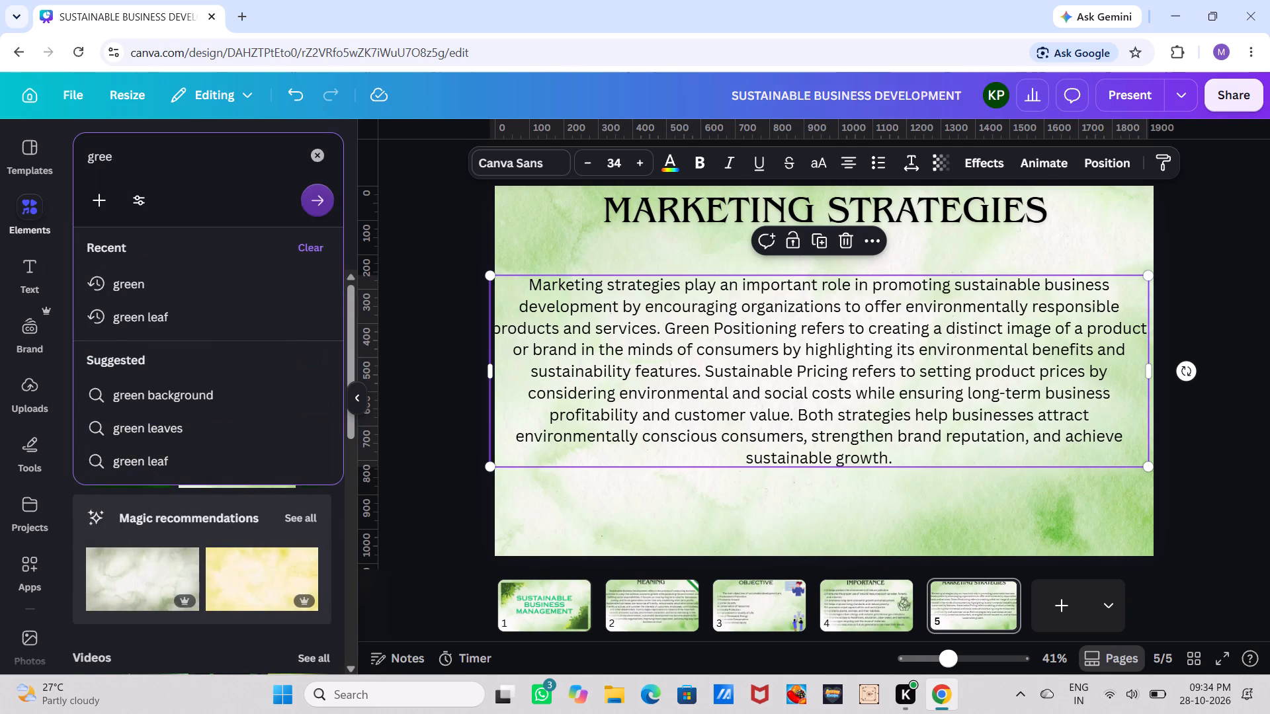
pyautogui.write('marke')
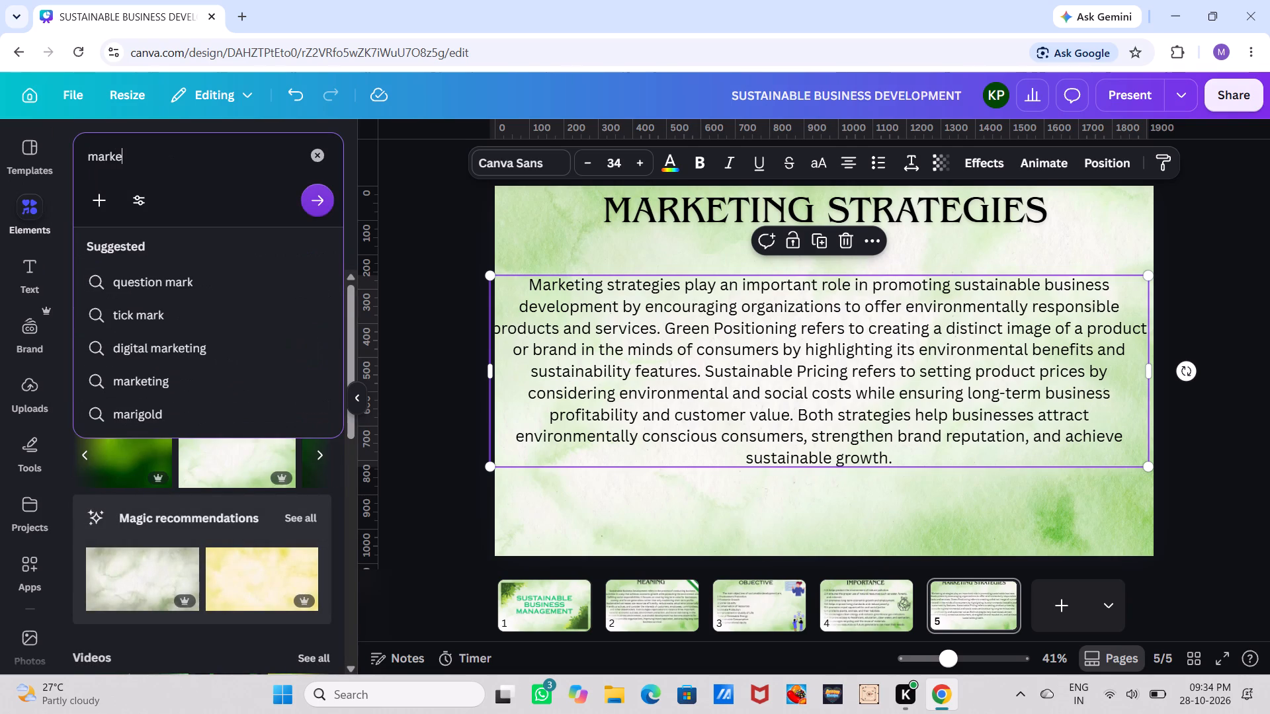
pyautogui.press('t')
pyautogui.write('ing')
pyautogui.press('Return')
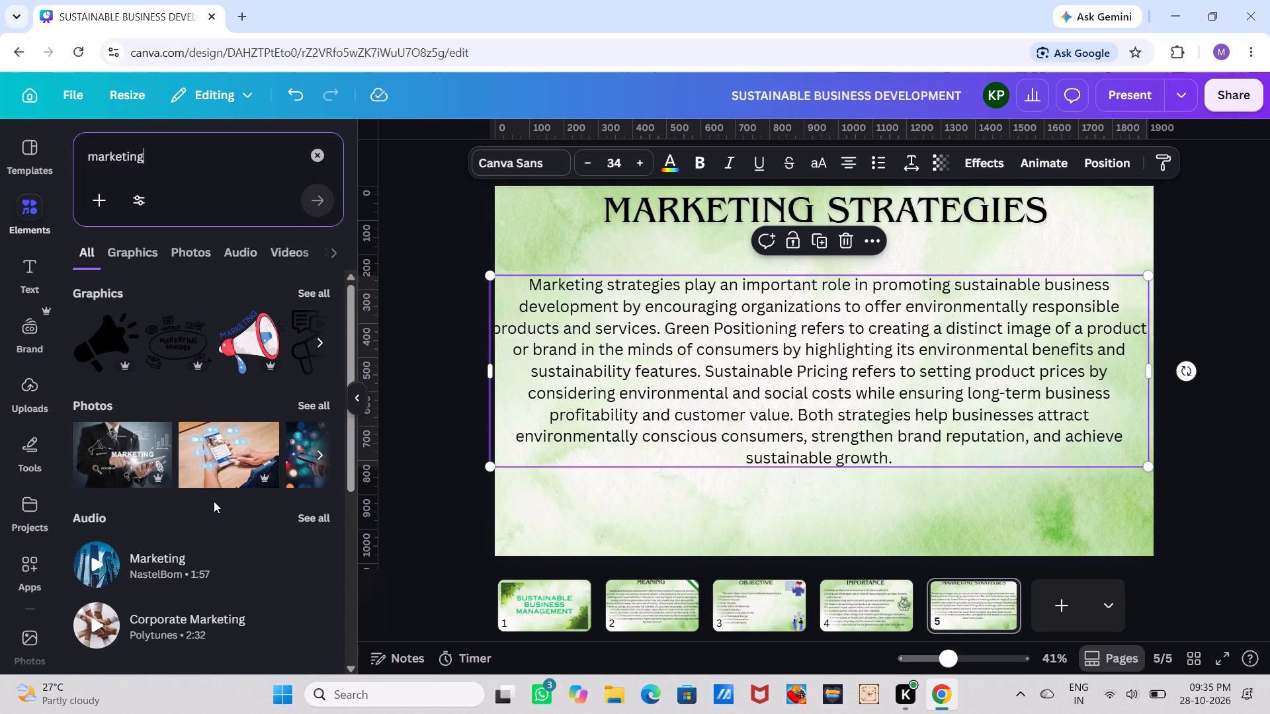
# Insert the photo of a white sheet with hand-drawn MARKETING doodles on a wooden desk onto page 5.
pyautogui.click(321, 458)
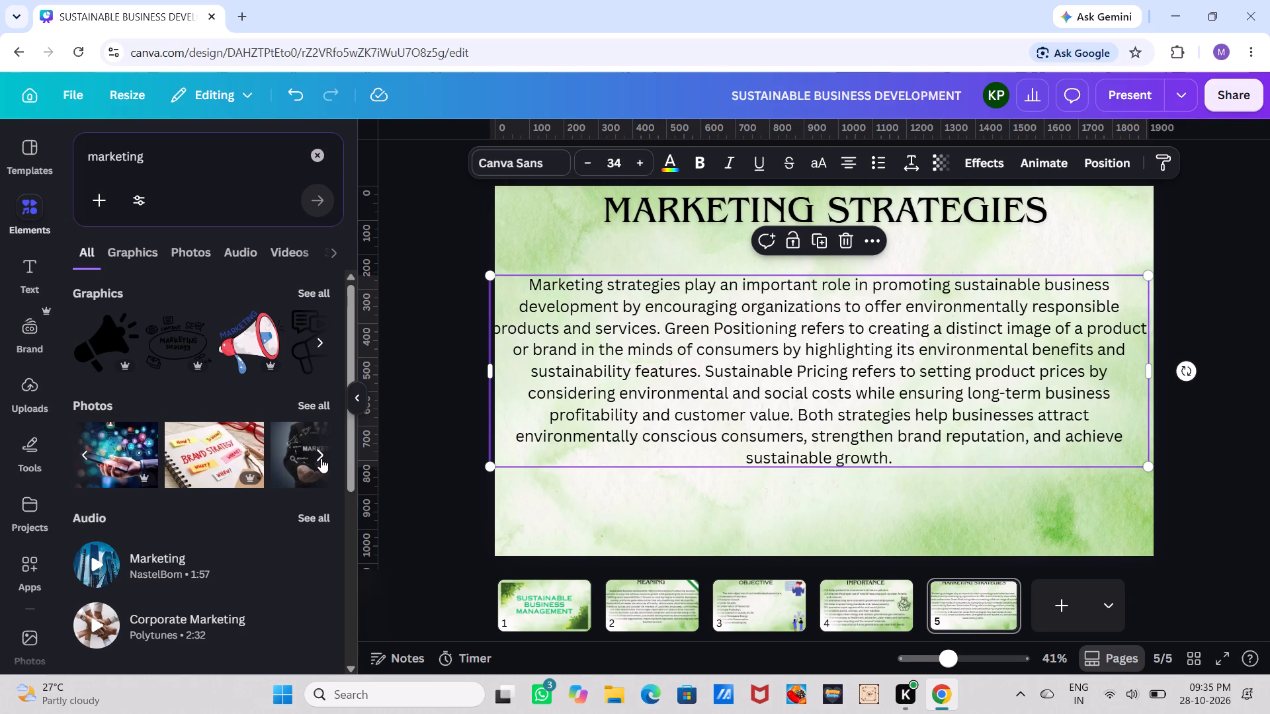
pyautogui.click(321, 458)
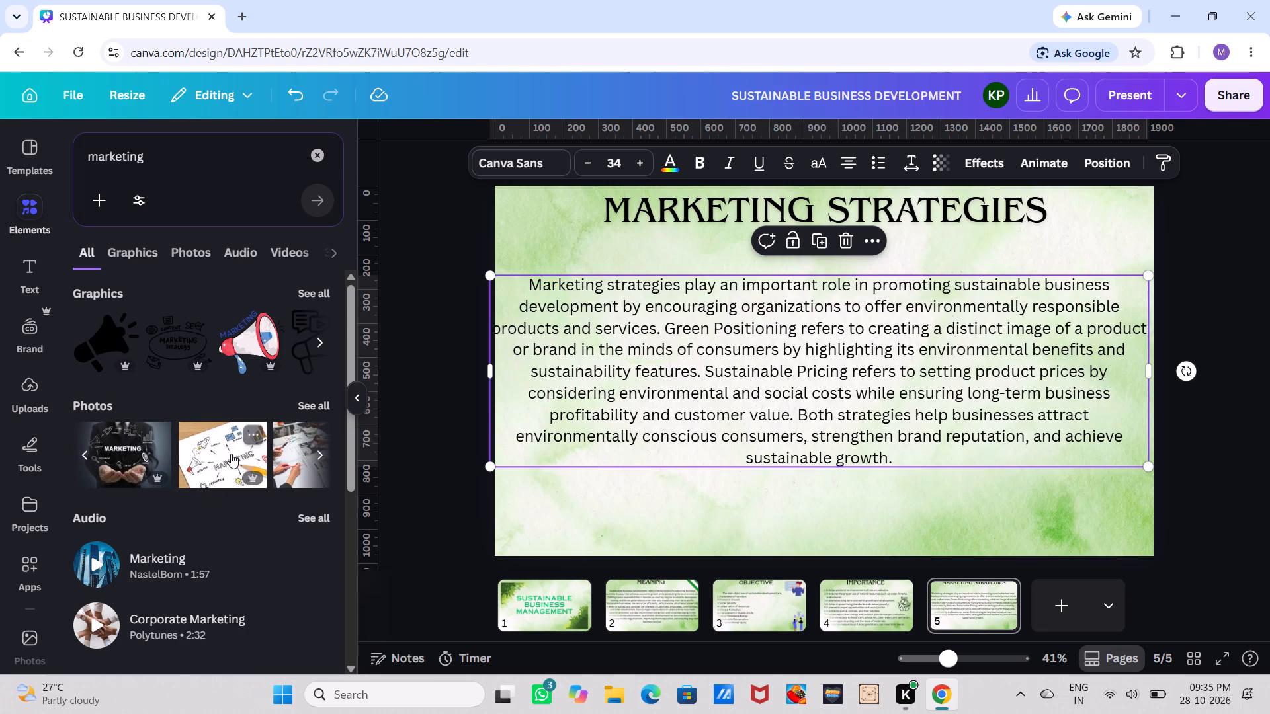
pyautogui.click(231, 454)
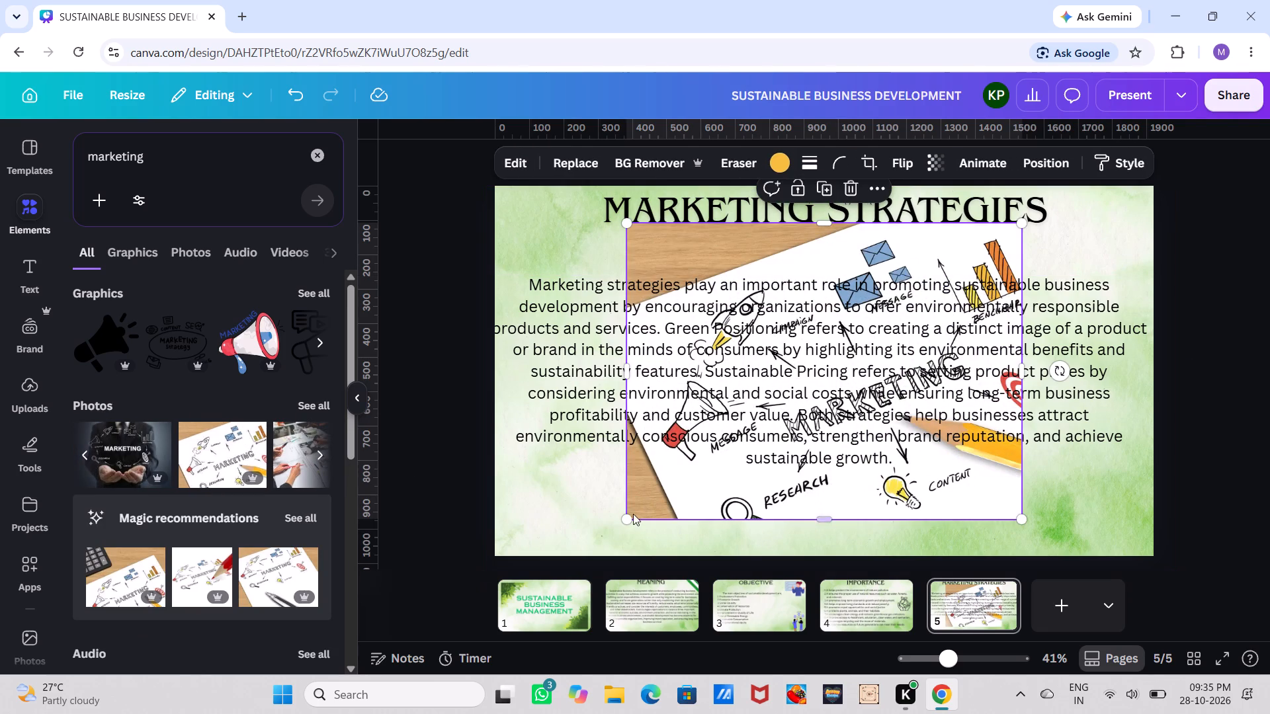
# Shrink the marketing photo to about a fifth of the page width and place it in the page's lower-left corner beneath the paragraph.
pyautogui.moveTo(628, 516); pyautogui.dragTo(796, 326)
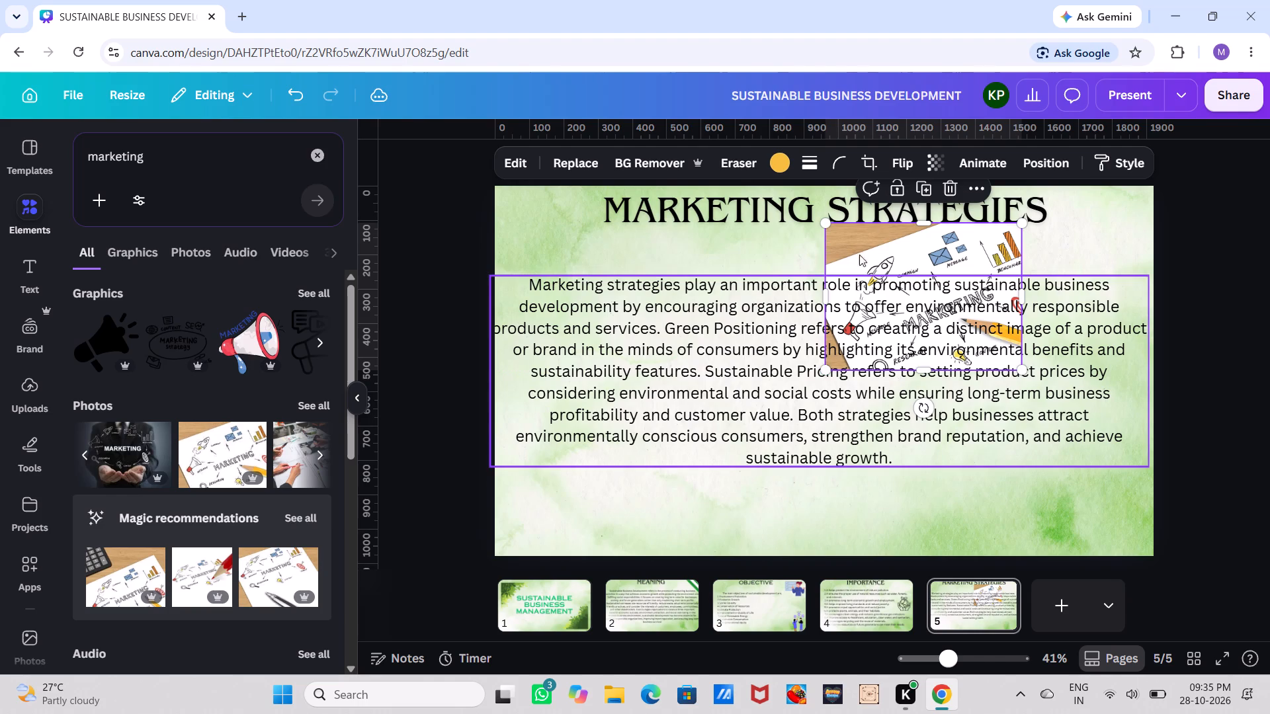
pyautogui.moveTo(877, 256); pyautogui.dragTo(609, 448)
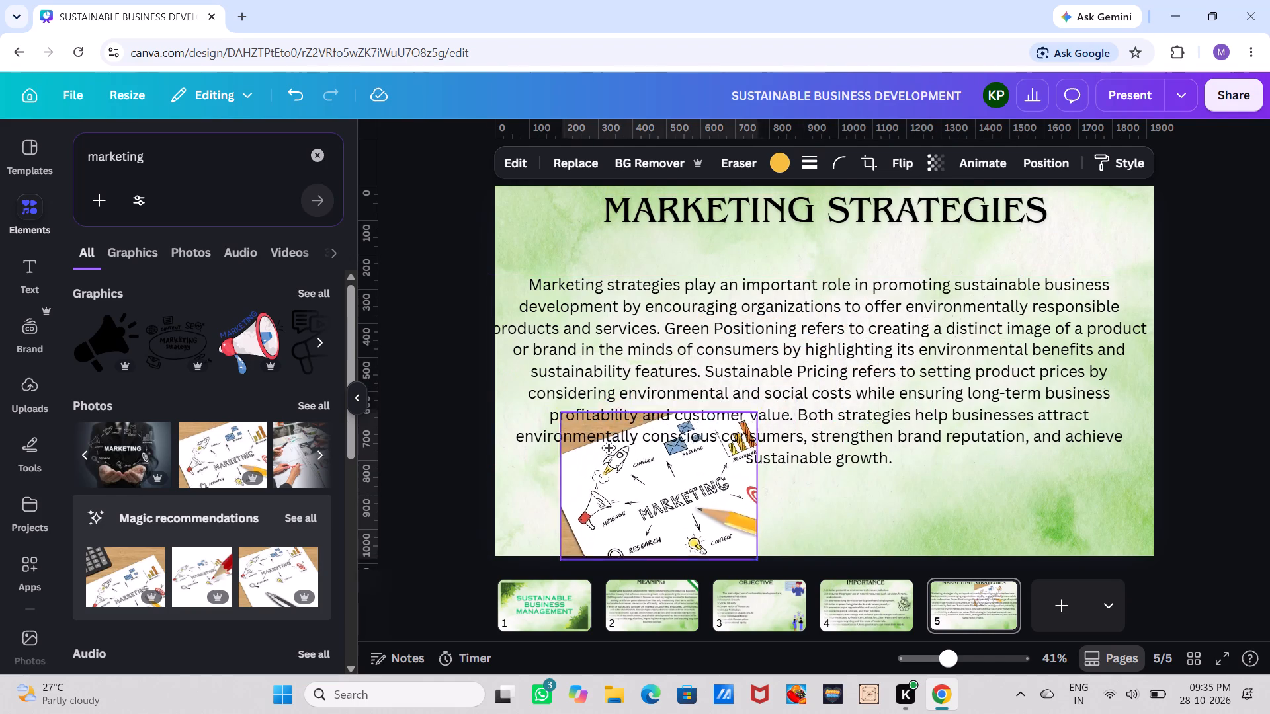
pyautogui.moveTo(609, 448); pyautogui.dragTo(616, 404)
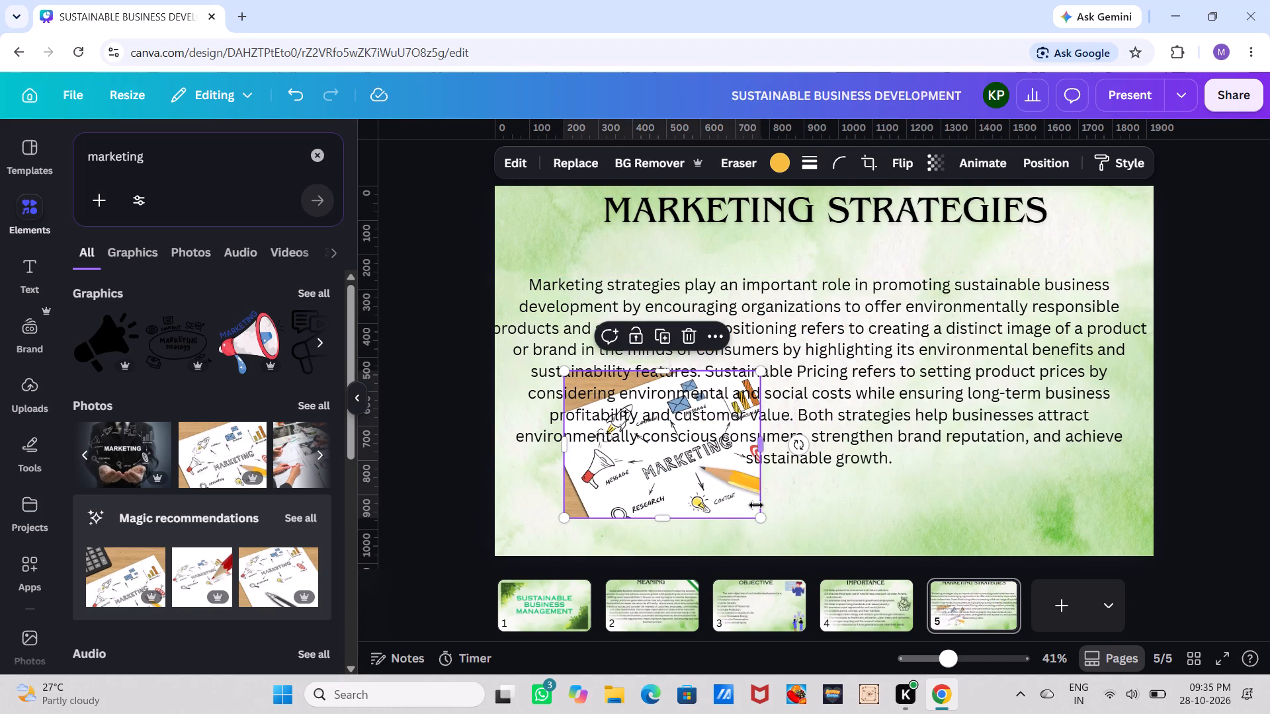
pyautogui.moveTo(762, 515); pyautogui.dragTo(710, 474)
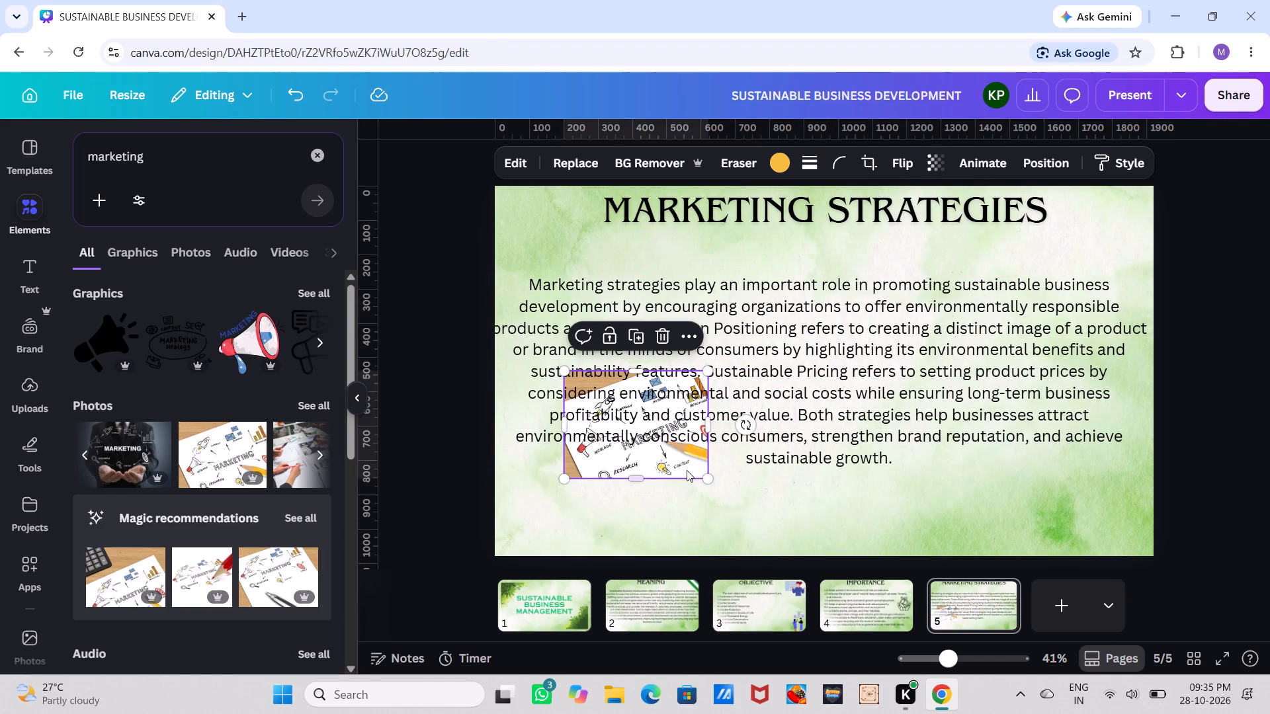
pyautogui.moveTo(687, 470); pyautogui.dragTo(651, 548)
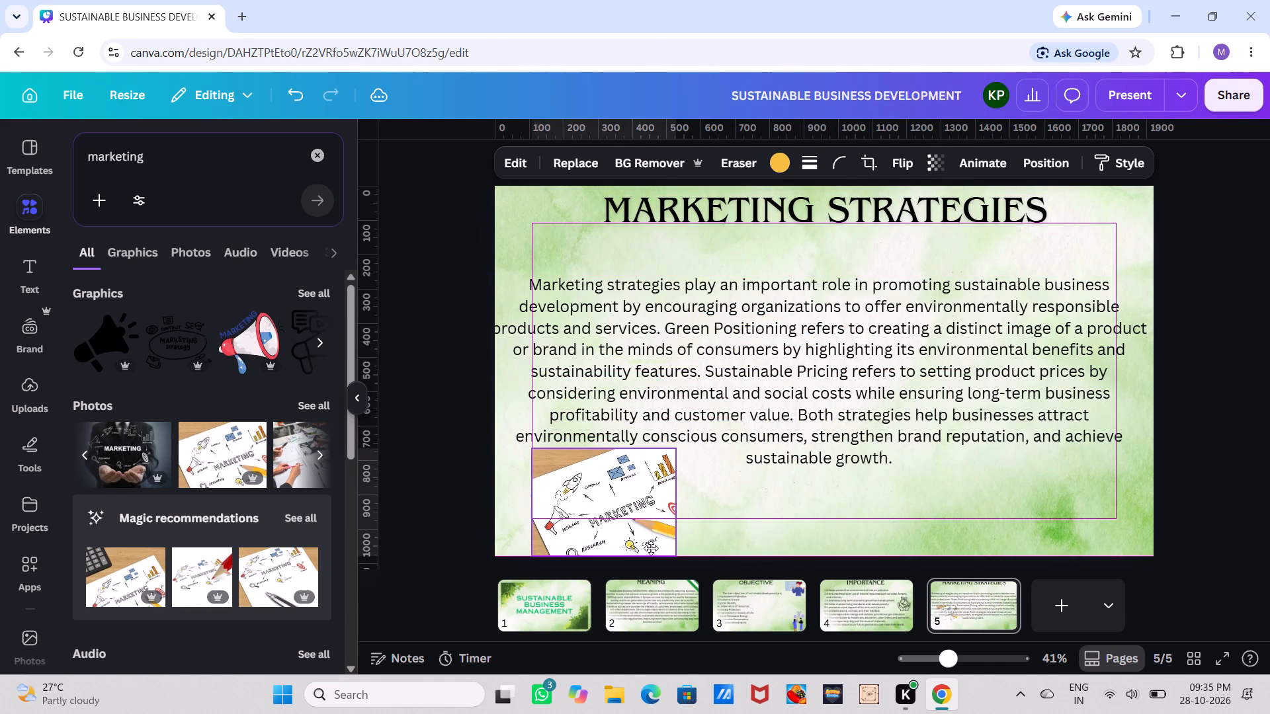
pyautogui.moveTo(651, 548); pyautogui.dragTo(655, 538)
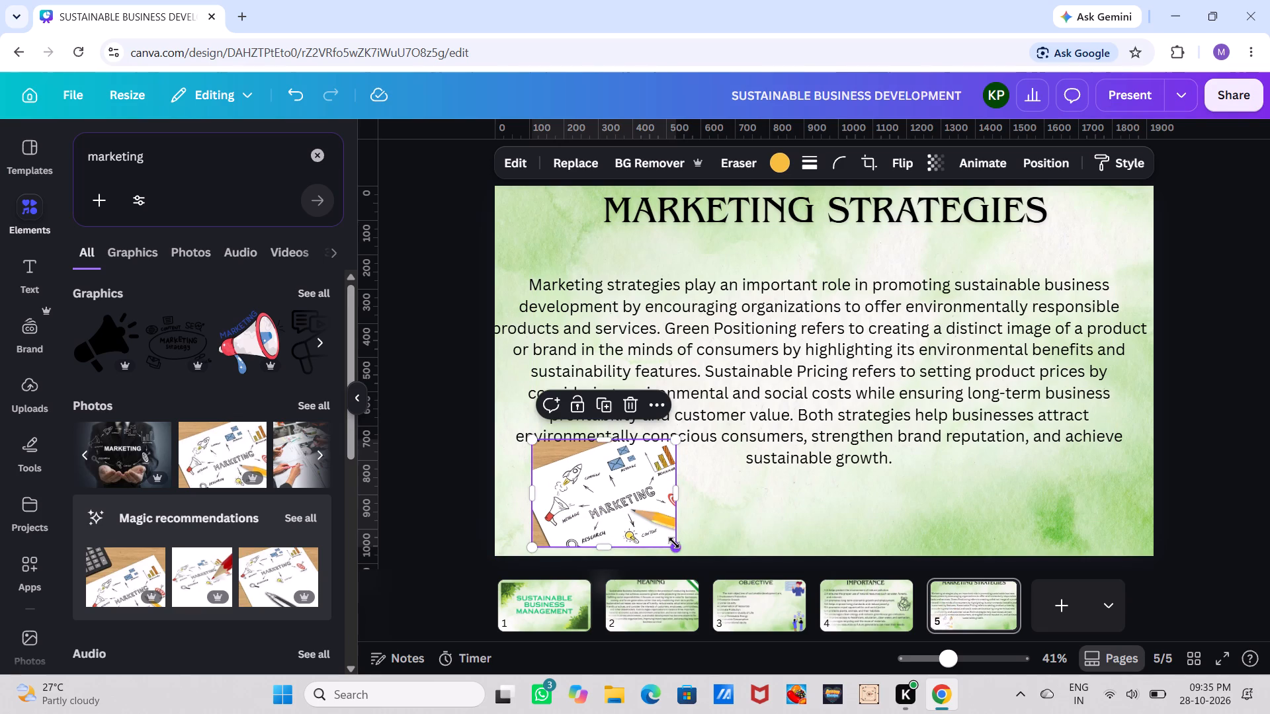
pyautogui.moveTo(674, 543); pyautogui.dragTo(654, 530)
pyautogui.moveTo(628, 508); pyautogui.dragTo(628, 522)
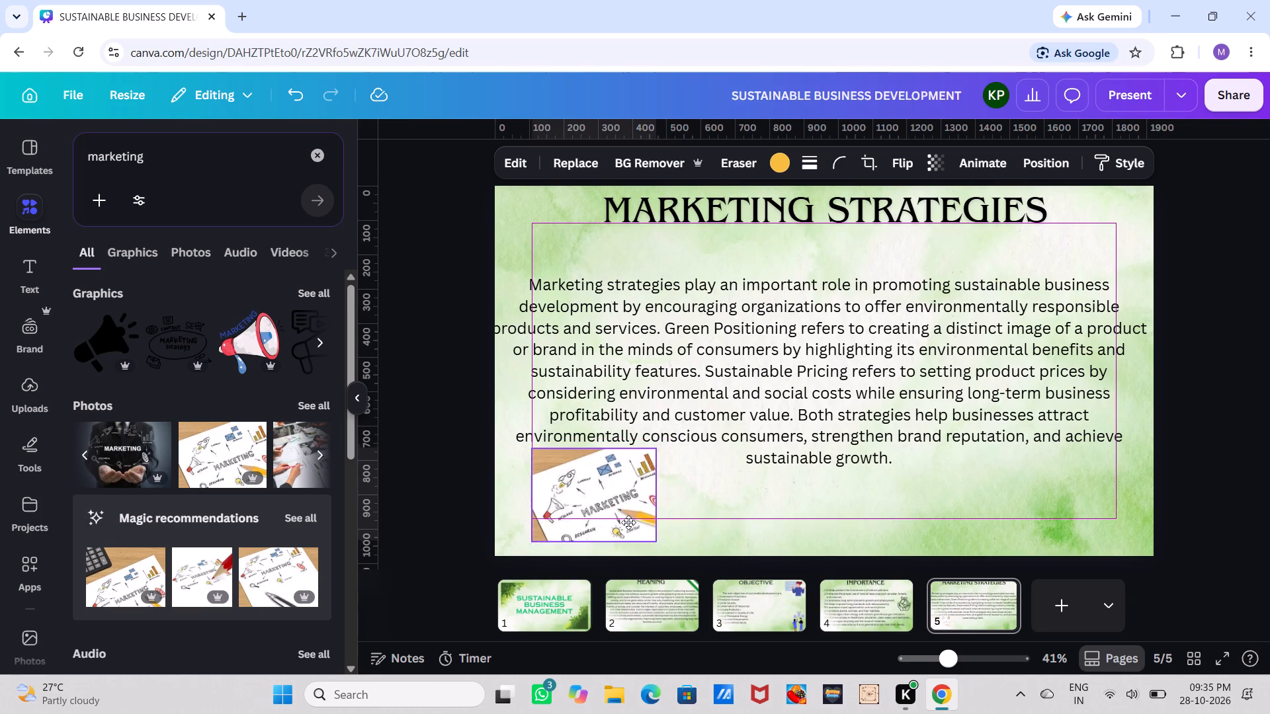
pyautogui.moveTo(628, 522); pyautogui.dragTo(627, 522)
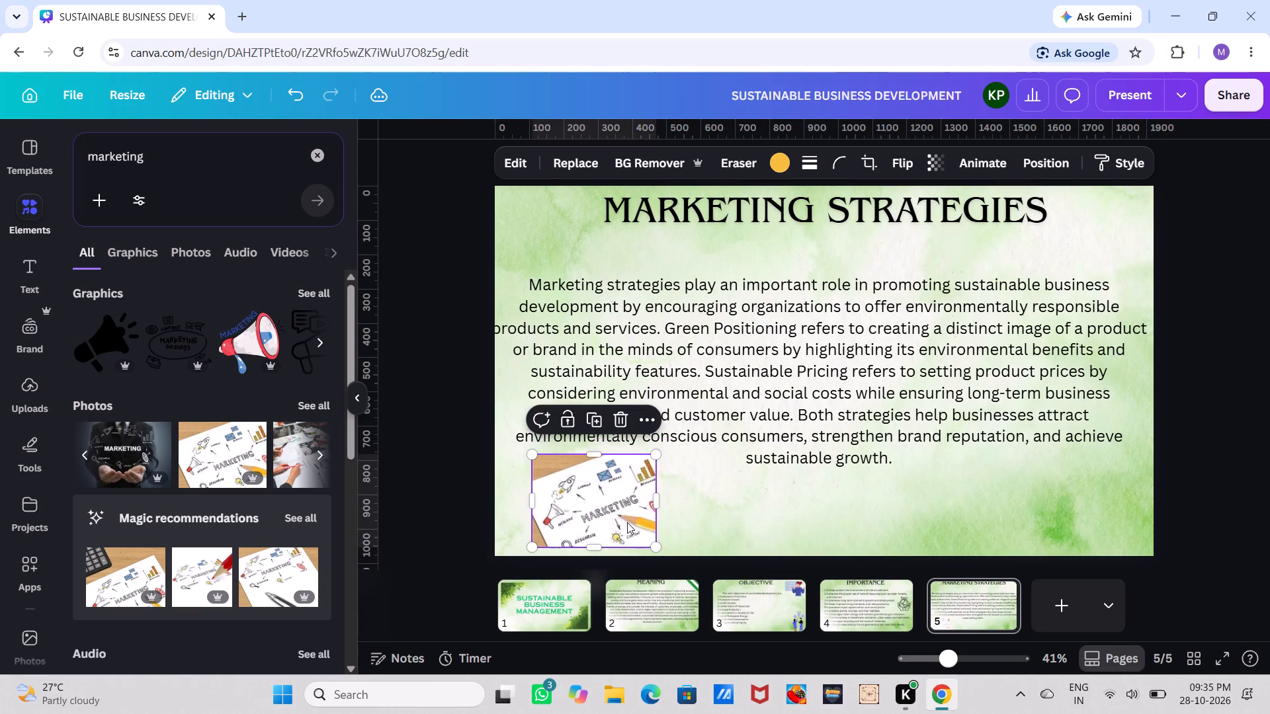
# Delete the marketing doodles photo from page 5.
pyautogui.click(620, 421)
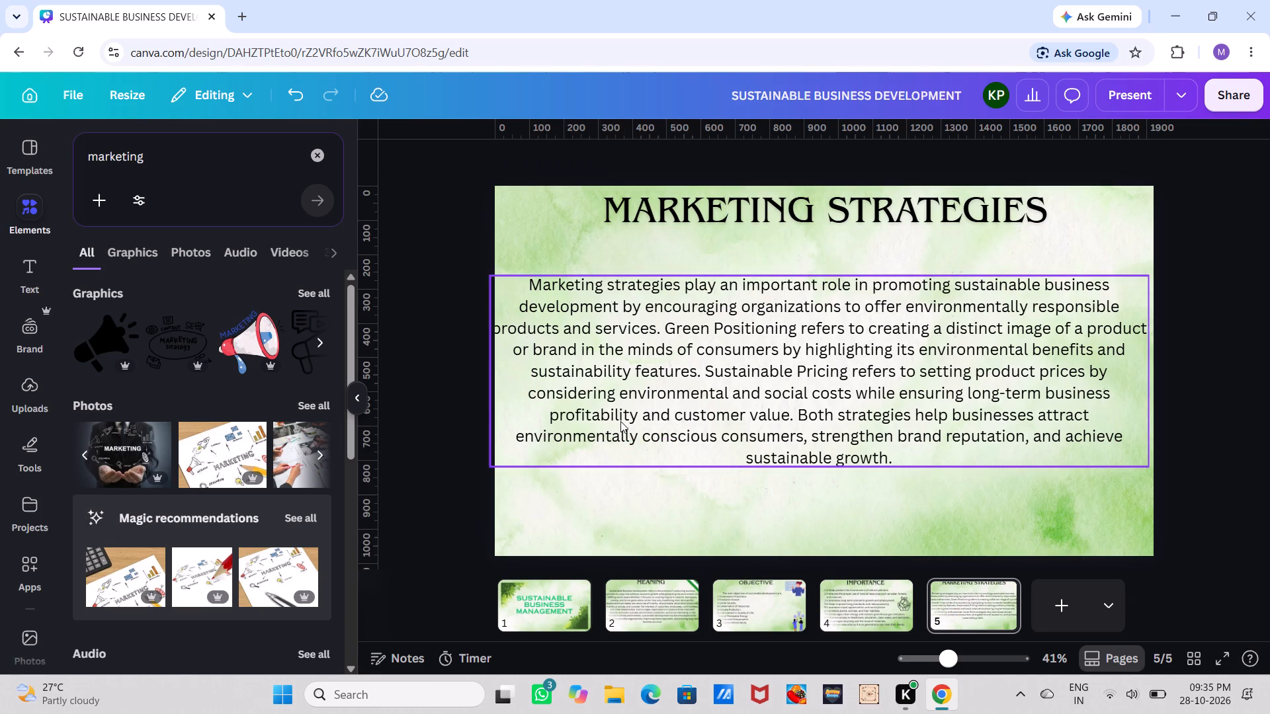
# Add page 6, search the templates for "marketing" and apply the "business objectives" layout from the Black White Green Minimal Business Marketing Strategy Presentation.
pyautogui.click(1064, 602)
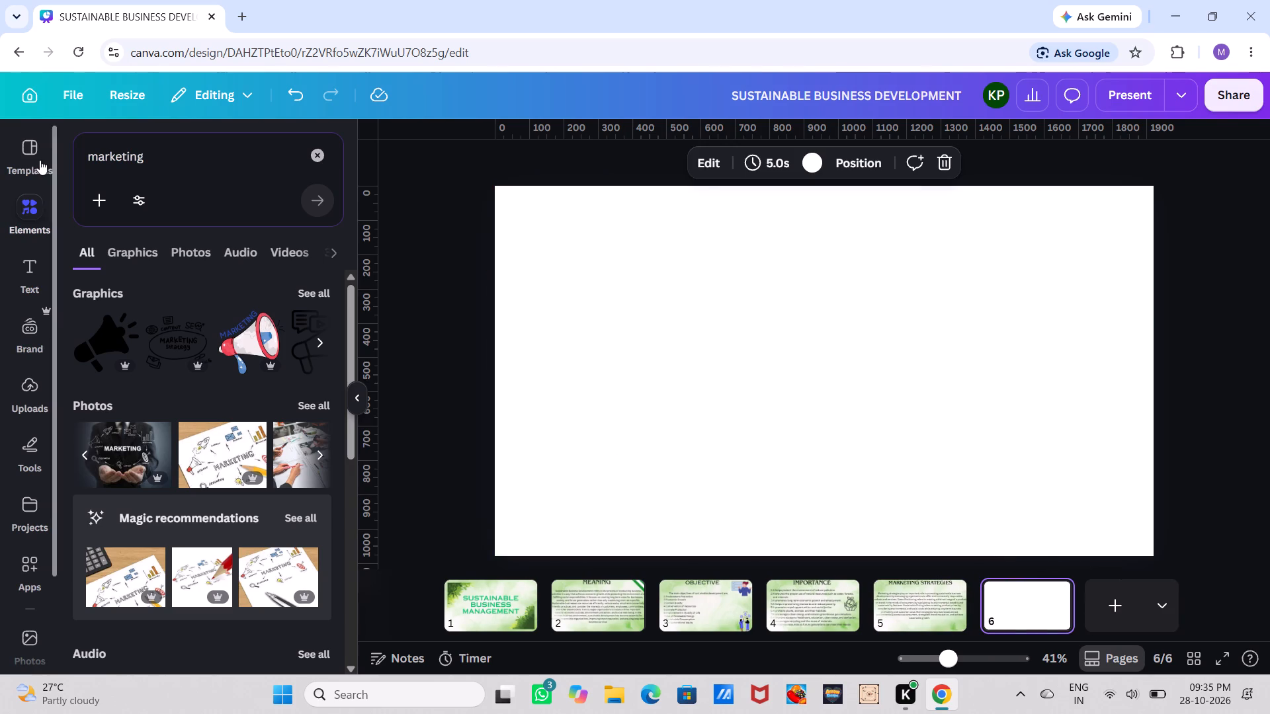
pyautogui.click(33, 165)
pyautogui.click(164, 150)
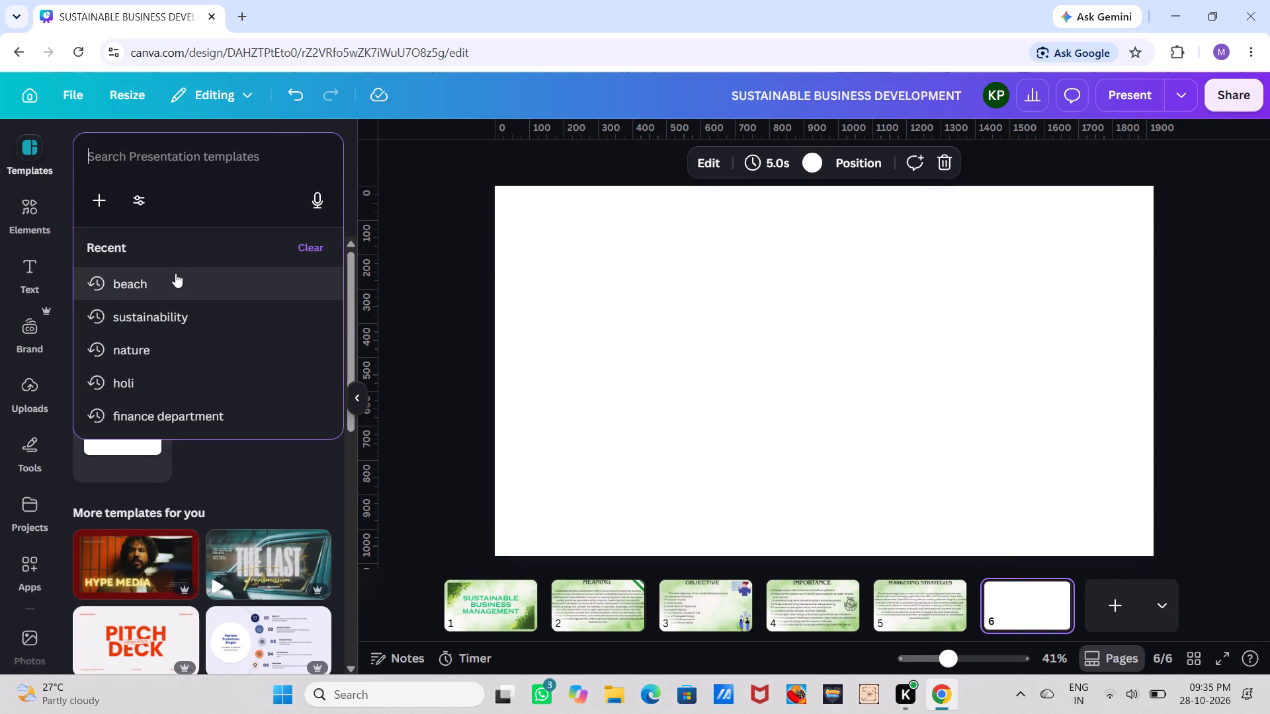
pyautogui.press('m')
pyautogui.write('arketing')
pyautogui.press('Return')
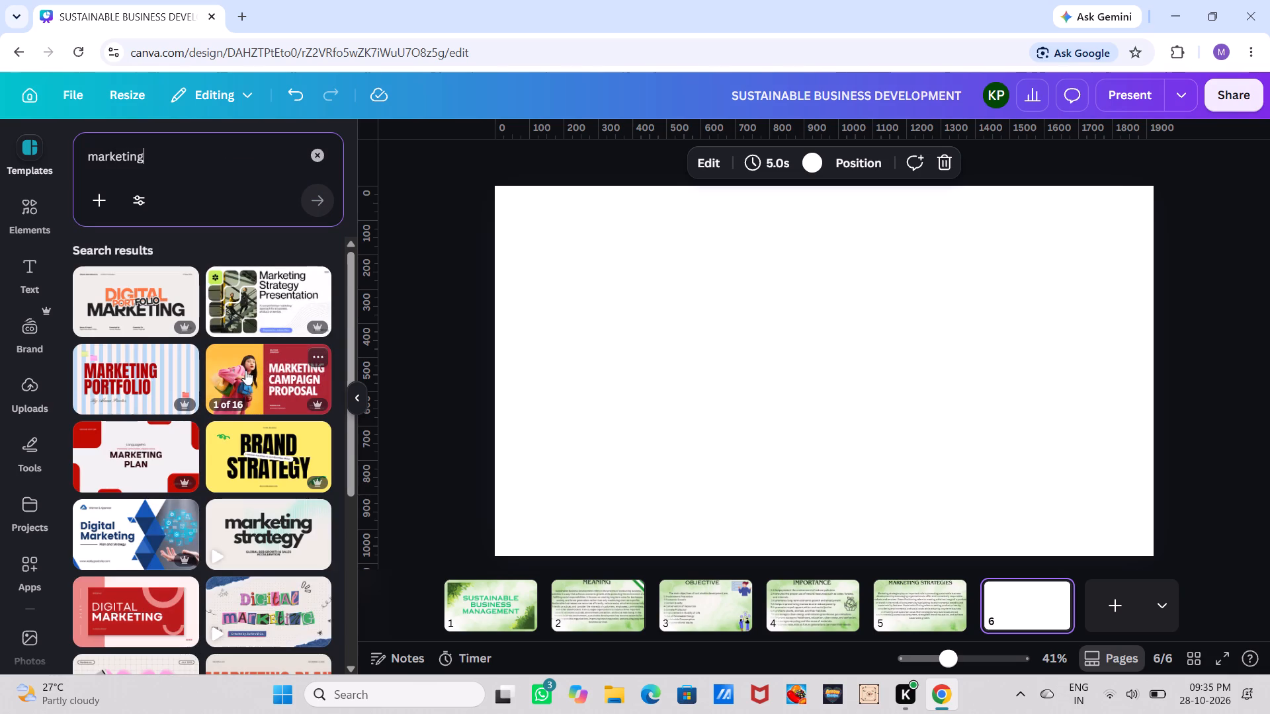
pyautogui.click(298, 530)
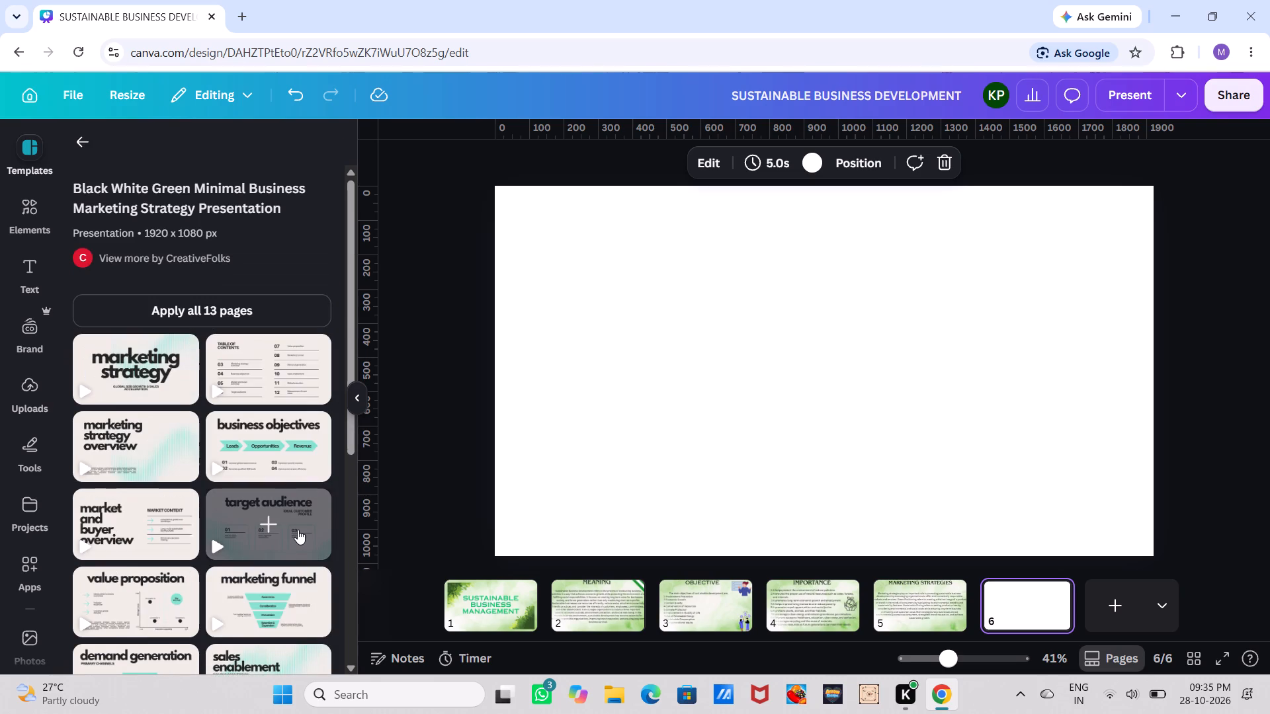
pyautogui.click(291, 468)
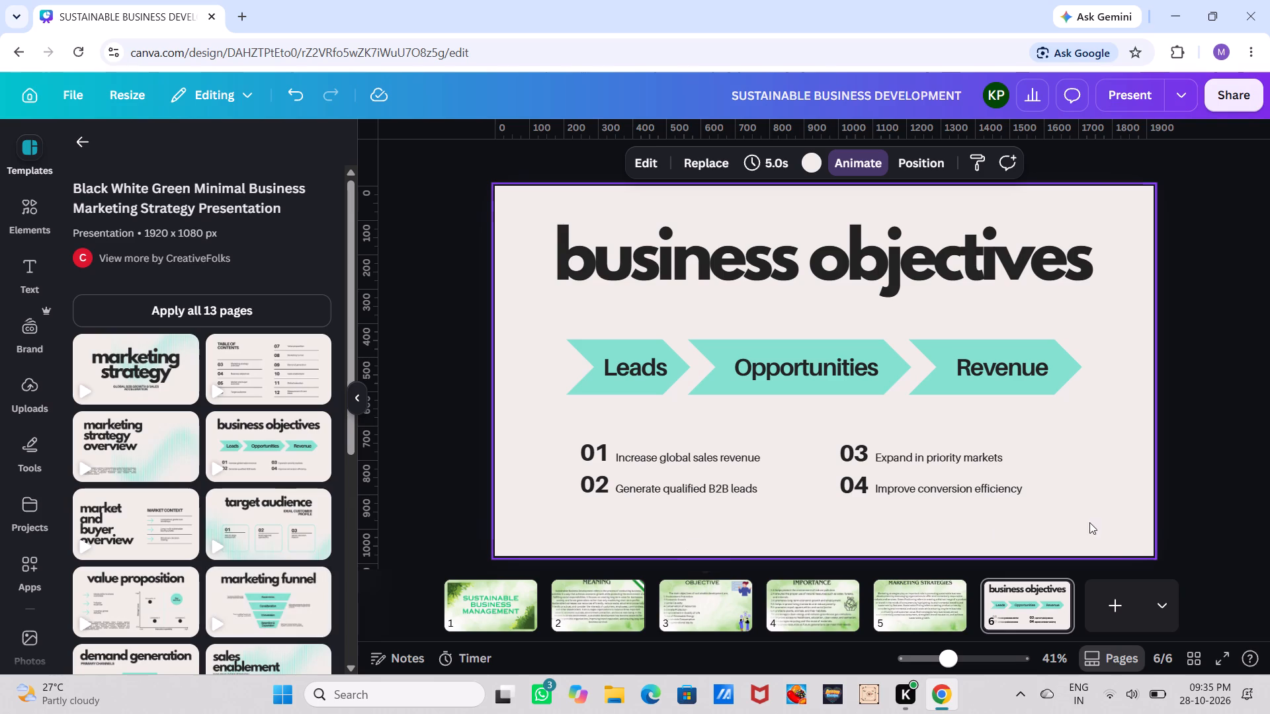
# Add page 7 and apply the "market and buyer overview" layout from the same marketing strategy template.
pyautogui.click(1136, 607)
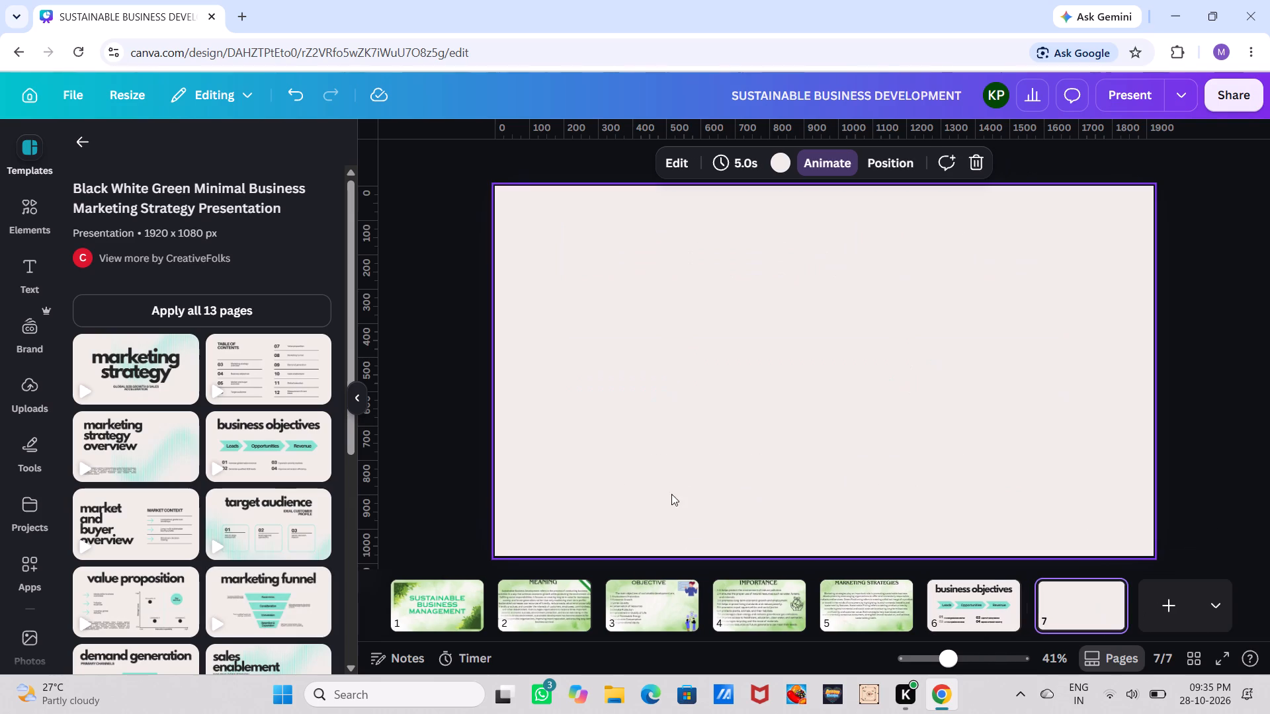
pyautogui.tripleClick(353, 667)
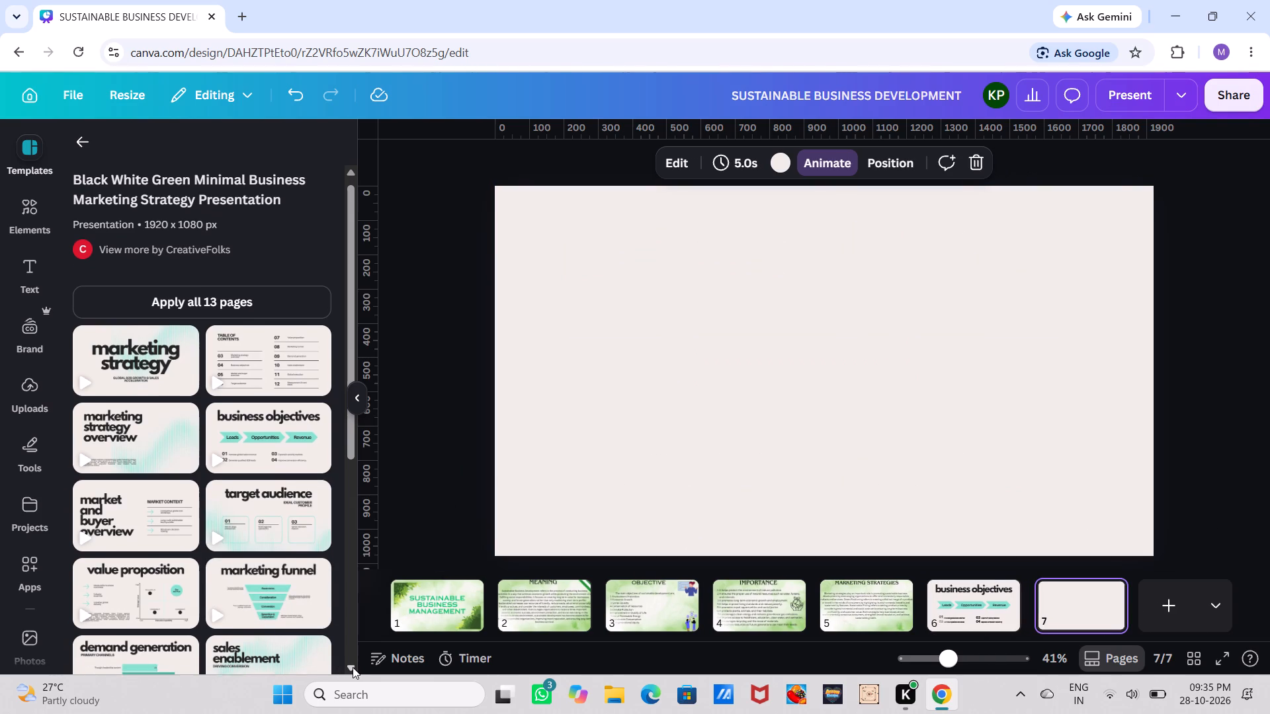
pyautogui.tripleClick(353, 667)
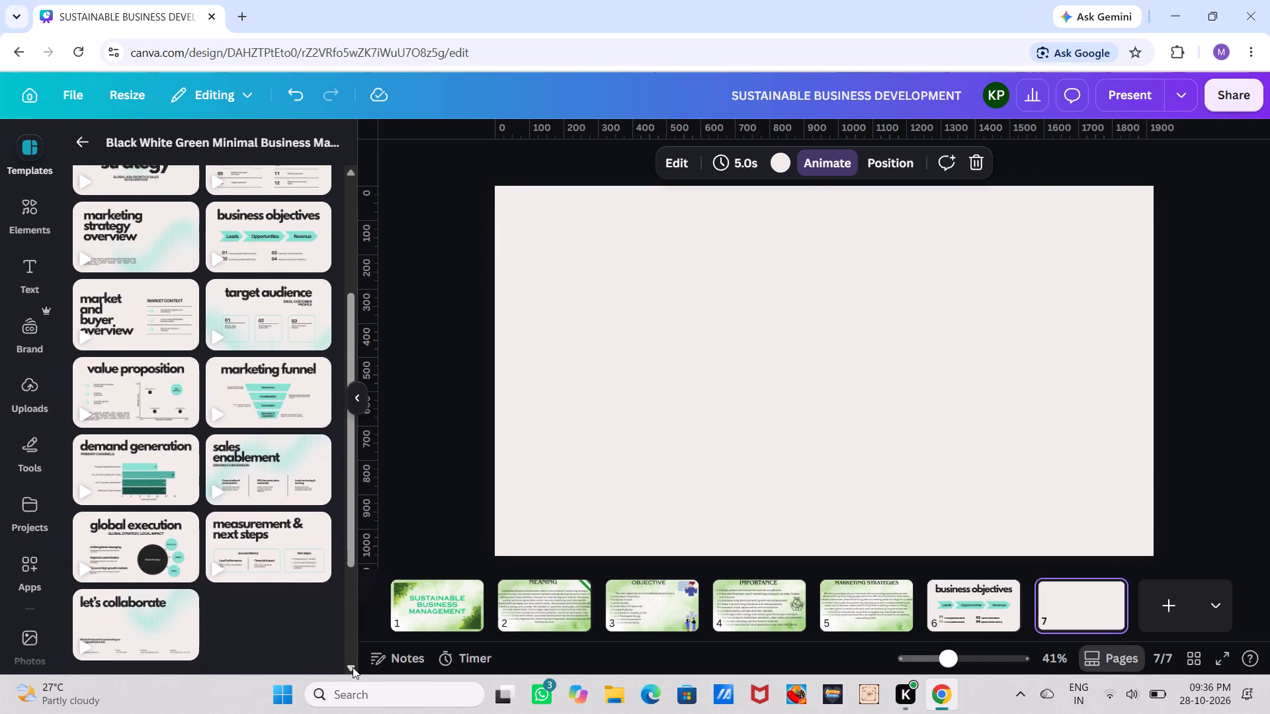
pyautogui.click(353, 667)
pyautogui.tripleClick(351, 667)
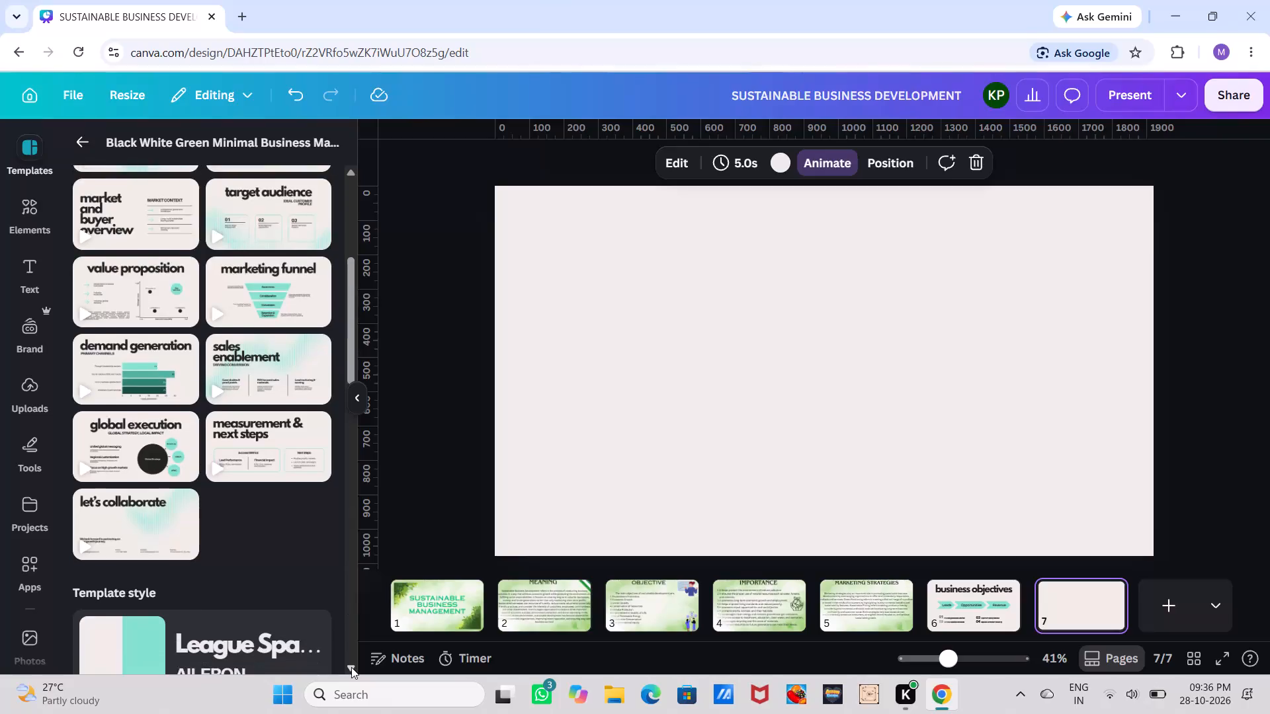
pyautogui.tripleClick(351, 667)
pyautogui.tripleClick(351, 667)
pyautogui.tripleClick(351, 667)
pyautogui.doubleClick(351, 667)
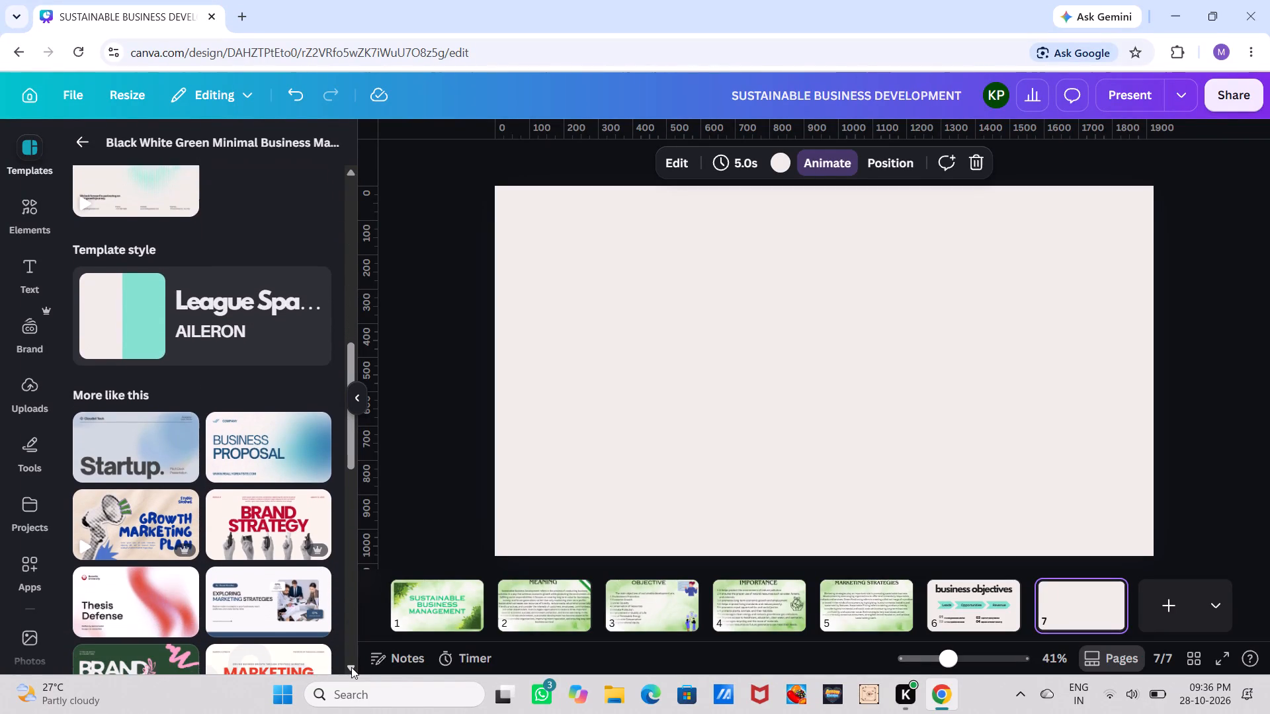
pyautogui.moveTo(346, 448); pyautogui.dragTo(343, 310)
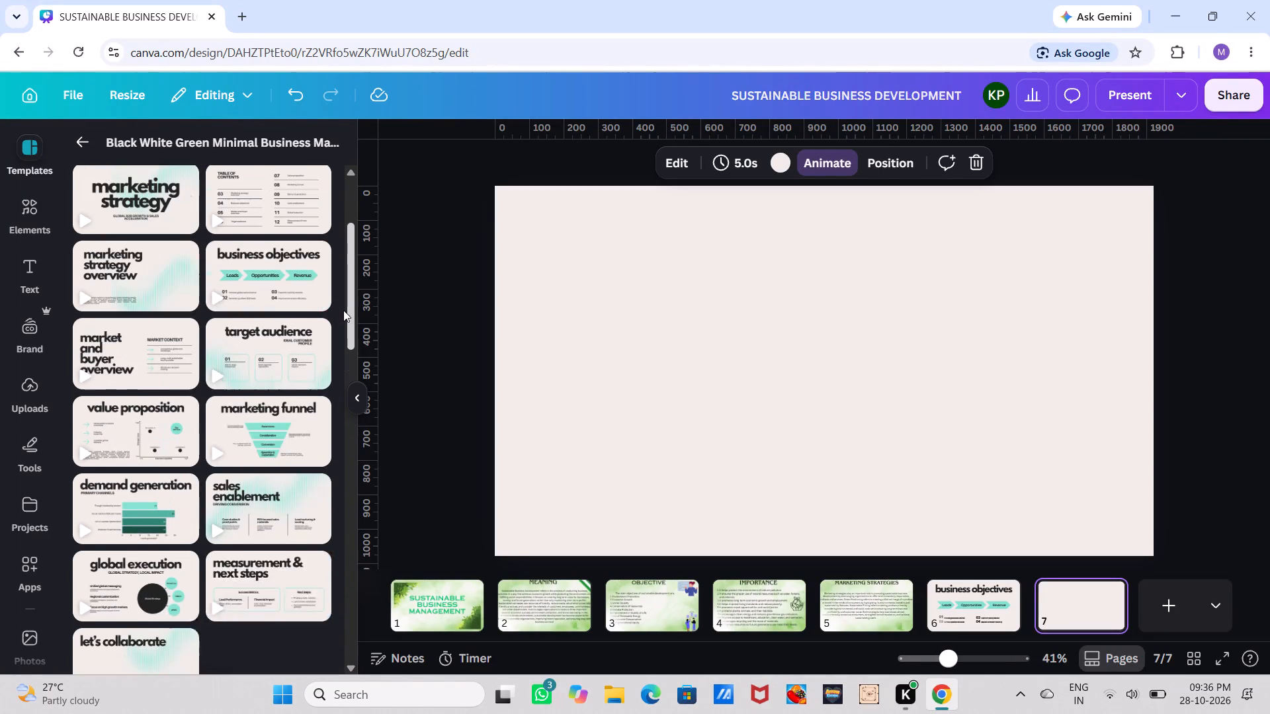
pyautogui.moveTo(343, 310); pyautogui.dragTo(343, 307)
pyautogui.click(119, 364)
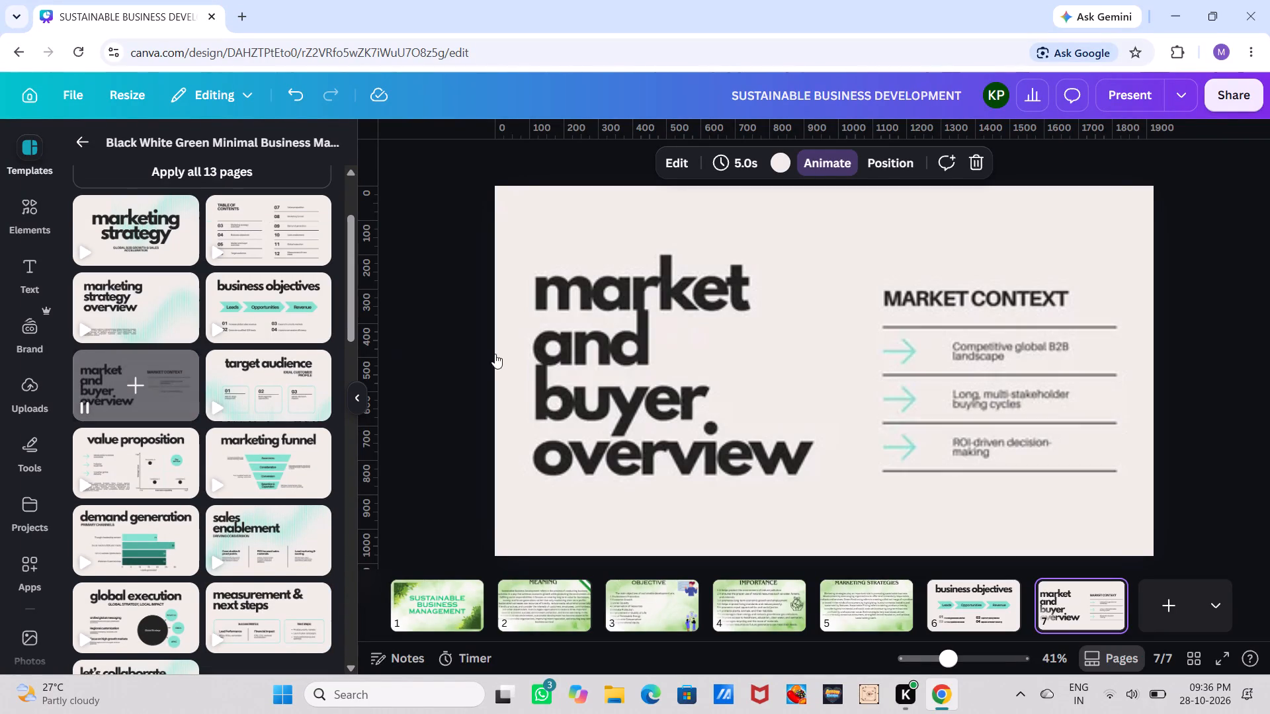
pyautogui.hscroll(1, 836, 458)
# Add page 8 and apply the "marketing strategy overview" layout from the same template.
pyautogui.click(1156, 614)
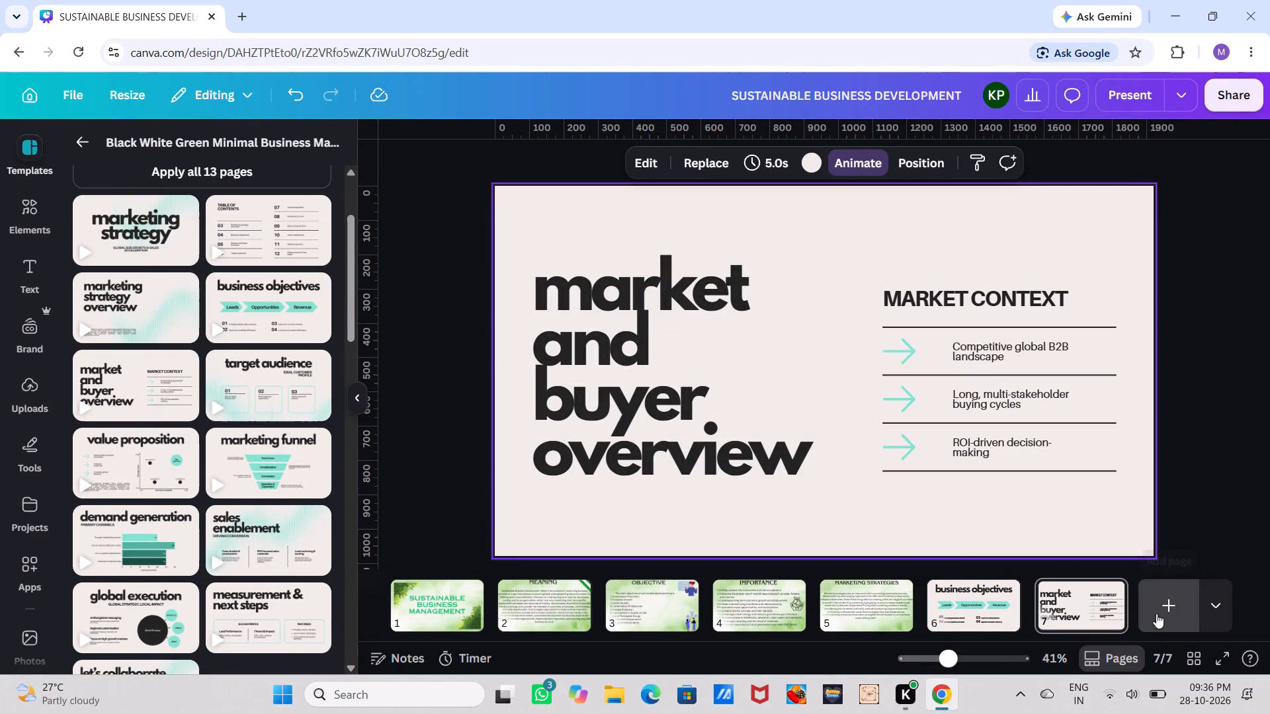
pyautogui.click(124, 276)
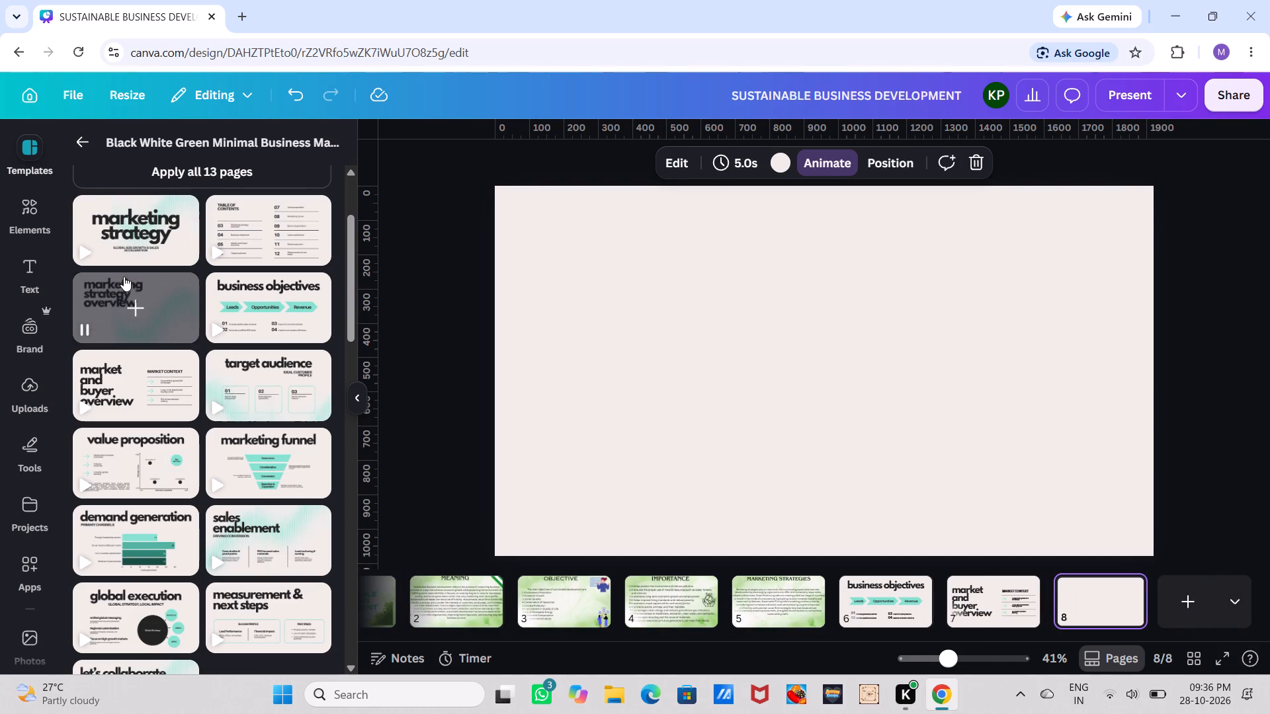
# Add page 9 and apply the "demand generation" layout from the same template.
pyautogui.click(1190, 582)
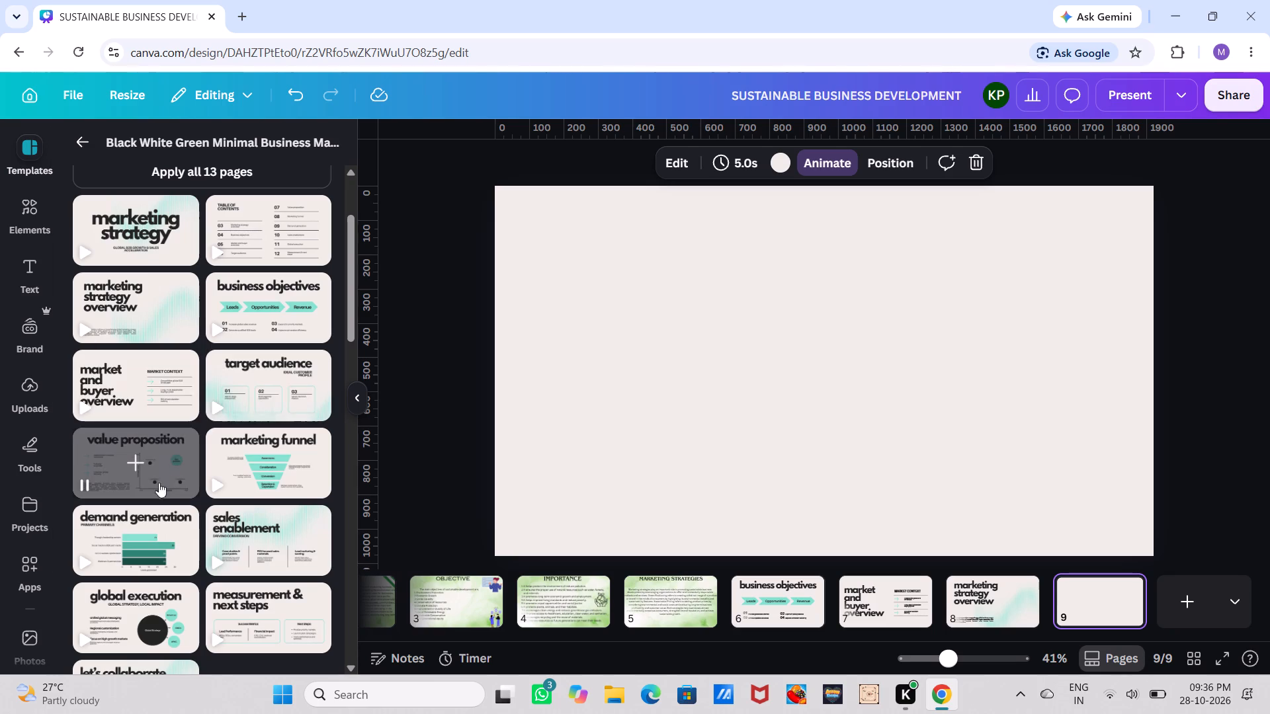
pyautogui.click(143, 516)
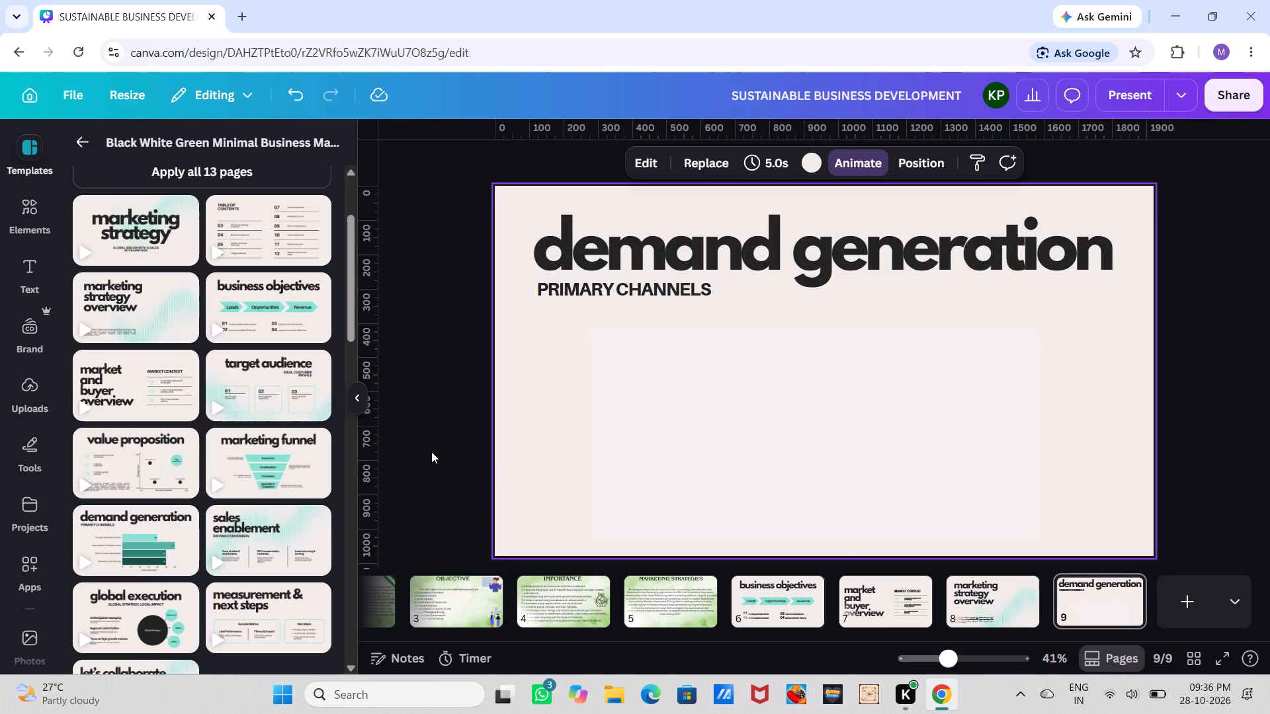
pyautogui.click(805, 612)
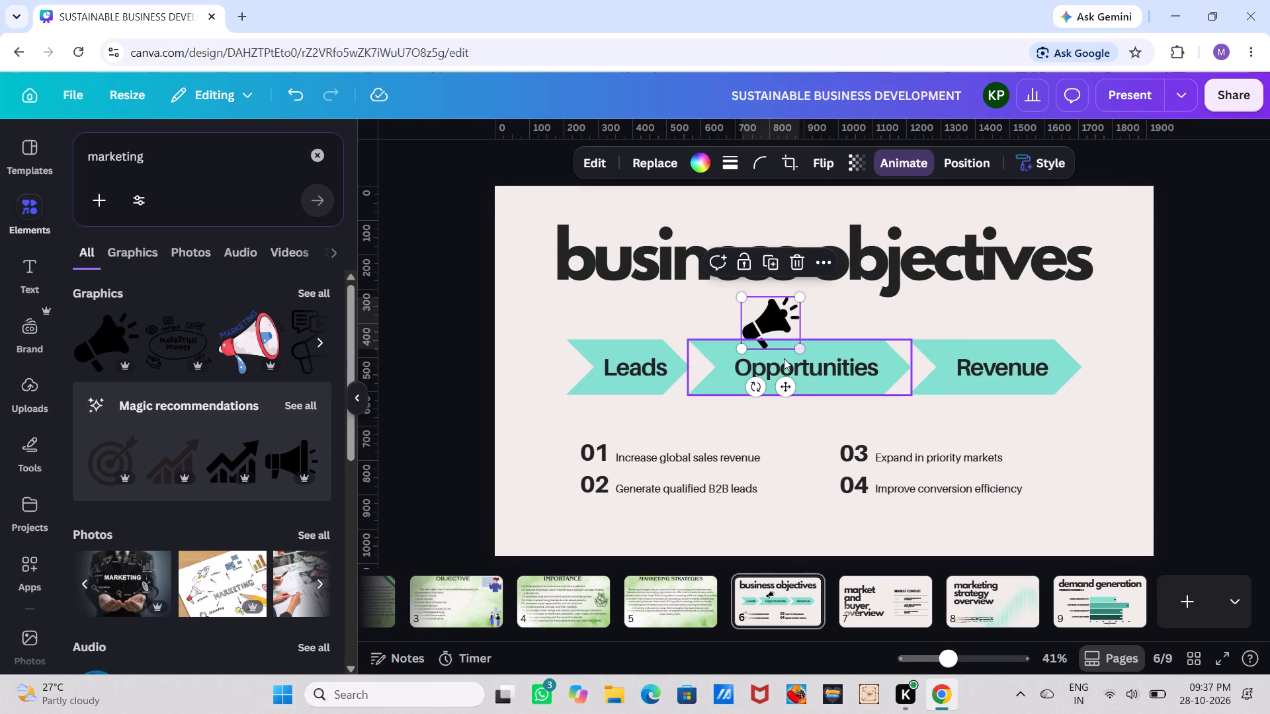
pyautogui.moveTo(775, 329); pyautogui.dragTo(554, 323)
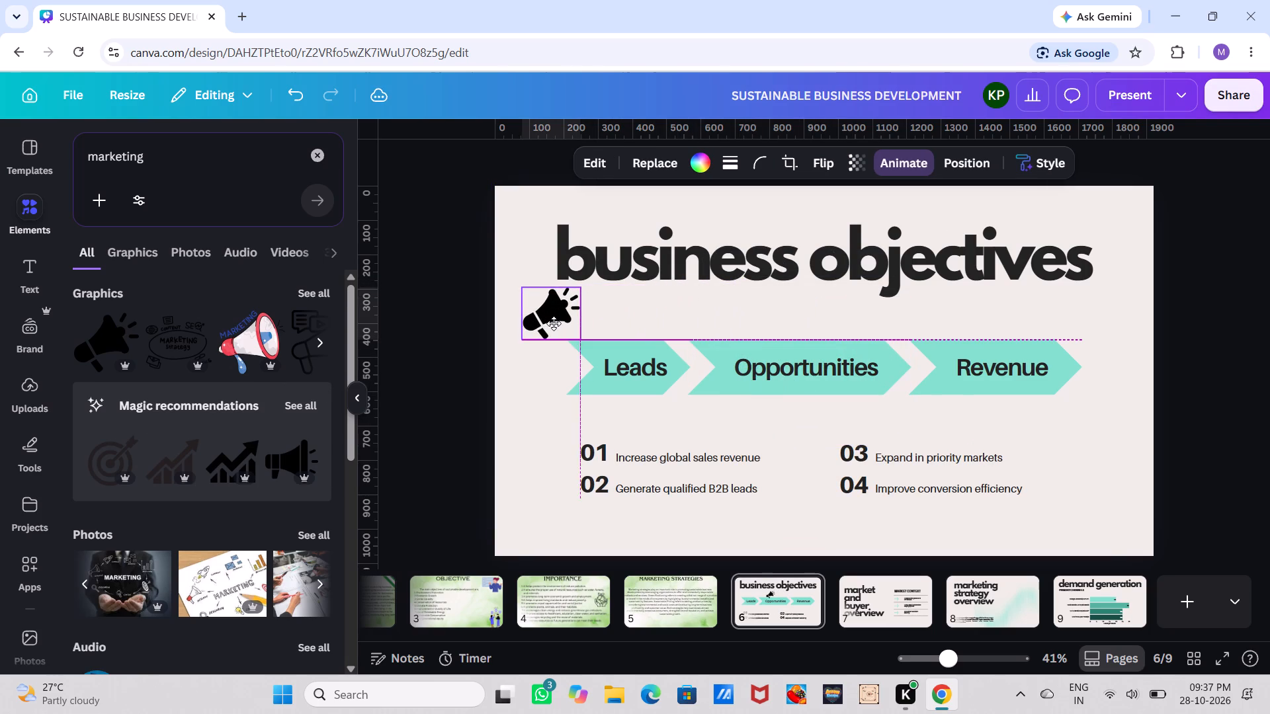
pyautogui.moveTo(554, 323); pyautogui.dragTo(542, 327)
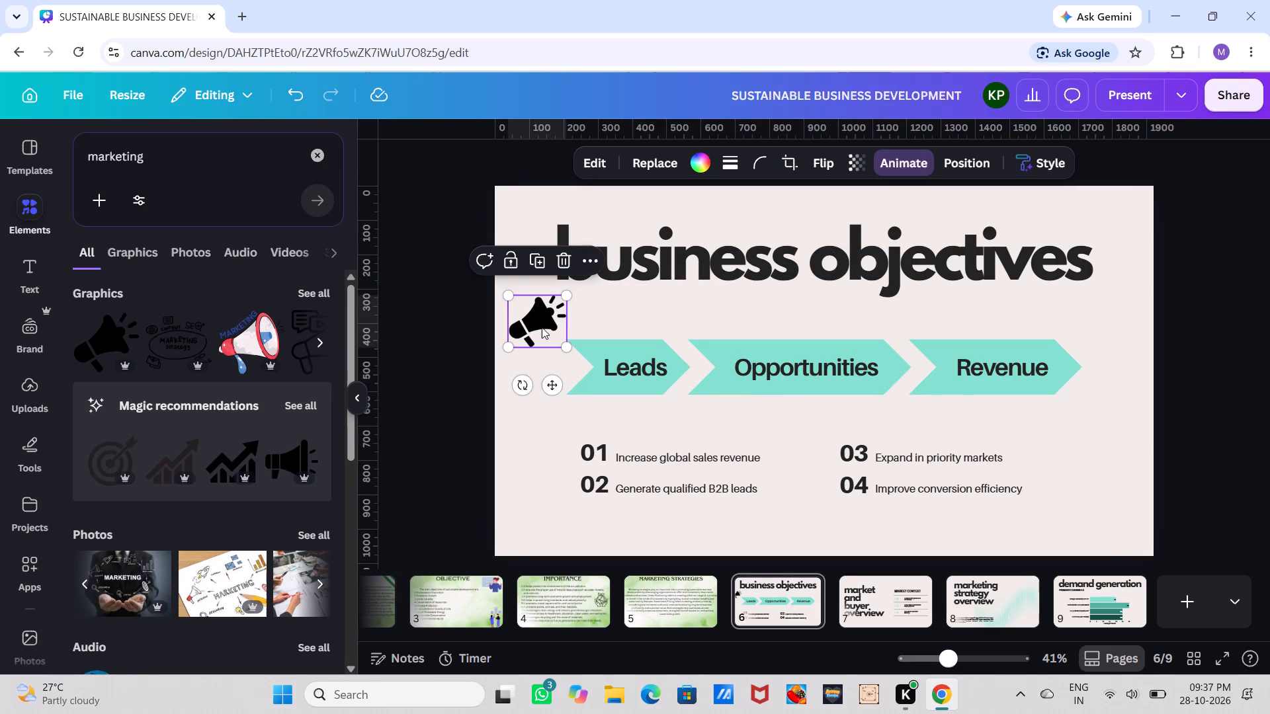
# With page 7 open, look through the "marketing" element results, including the 3D items, for a suitable illustration.
pyautogui.click(877, 583)
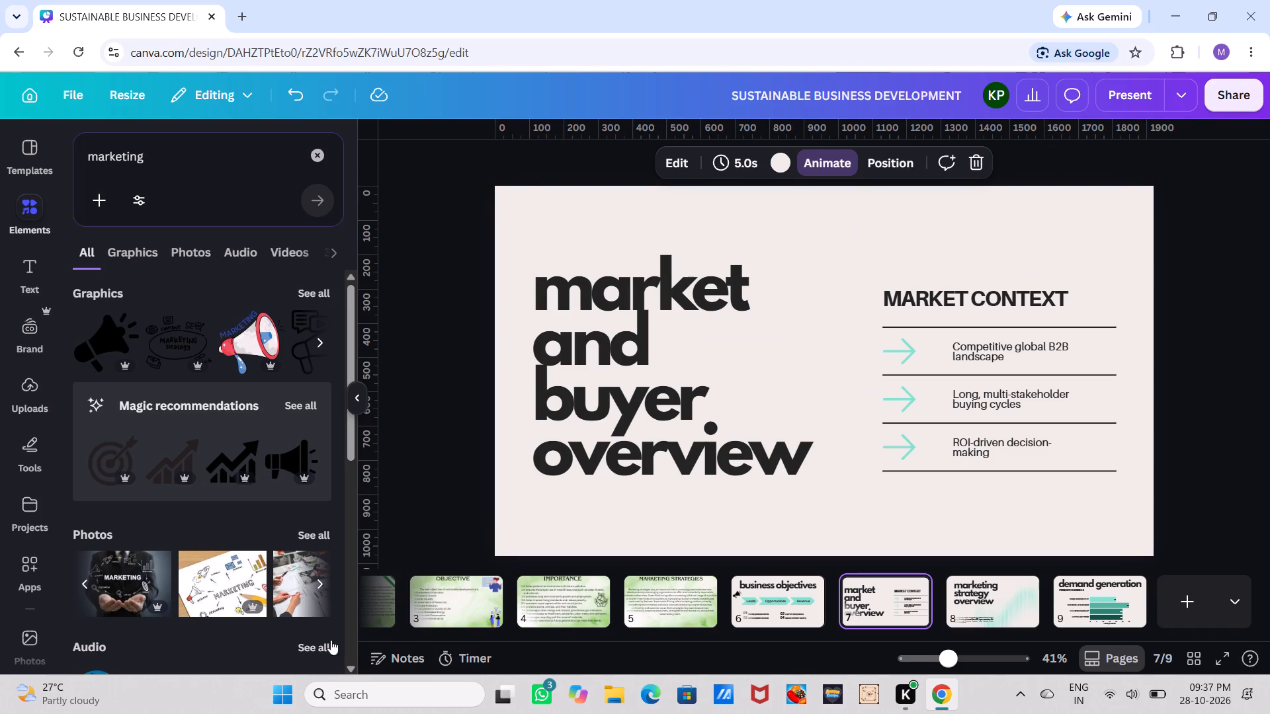
pyautogui.tripleClick(346, 670)
pyautogui.tripleClick(346, 670)
pyautogui.tripleClick(346, 670)
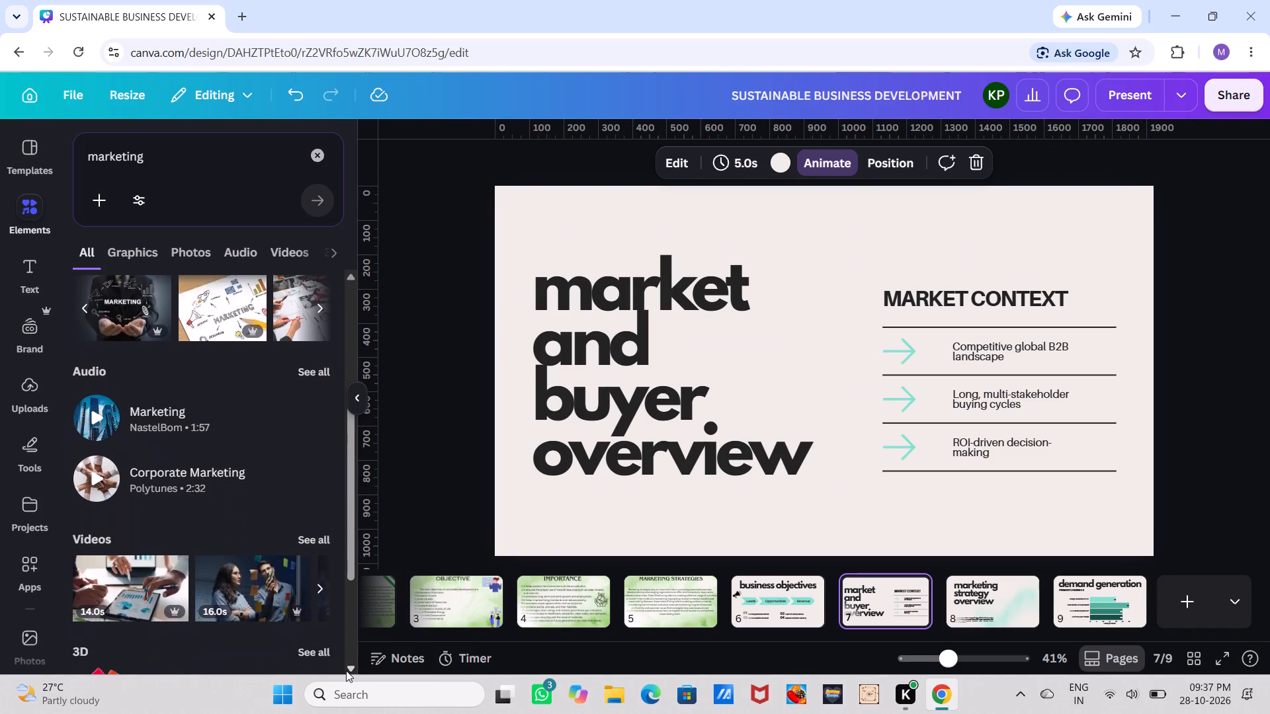
pyautogui.tripleClick(346, 670)
pyautogui.doubleClick(346, 670)
pyautogui.doubleClick(346, 670)
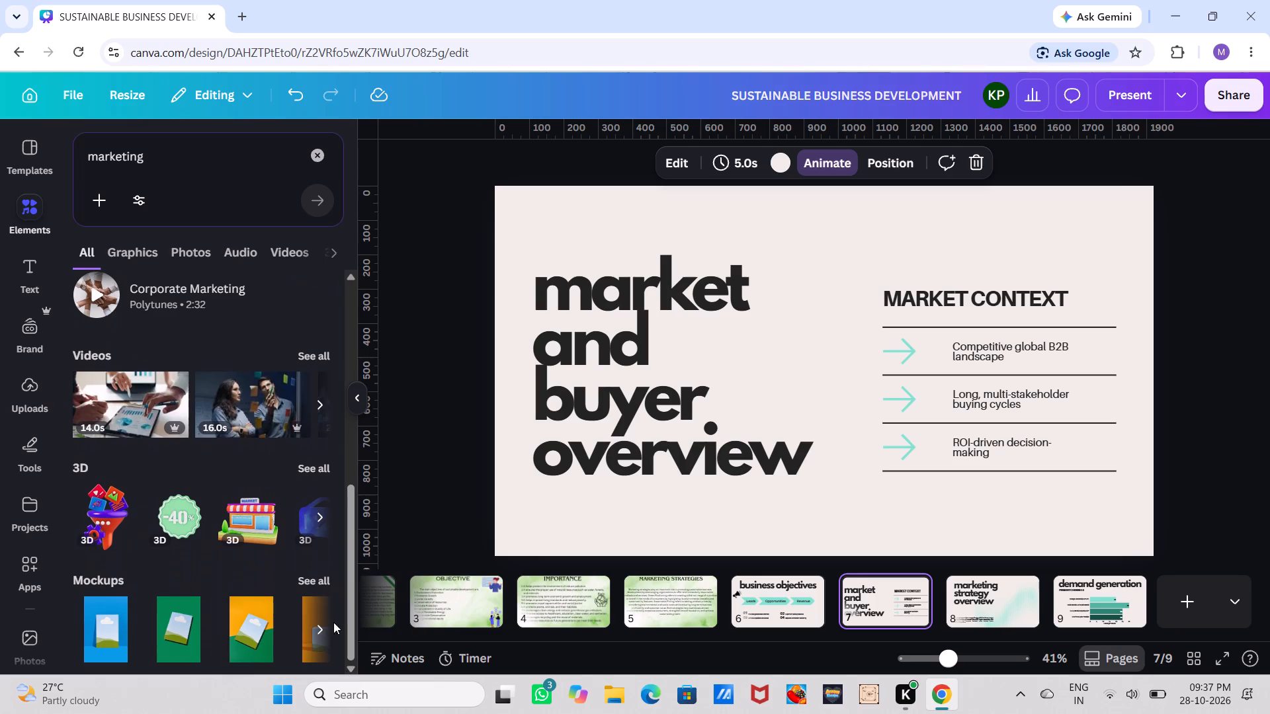
pyautogui.click(316, 518)
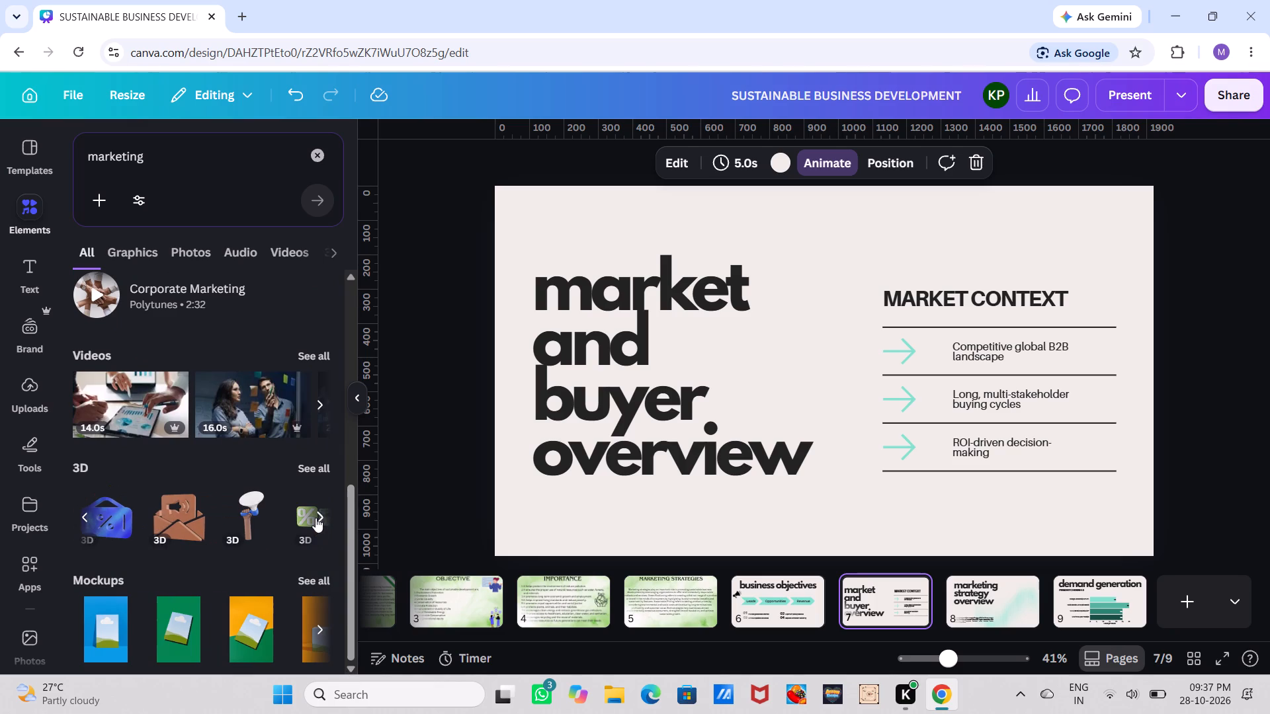
pyautogui.click(316, 518)
pyautogui.click(316, 518)
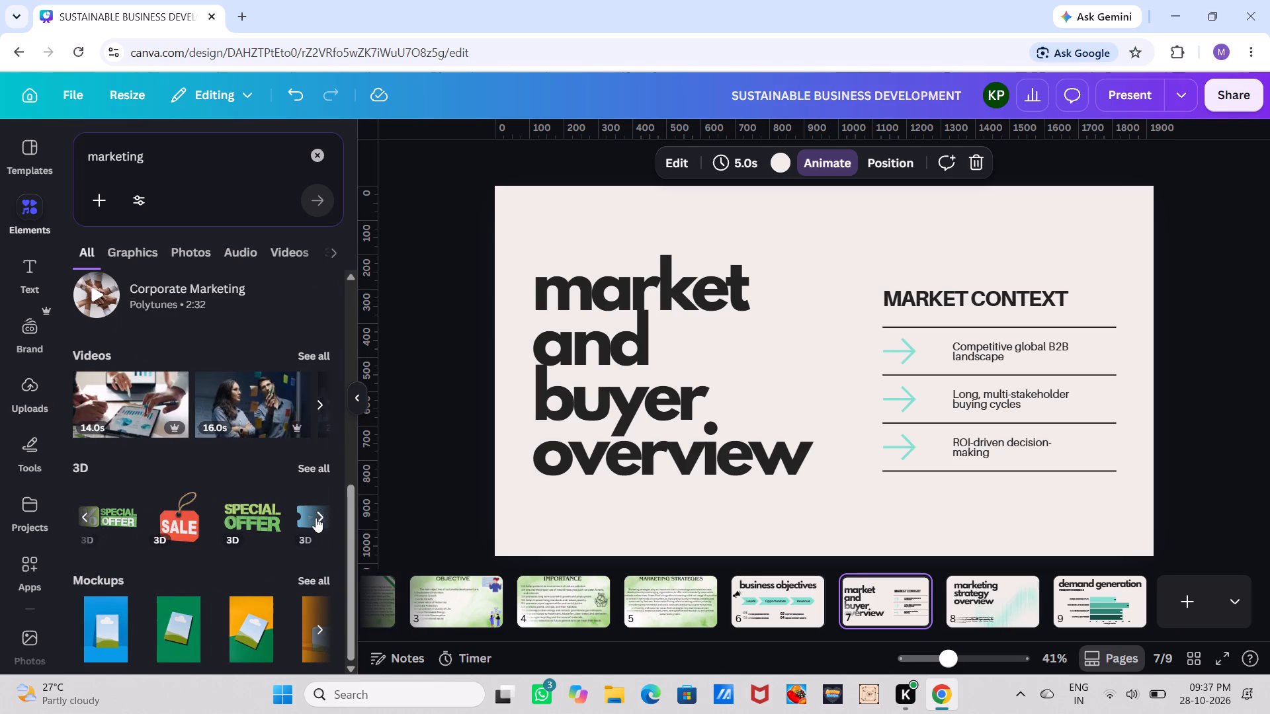
pyautogui.click(316, 518)
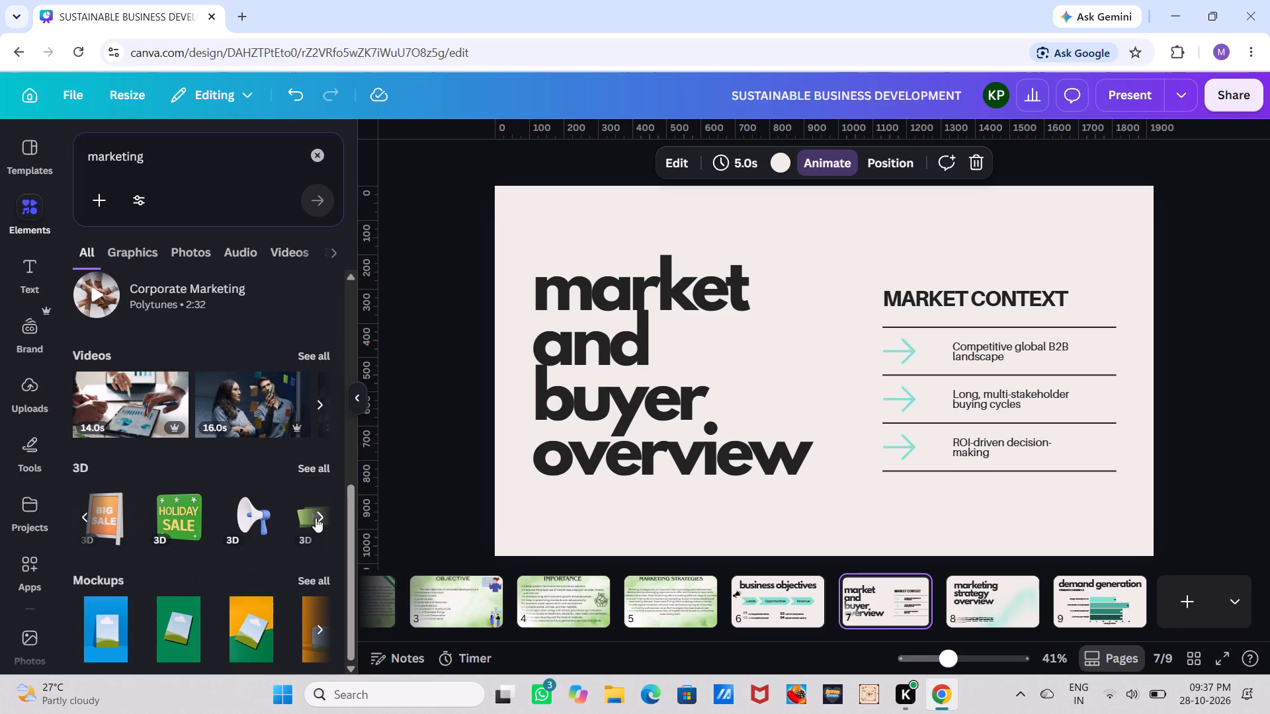
# Insert the black rising bar chart graphic on page 7, shrunk to about a ninth of the page width, between "buyer" and the Market Context list.
pyautogui.click(138, 254)
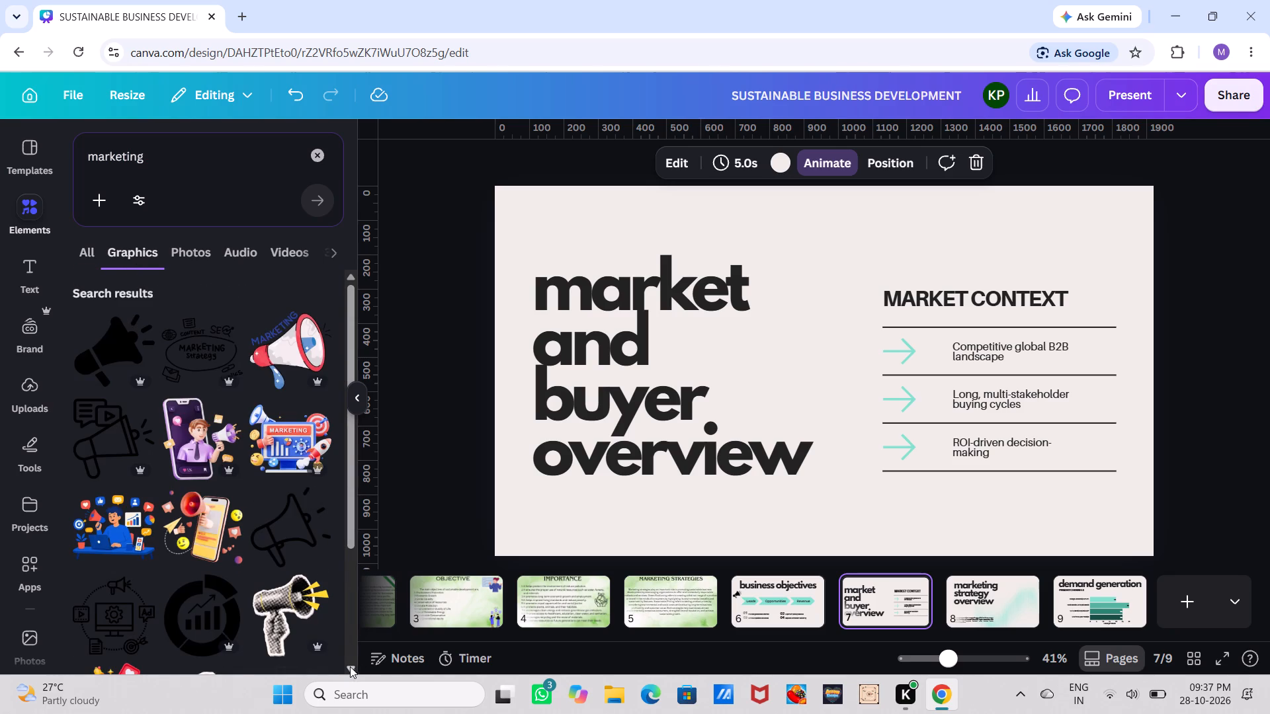
pyautogui.tripleClick(347, 666)
pyautogui.tripleClick(347, 666)
pyautogui.tripleClick(347, 666)
pyautogui.tripleClick(347, 666)
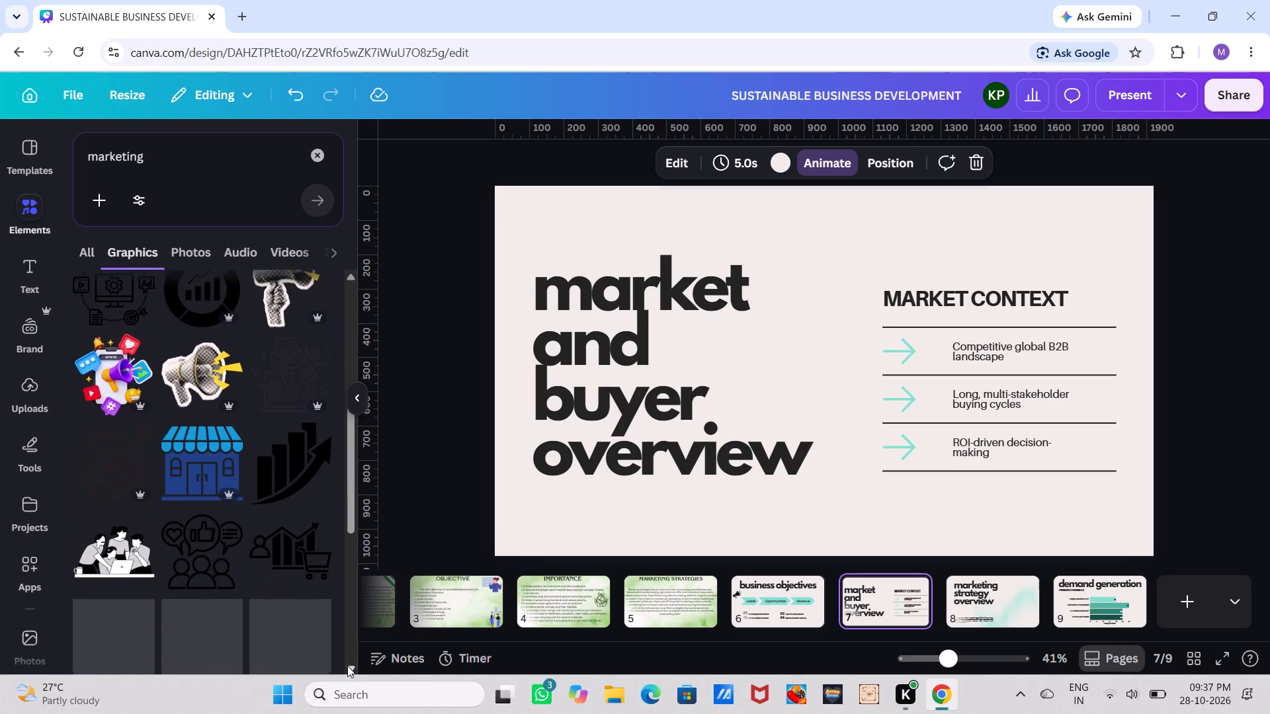
pyautogui.click(295, 366)
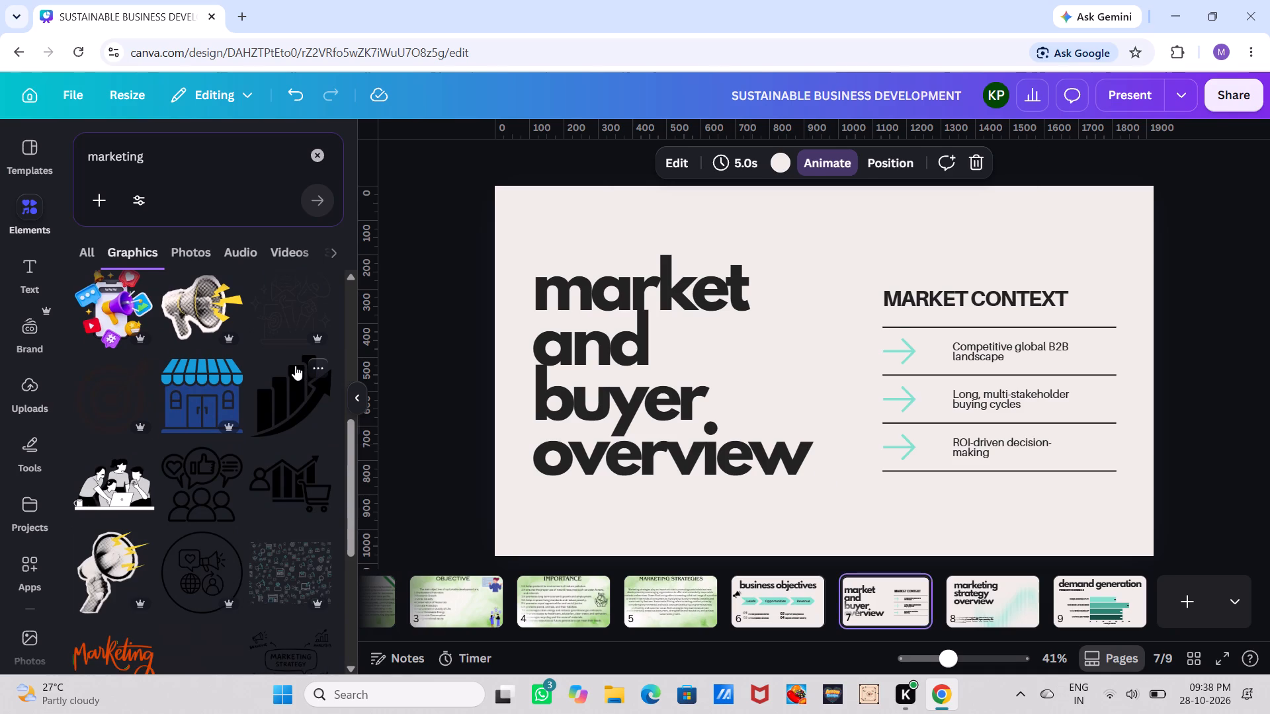
pyautogui.moveTo(899, 442); pyautogui.dragTo(830, 386)
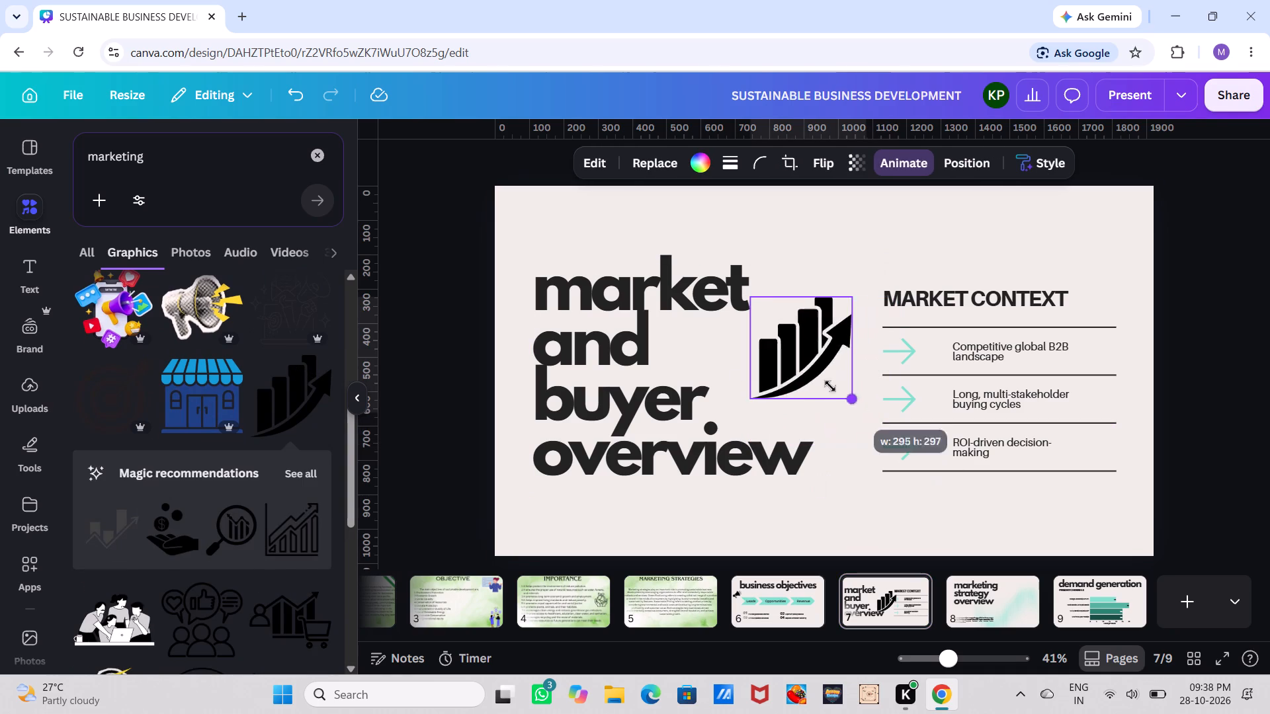
pyautogui.moveTo(830, 386); pyautogui.dragTo(821, 374)
pyautogui.moveTo(787, 338); pyautogui.dragTo(788, 365)
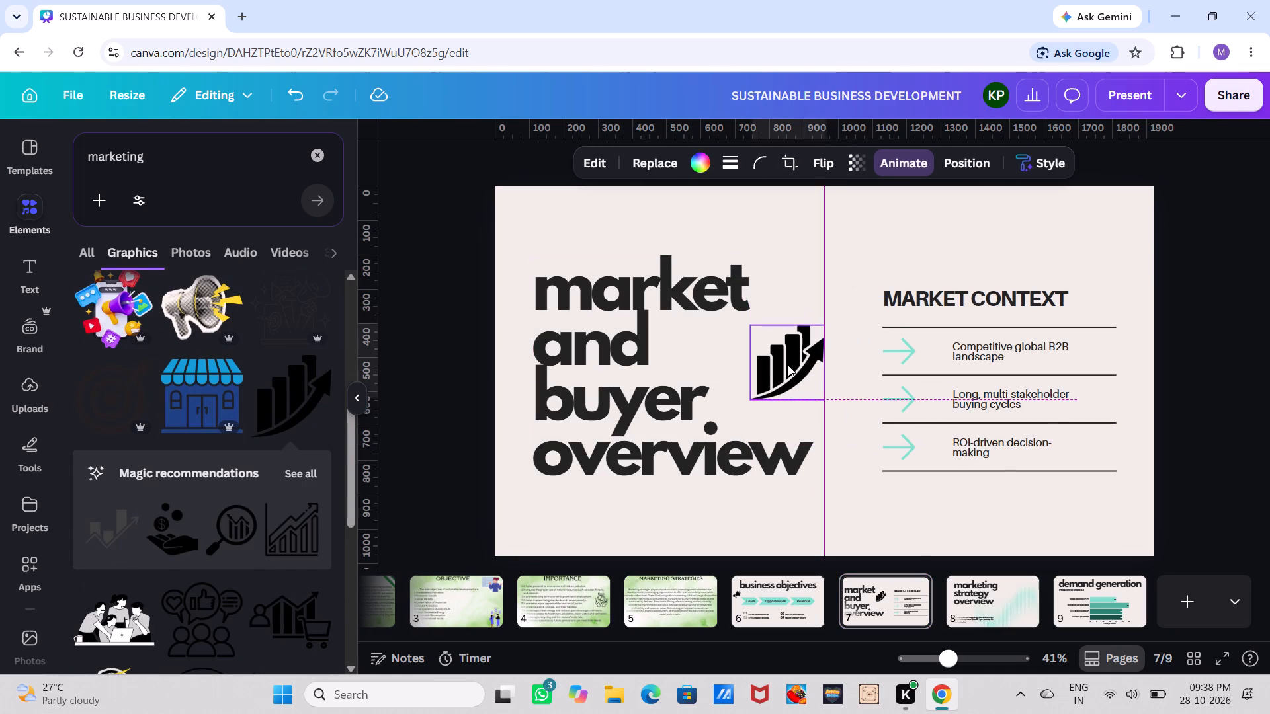
# Insert the dark bar graphic with a zigzag upward arrow on page 8 and place it over the teal stripes, right of "overview".
pyautogui.click(974, 610)
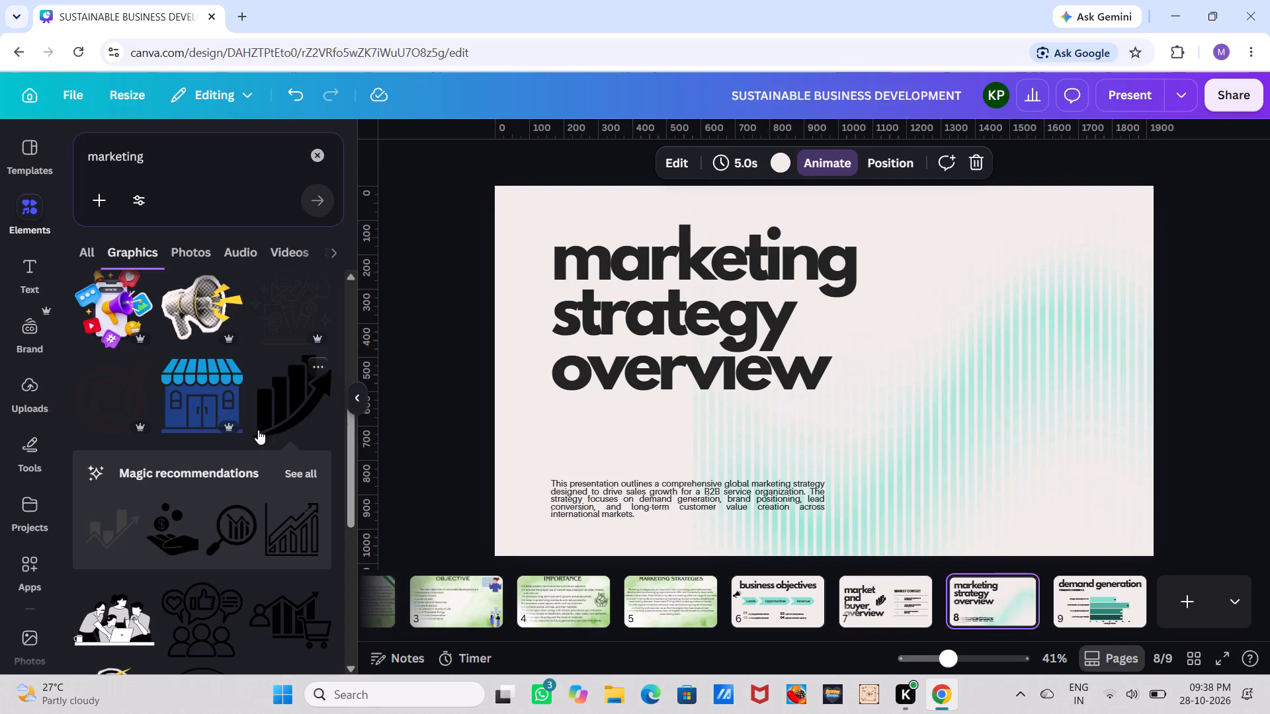
pyautogui.click(102, 530)
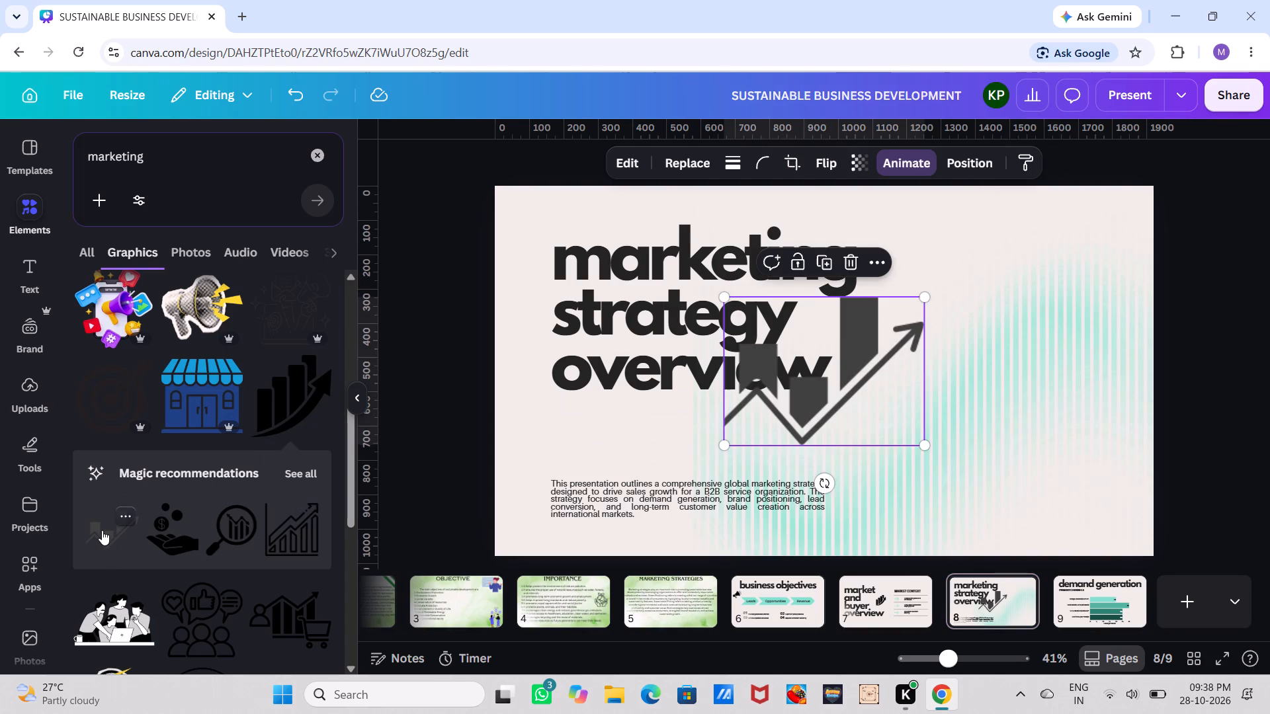
pyautogui.moveTo(855, 391); pyautogui.dragTo(1017, 411)
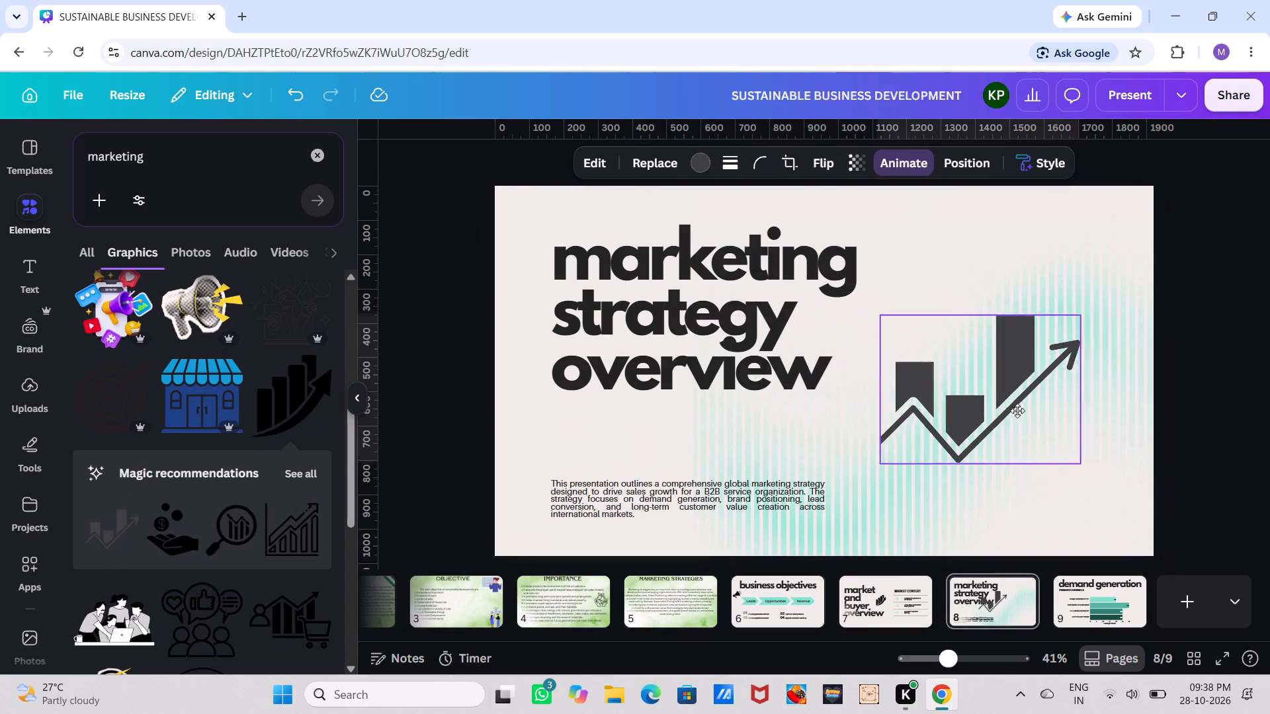
pyautogui.moveTo(1017, 411); pyautogui.dragTo(1025, 411)
# Insert the black graphic of three people with speech bubbles on page 9, shrunk to about a tenth of the page width, at the chart's upper right.
pyautogui.click(1090, 615)
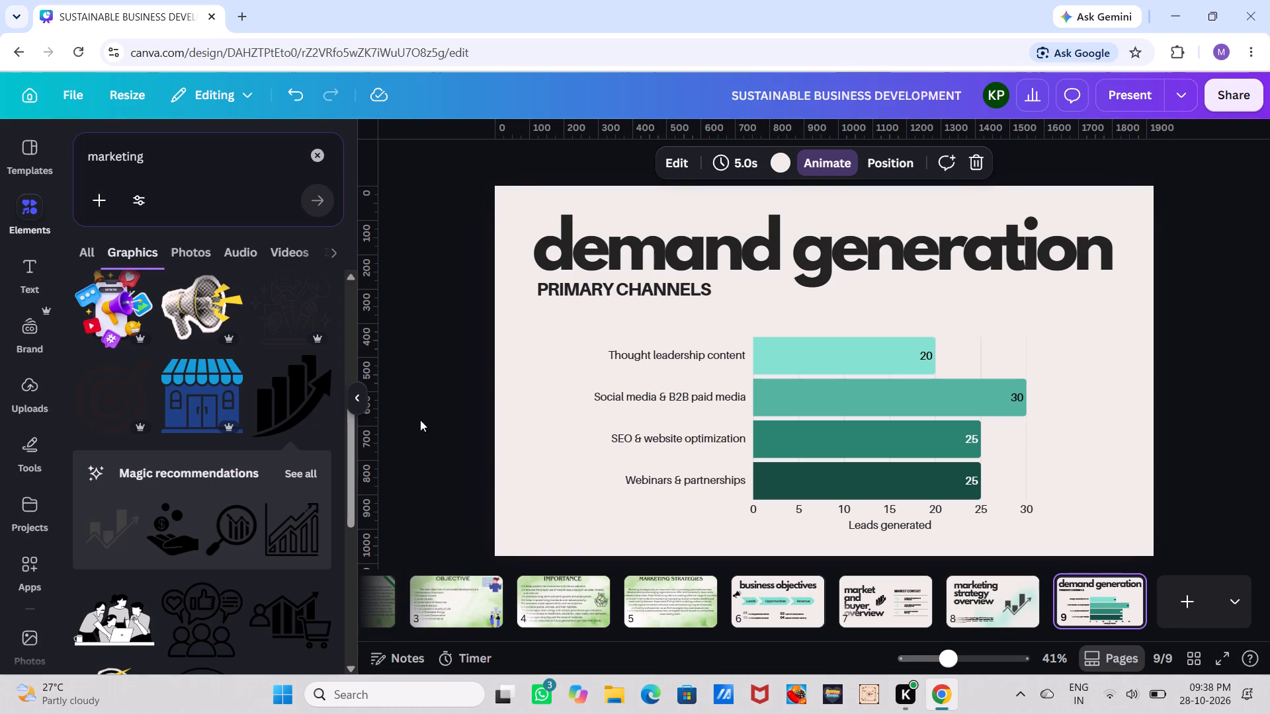
pyautogui.click(221, 607)
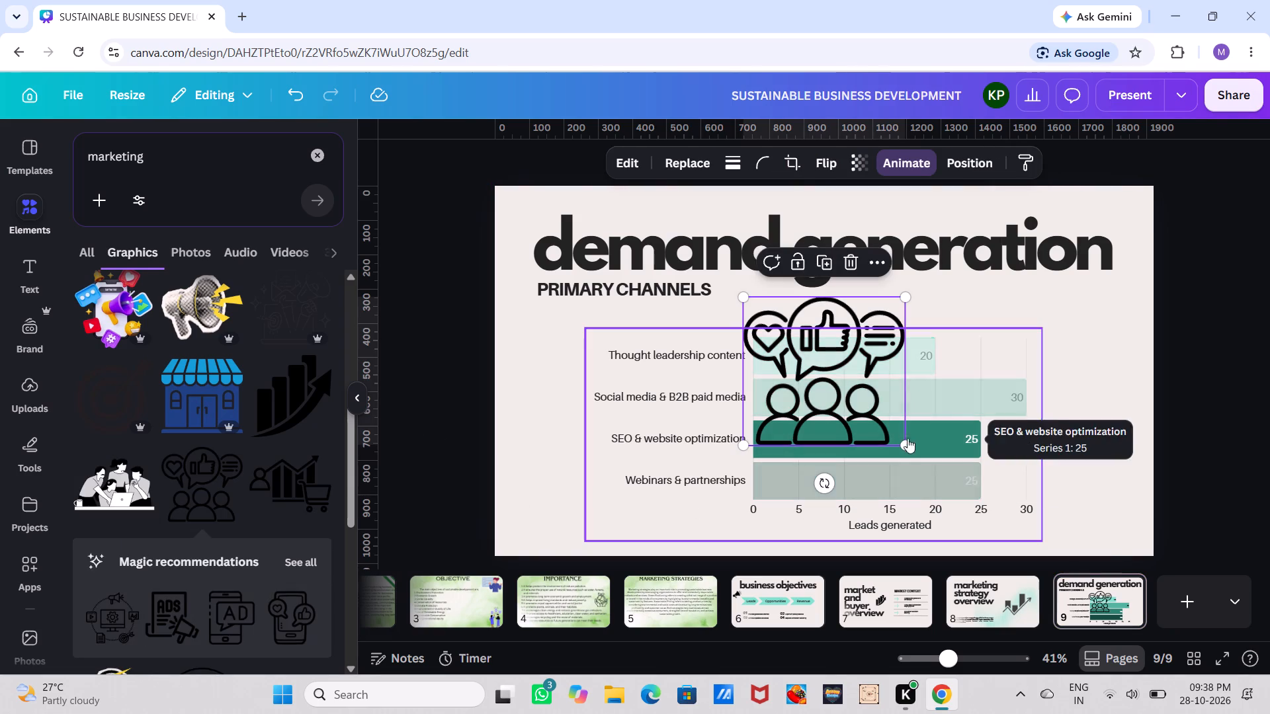
pyautogui.moveTo(904, 442); pyautogui.dragTo(792, 361)
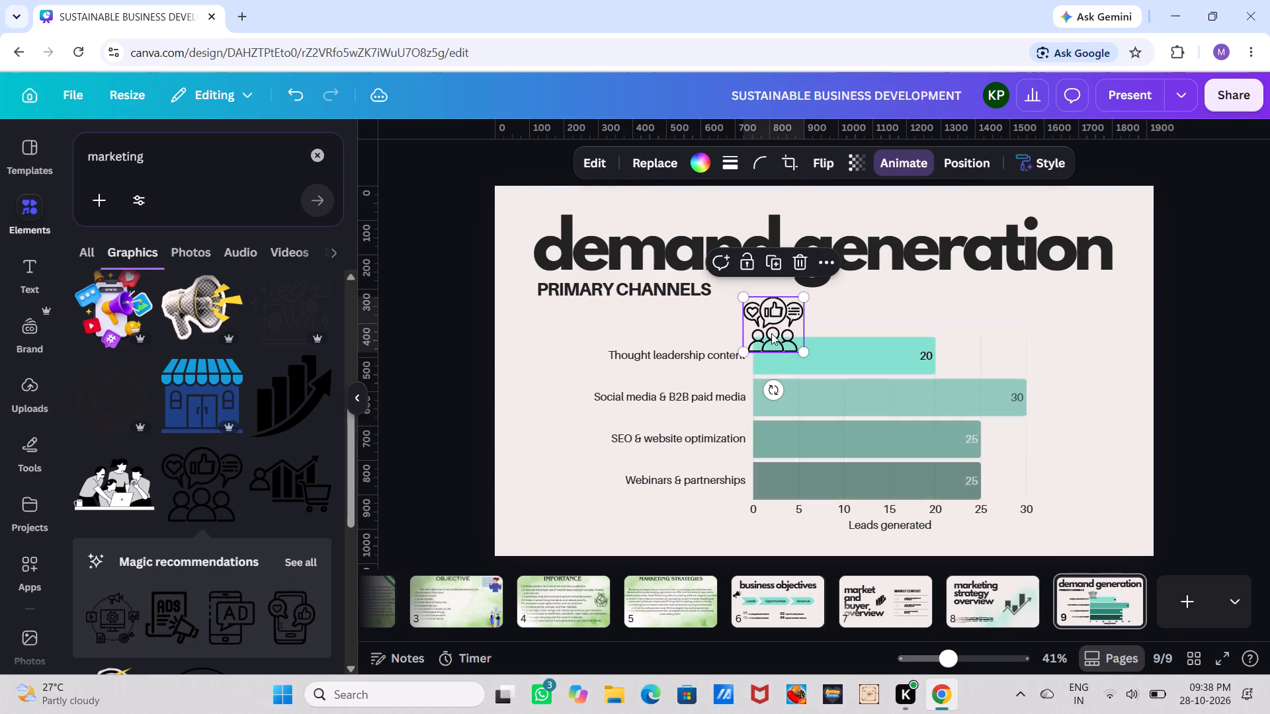
pyautogui.moveTo(771, 333); pyautogui.dragTo(1062, 332)
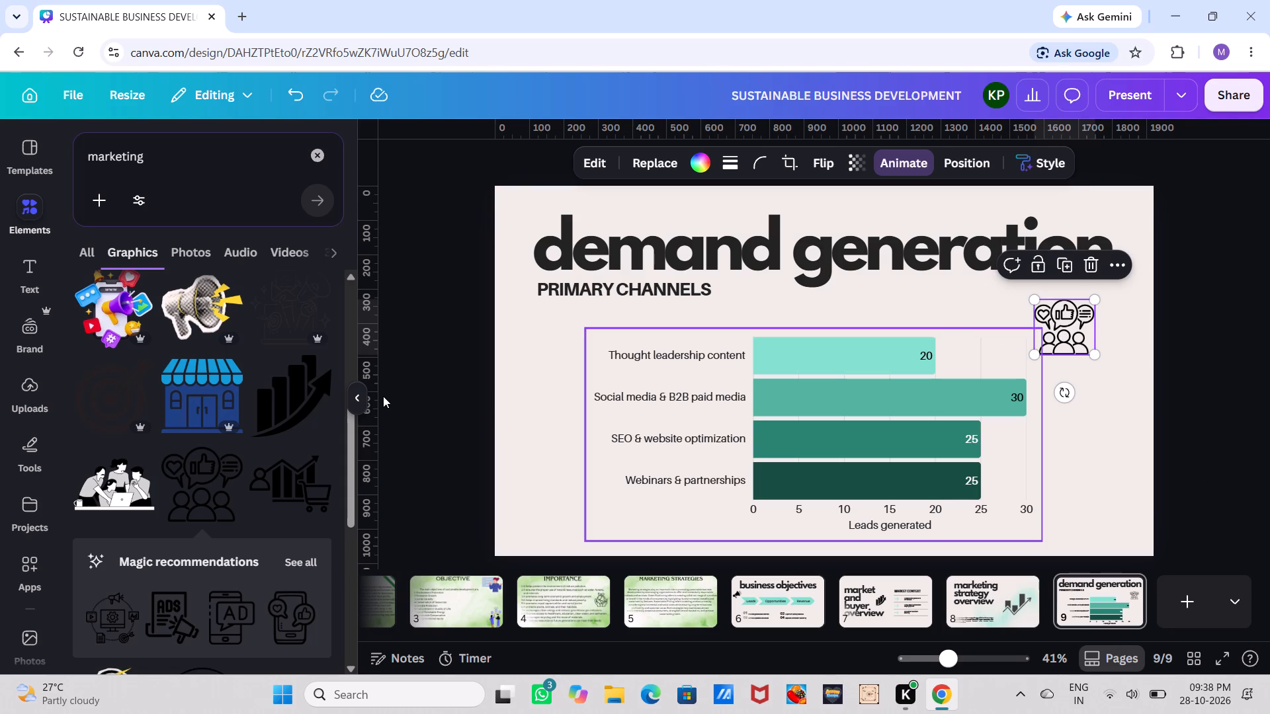
pyautogui.click(400, 395)
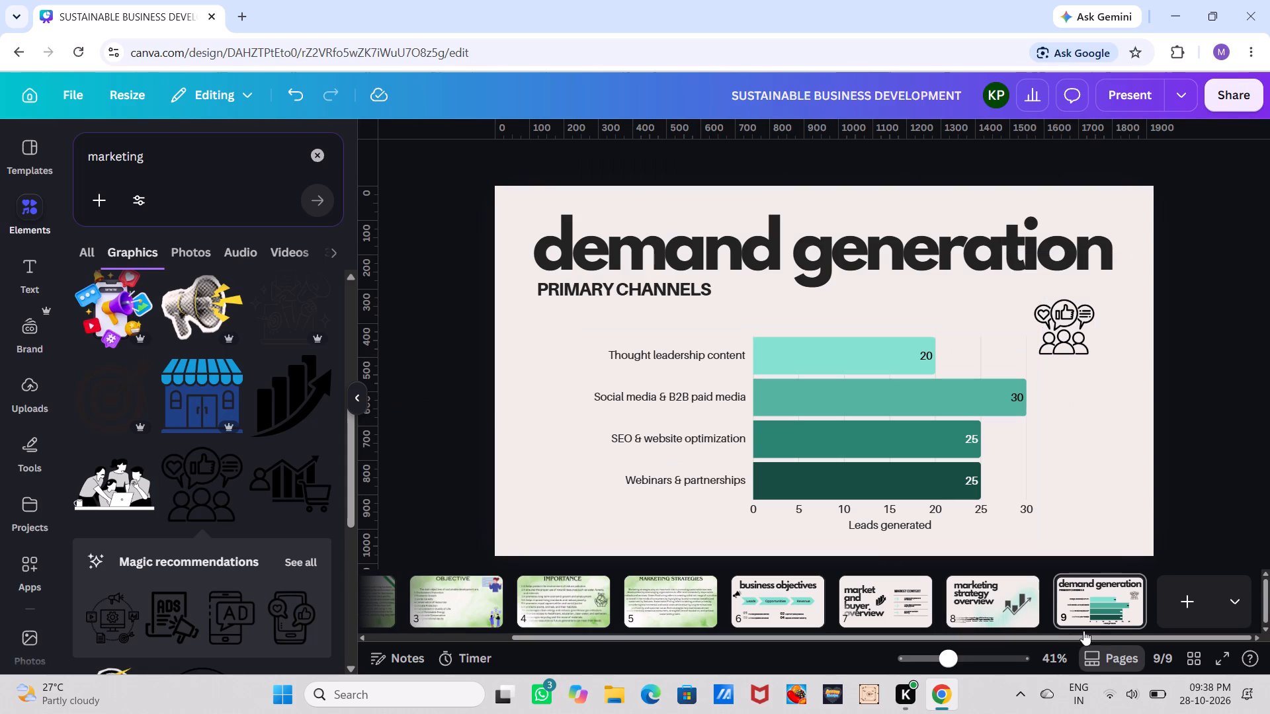
# Add a blank page 10 after the demand generation page.
pyautogui.click(1169, 602)
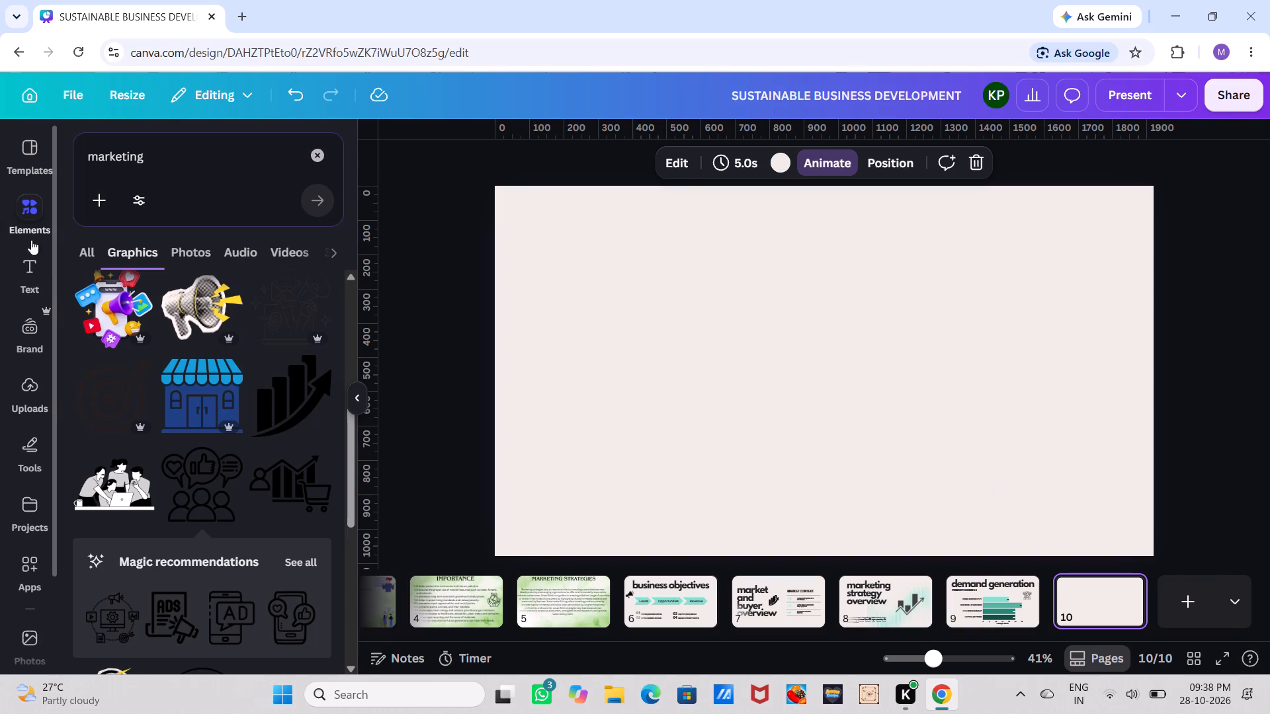
# Search the elements for "green" and insert the pale green watercolour photo on page 10.
pyautogui.click(38, 165)
pyautogui.click(40, 235)
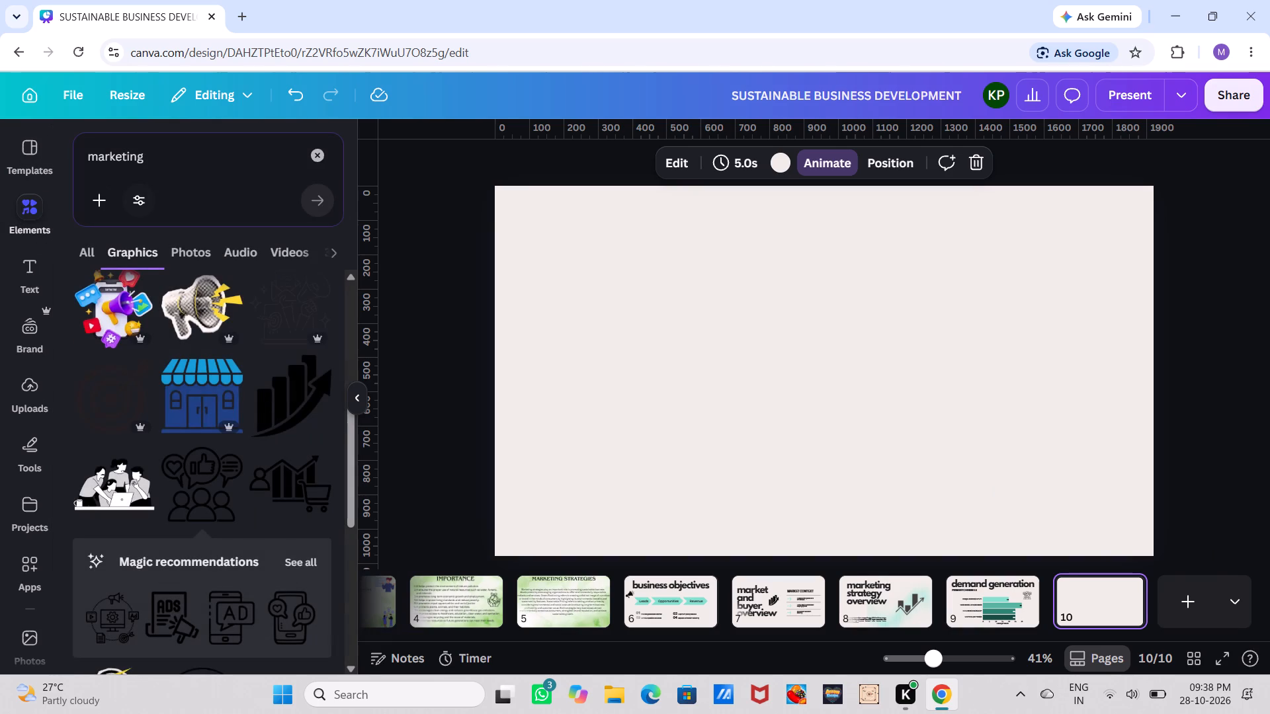
pyautogui.click(182, 166)
pyautogui.press('BackSpace')
pyautogui.press('BackSpace')
pyautogui.press('BackSpace')
pyautogui.press('BackSpace')
pyautogui.press('BackSpace')
pyautogui.press('BackSpace')
pyautogui.press('BackSpace')
pyautogui.press('BackSpace')
pyautogui.press('BackSpace')
pyautogui.press('BackSpace')
pyautogui.press('BackSpace')
pyautogui.press('BackSpace')
pyautogui.press('BackSpace')
pyautogui.press('BackSpace')
pyautogui.press('BackSpace')
pyautogui.press('BackSpace')
pyautogui.press('BackSpace')
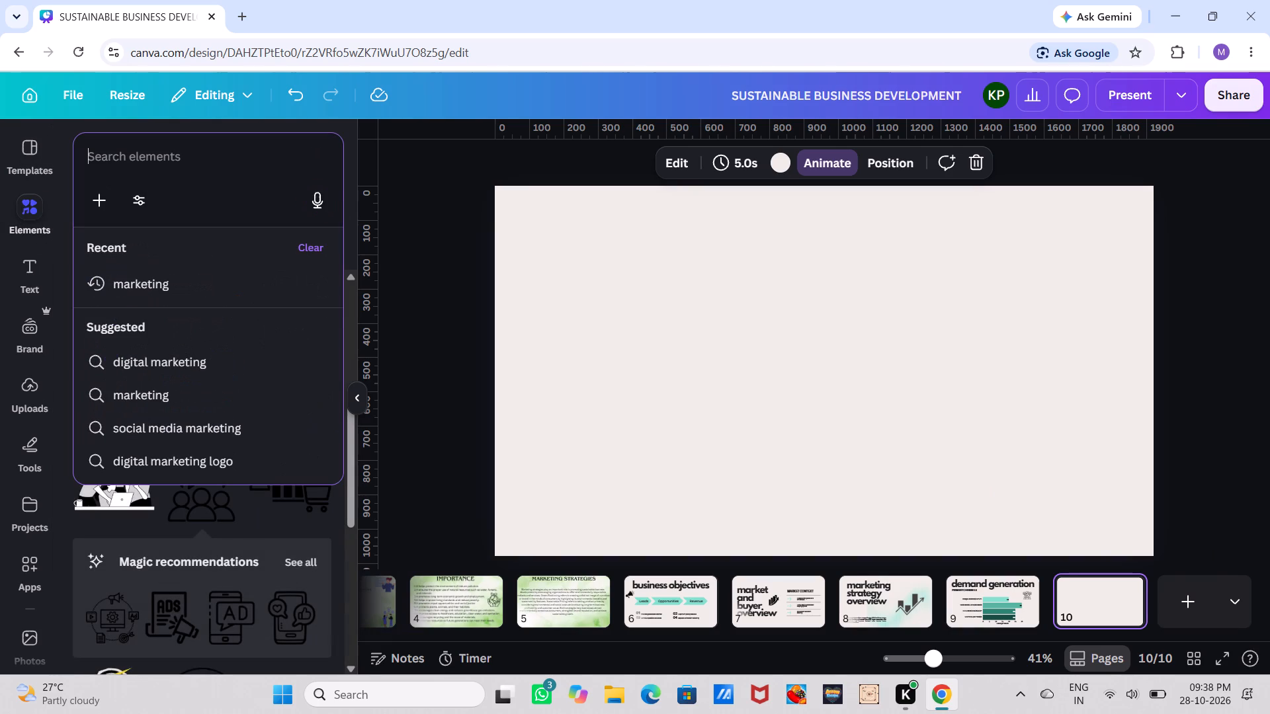
pyautogui.press('BackSpace')
pyautogui.write('green')
pyautogui.press('Return')
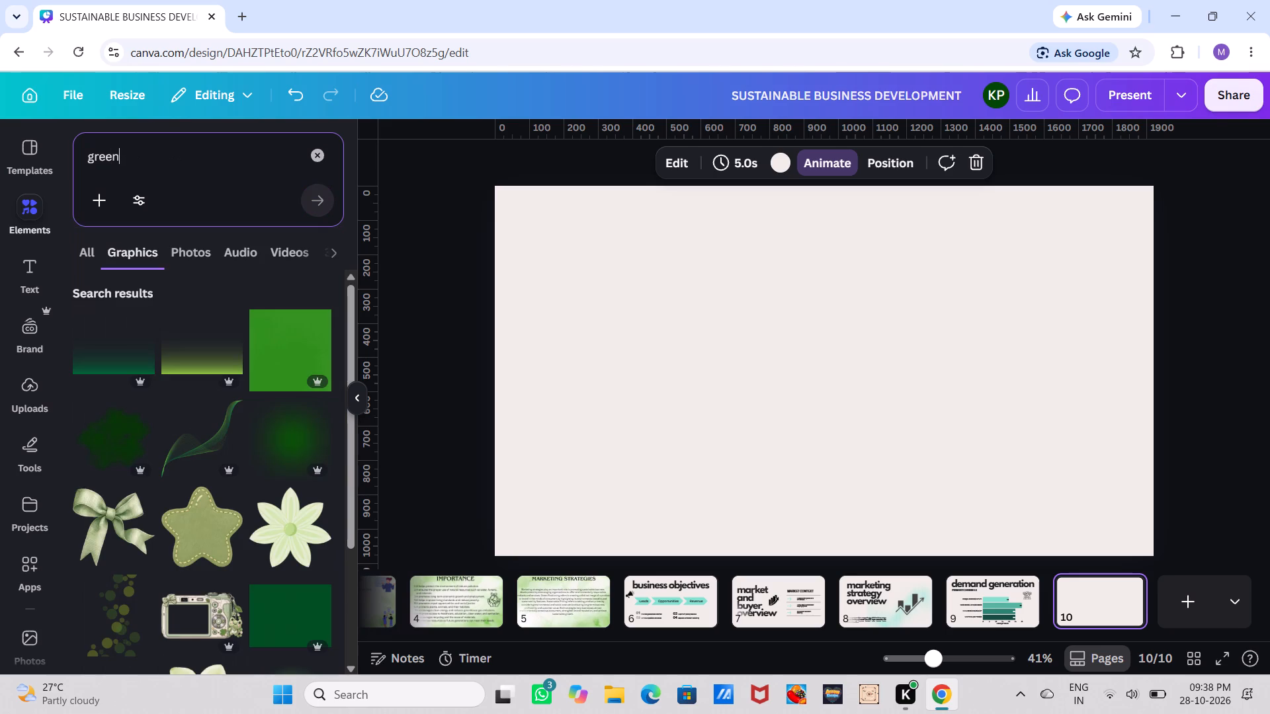
pyautogui.click(93, 238)
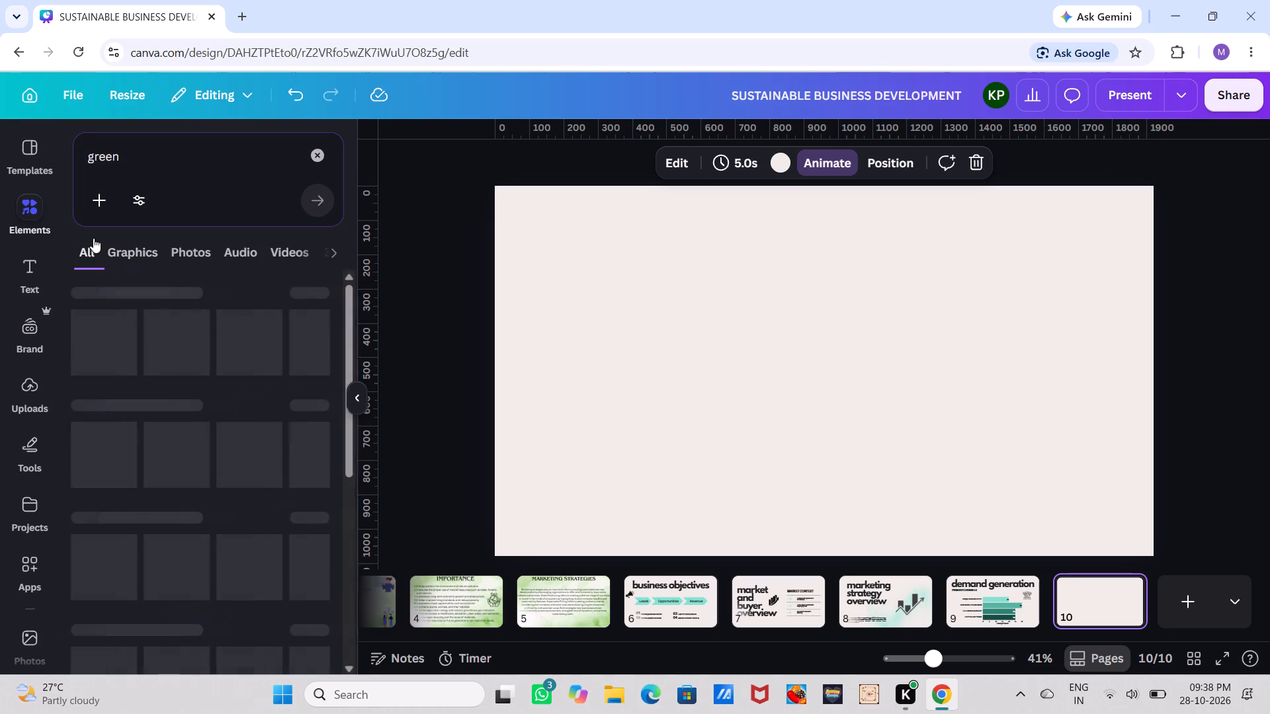
pyautogui.click(322, 457)
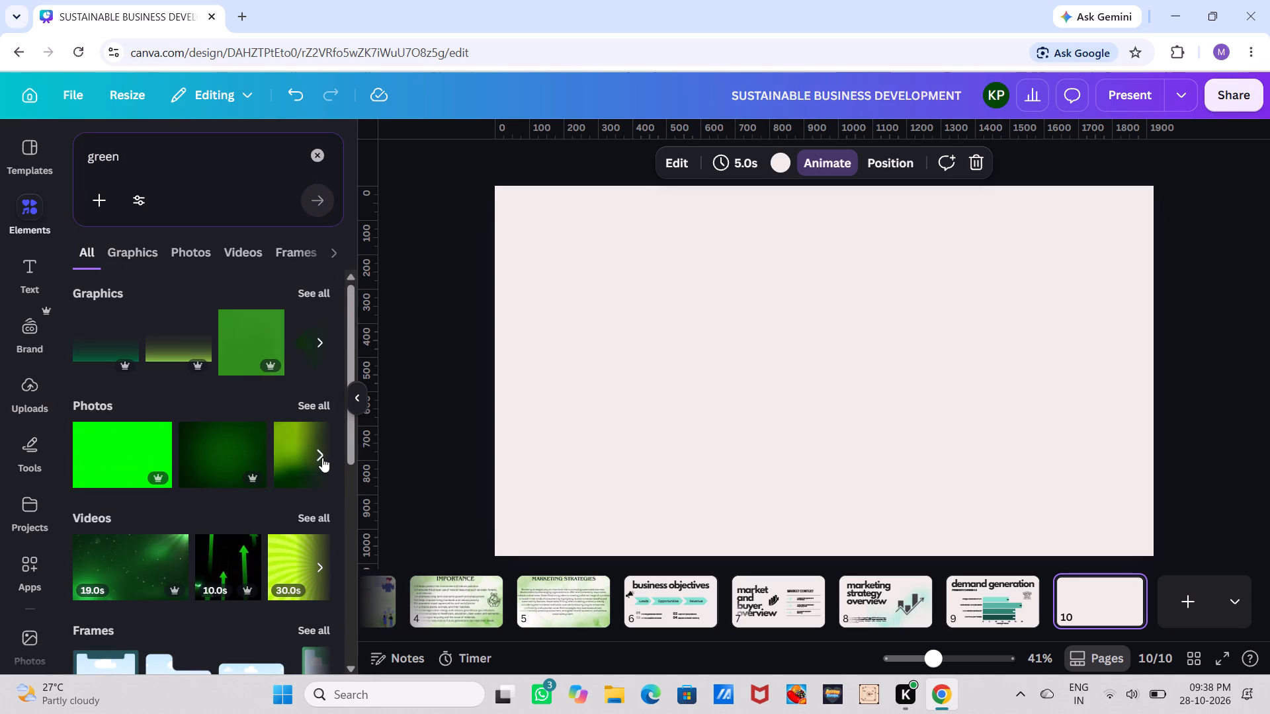
pyautogui.click(261, 453)
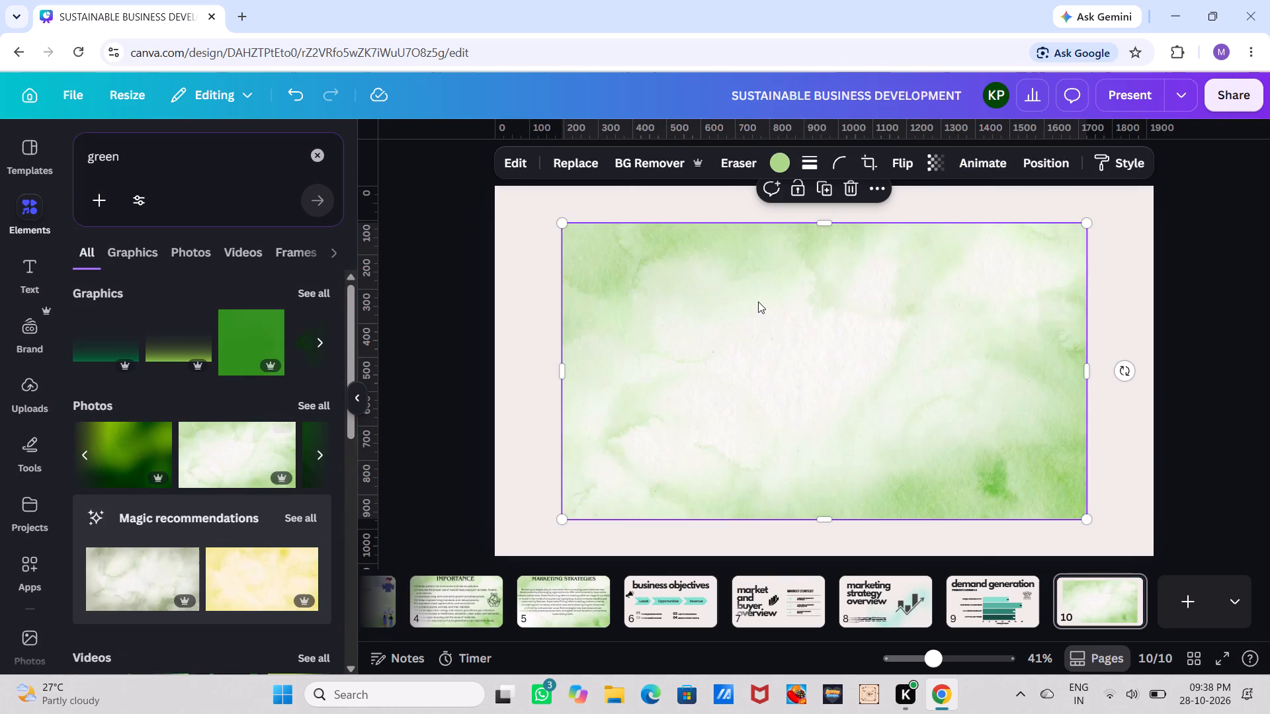
# Enlarge the green watercolour photo until it covers all of page 10 as a background.
pyautogui.moveTo(562, 368); pyautogui.dragTo(468, 370)
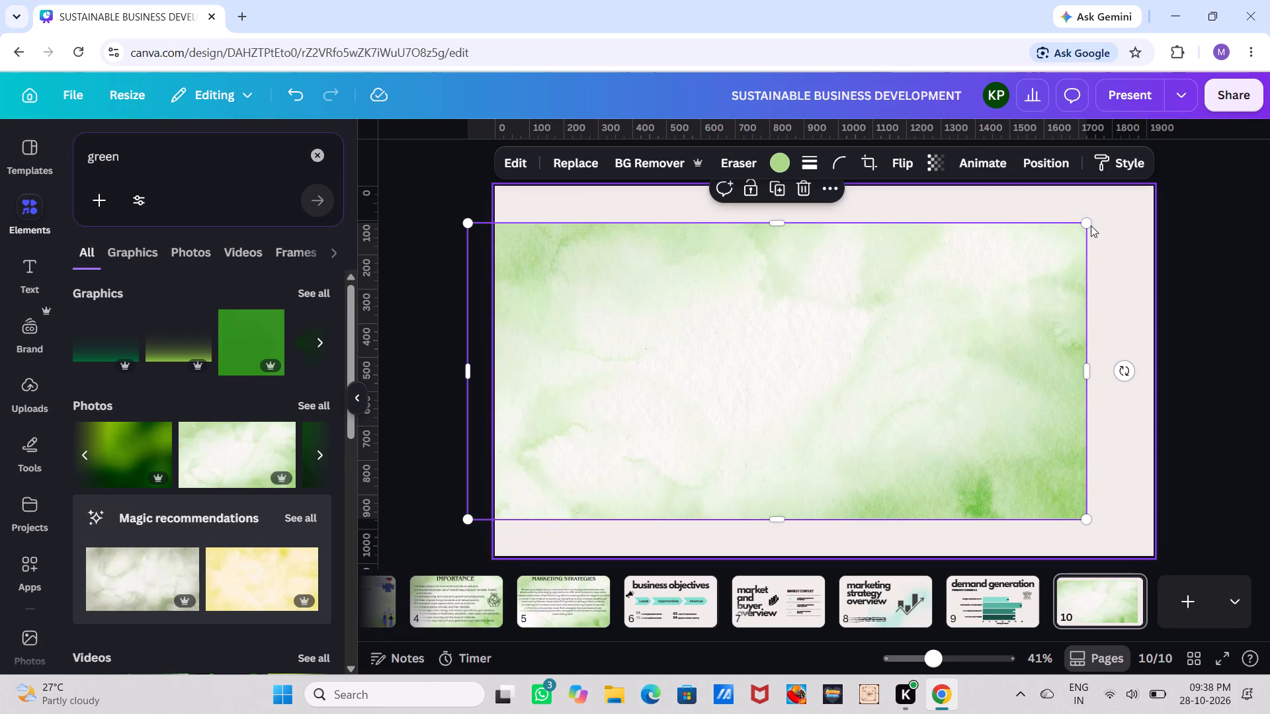
pyautogui.moveTo(1089, 226); pyautogui.dragTo(1162, 195)
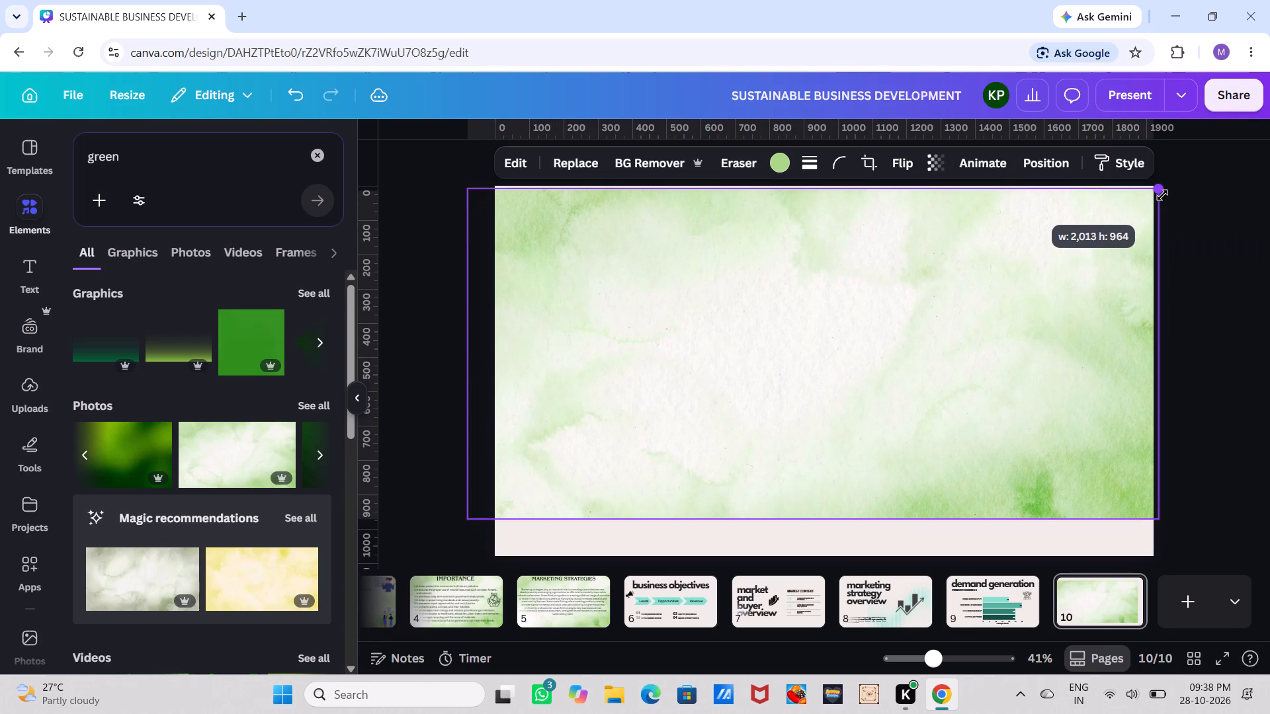
pyautogui.moveTo(1162, 195); pyautogui.dragTo(1157, 182)
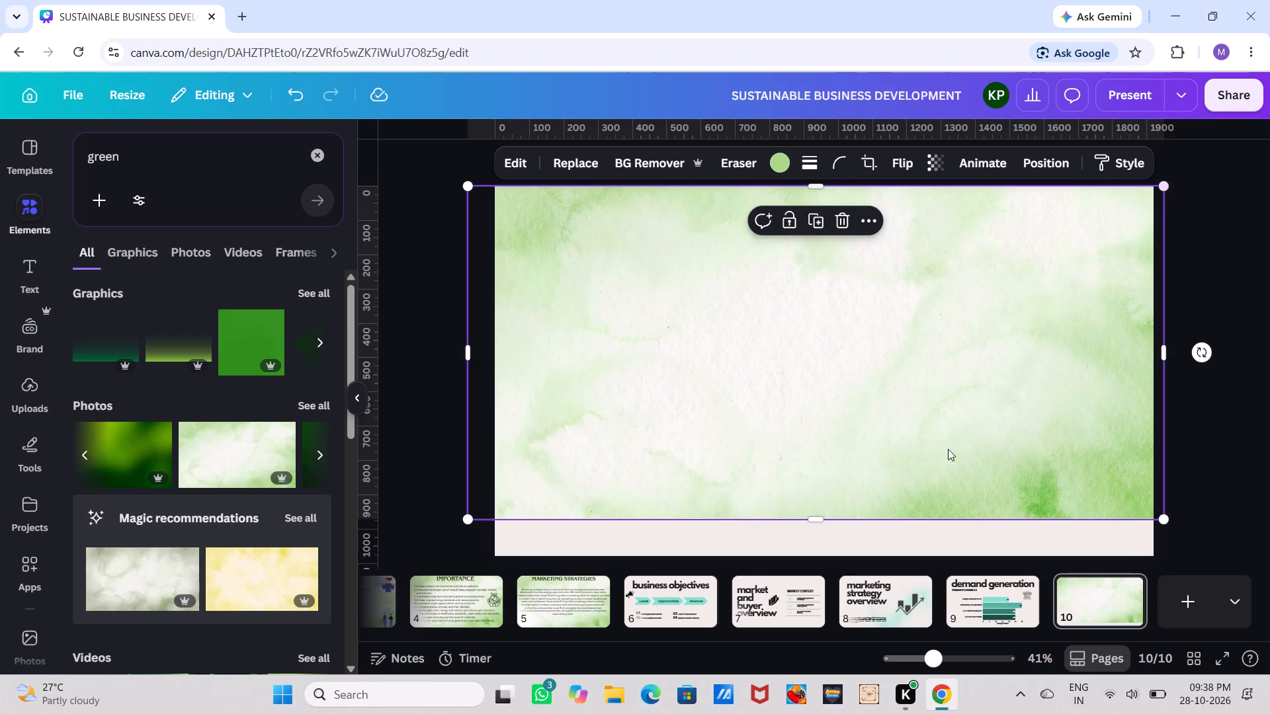
pyautogui.moveTo(820, 521); pyautogui.dragTo(820, 543)
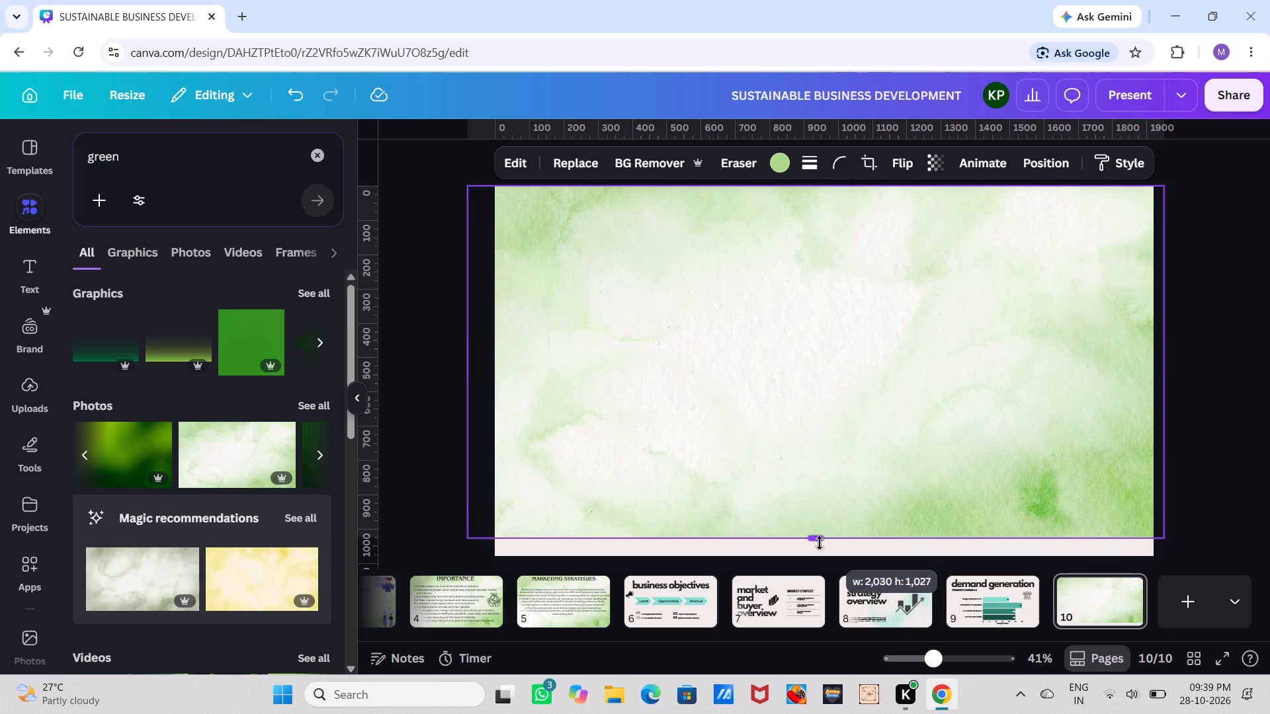
pyautogui.moveTo(820, 543); pyautogui.dragTo(818, 563)
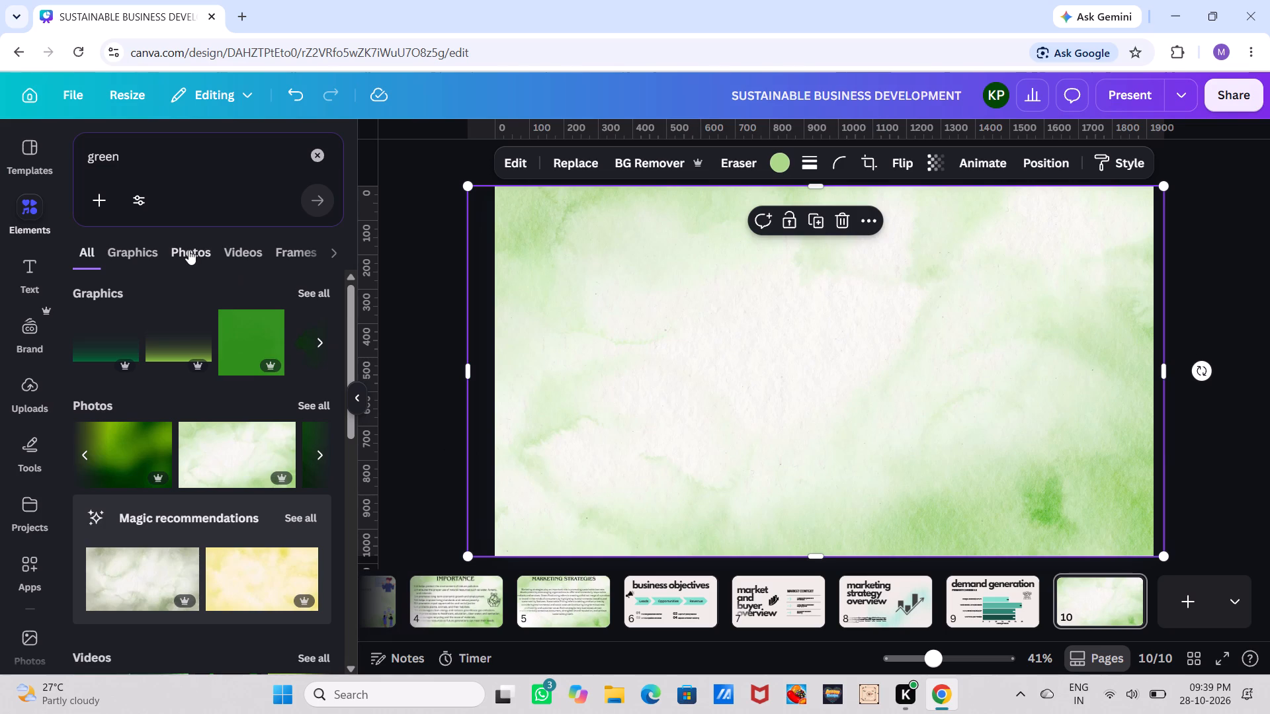
# Add the recently used gold "Golden Hour" text style to page 10 and replace its wording with "green washing".
pyautogui.click(146, 249)
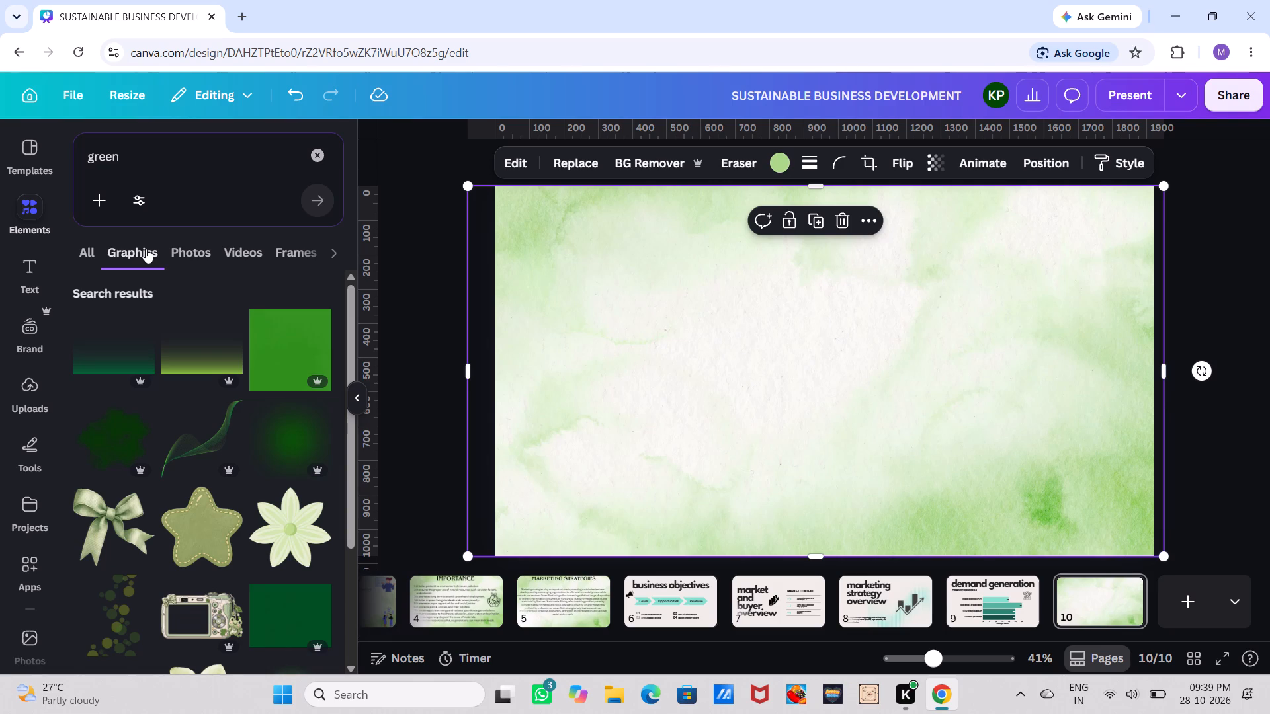
pyautogui.click(36, 284)
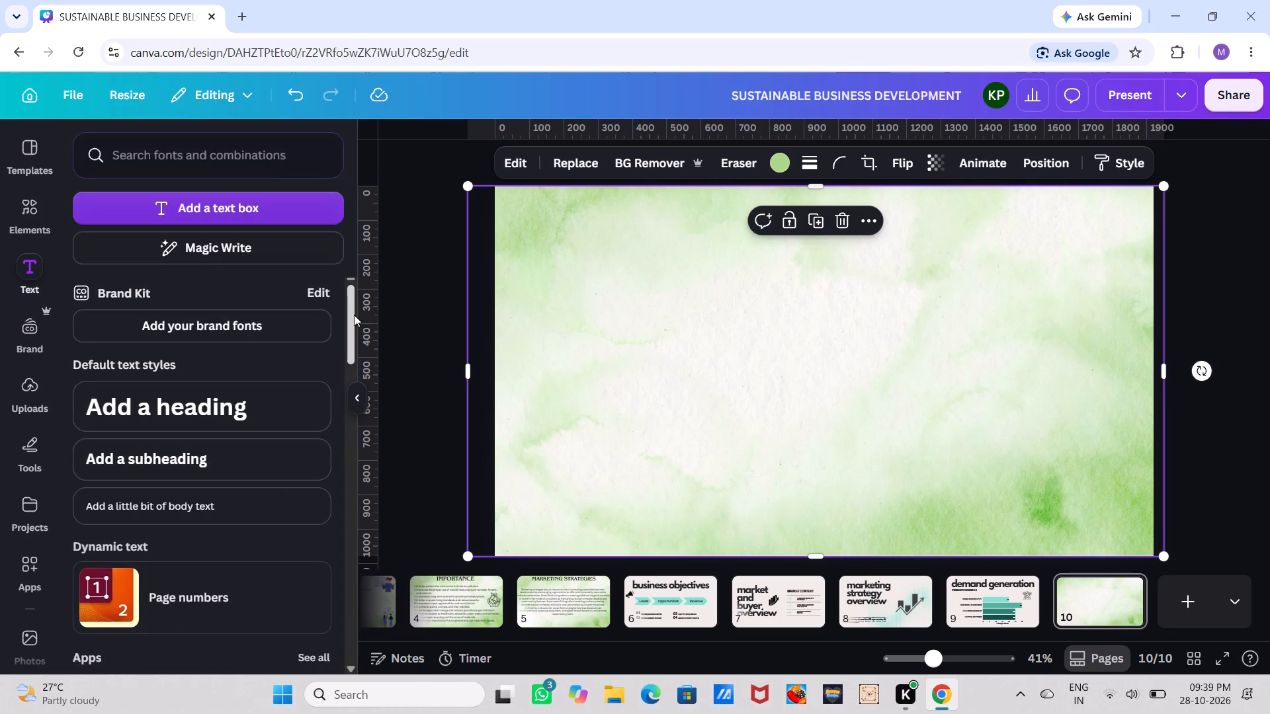
pyautogui.moveTo(354, 315); pyautogui.dragTo(345, 401)
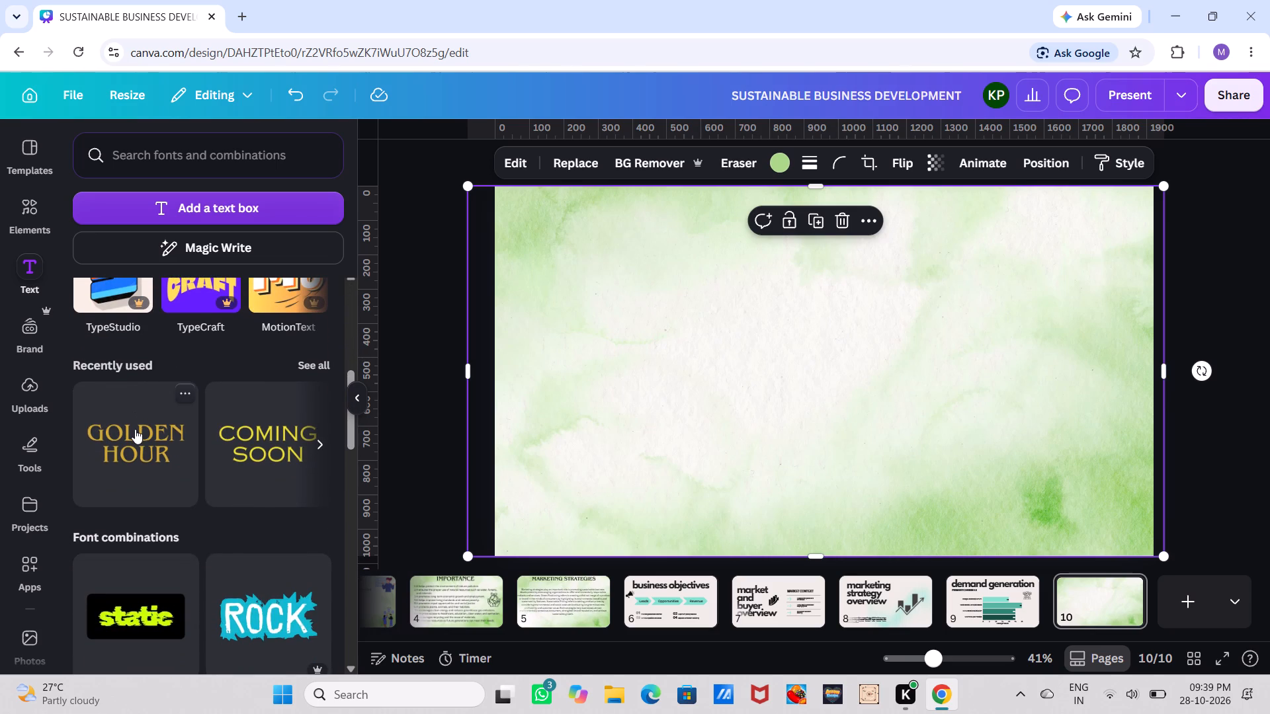
pyautogui.click(135, 429)
pyautogui.moveTo(708, 350); pyautogui.dragTo(738, 379)
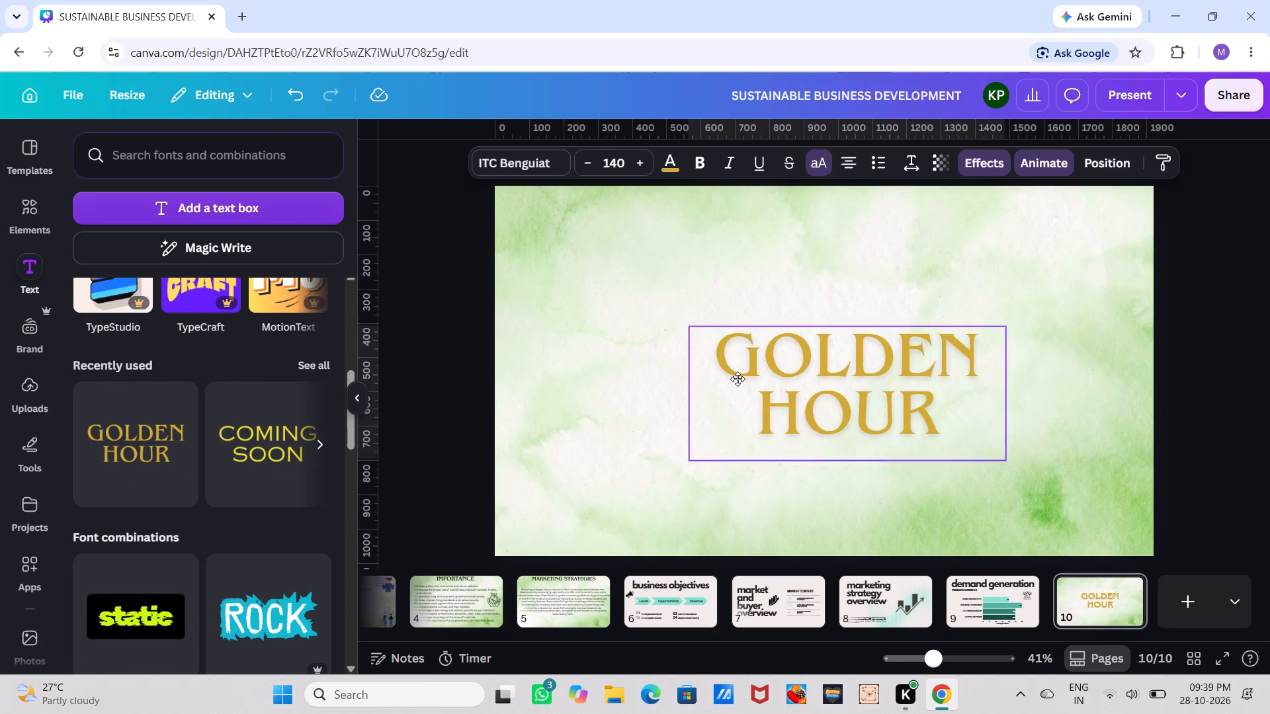
pyautogui.moveTo(738, 379); pyautogui.dragTo(691, 317)
pyautogui.click(691, 317)
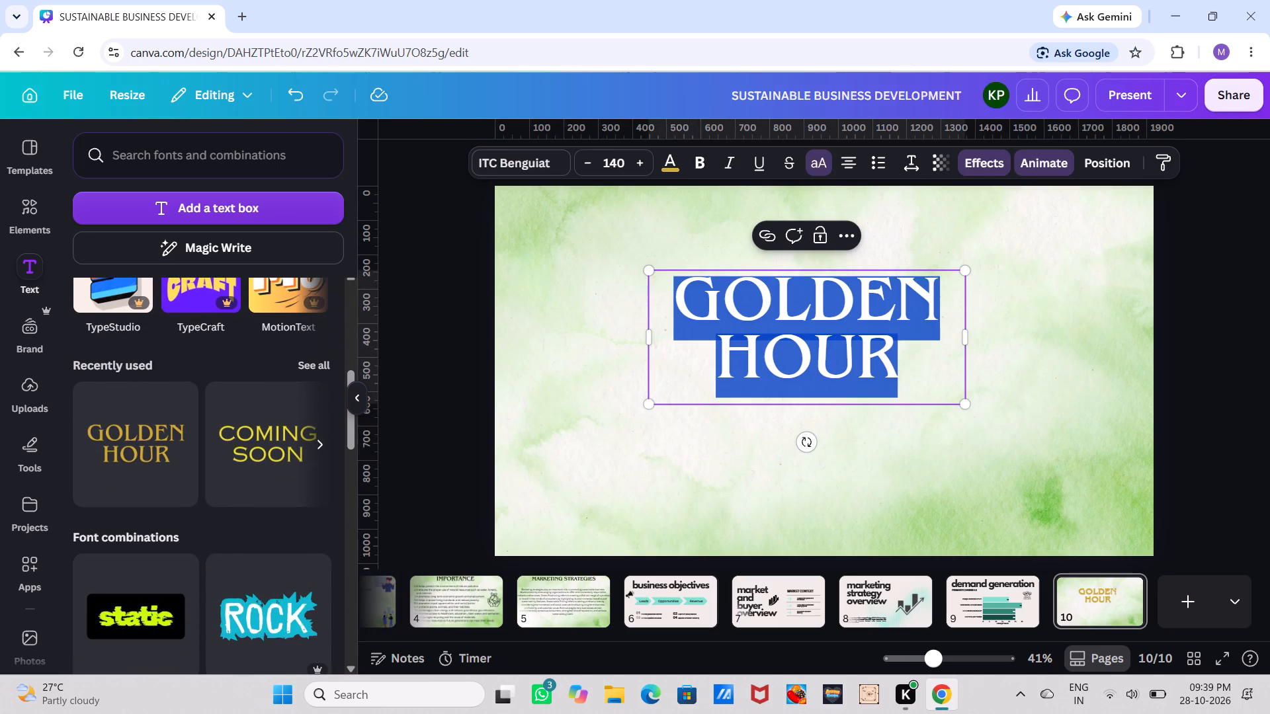
pyautogui.press('Delete')
pyautogui.write('green washing')
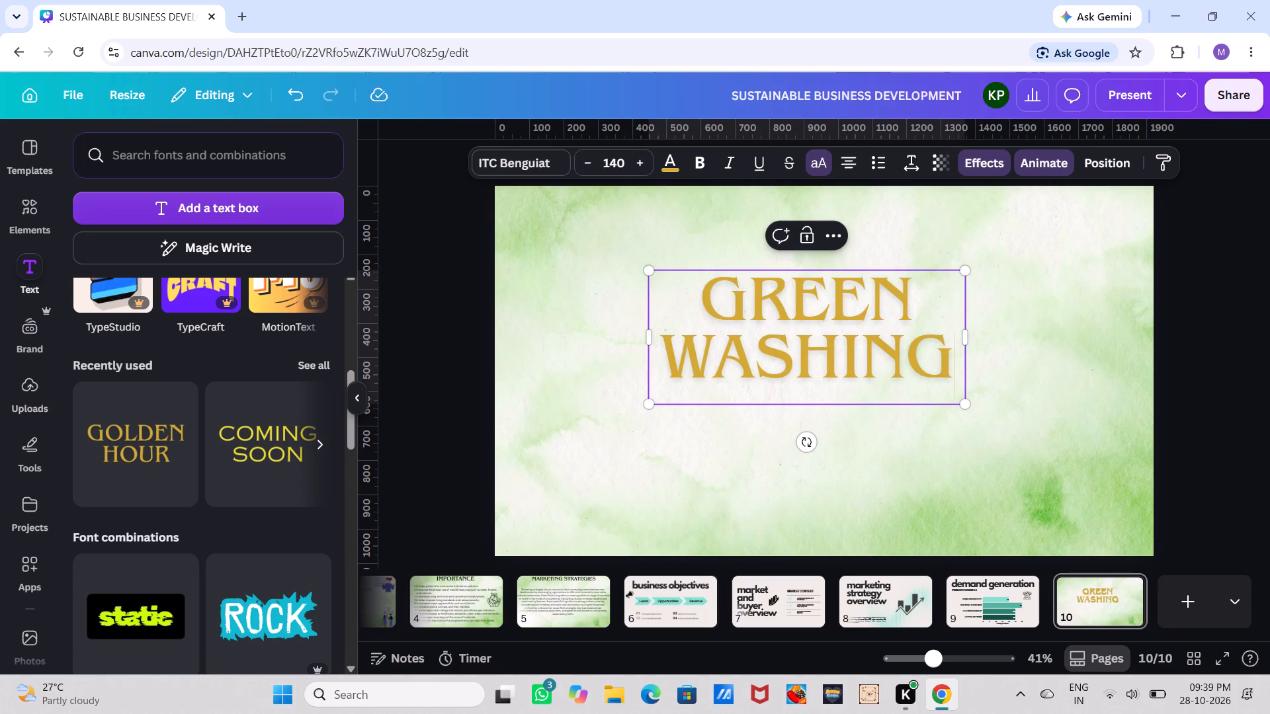
# Move the "Green washing" text box to the page's left edge and widen it until the heading fits on one line.
pyautogui.click(962, 336)
pyautogui.moveTo(965, 337); pyautogui.dragTo(1042, 322)
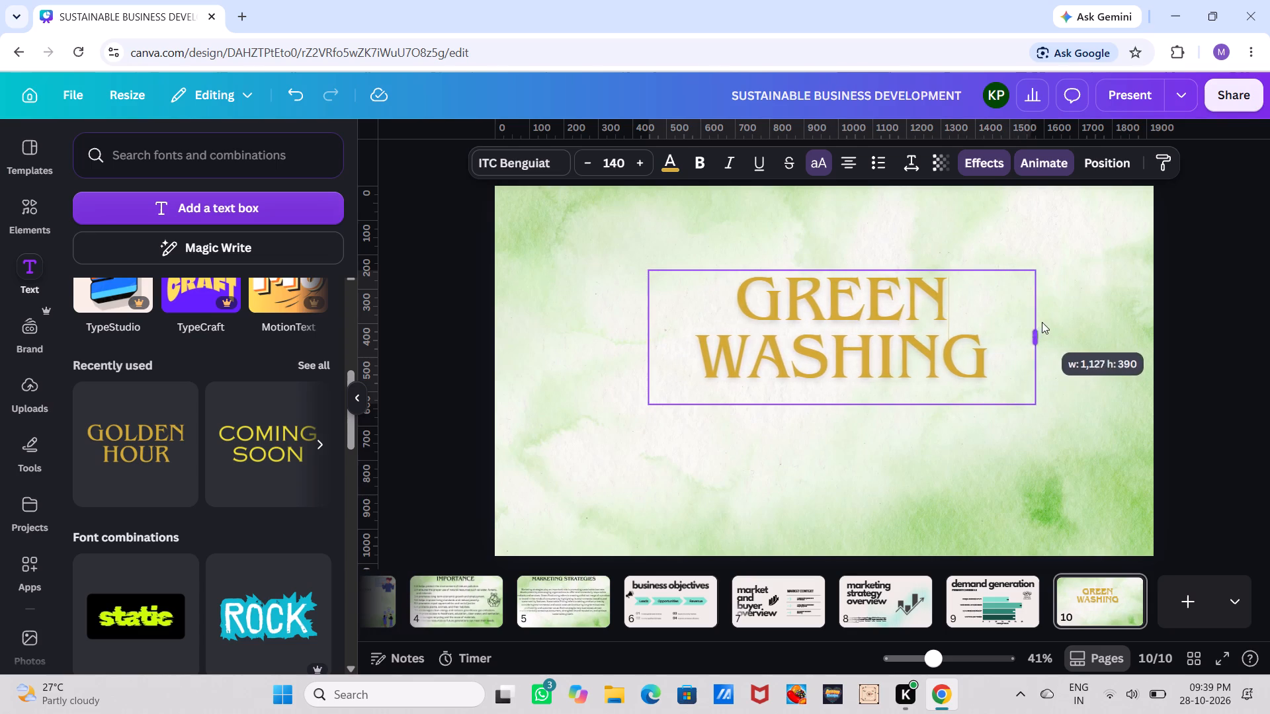
pyautogui.moveTo(1042, 322); pyautogui.dragTo(1179, 325)
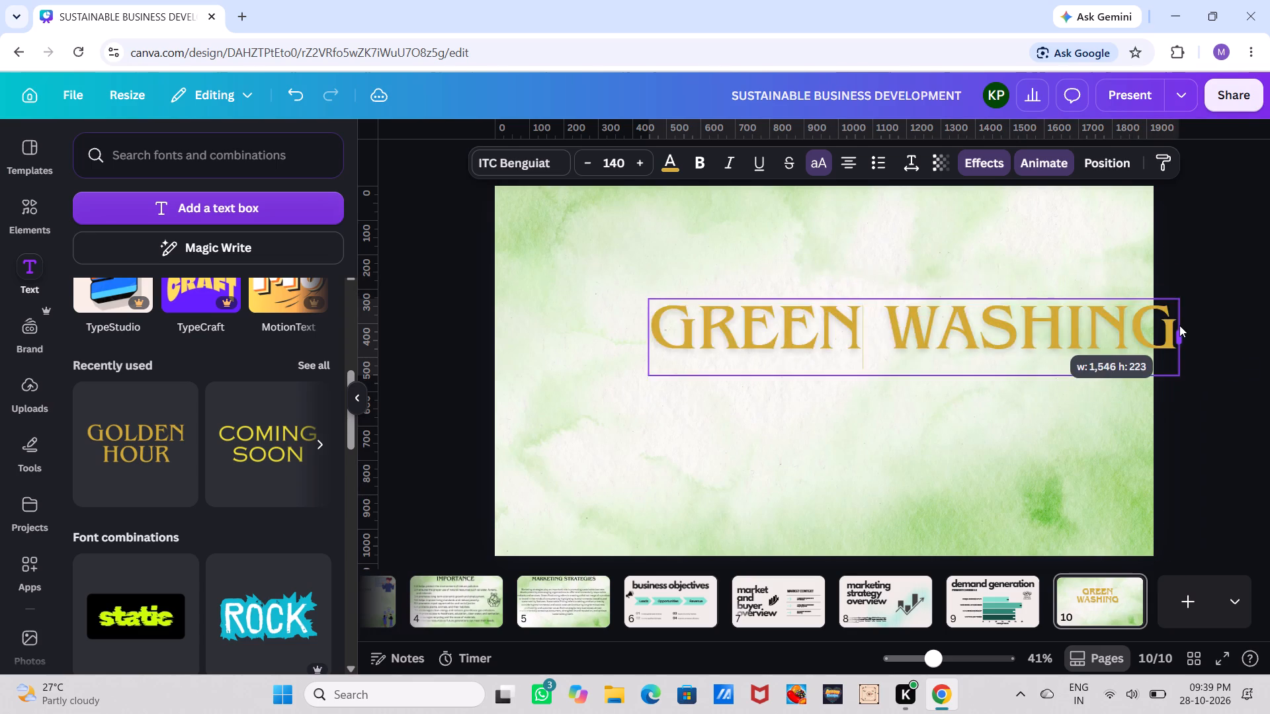
pyautogui.moveTo(1179, 325); pyautogui.dragTo(1179, 325)
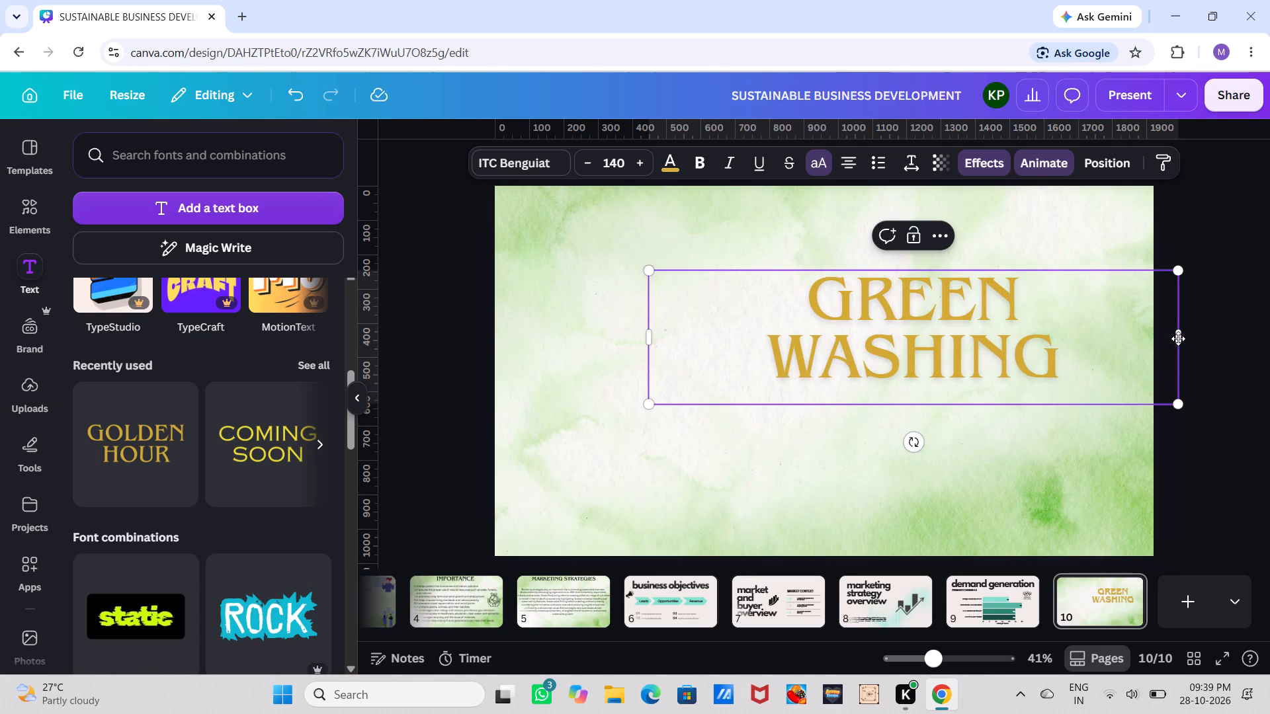
pyautogui.moveTo(1178, 338); pyautogui.dragTo(1024, 324)
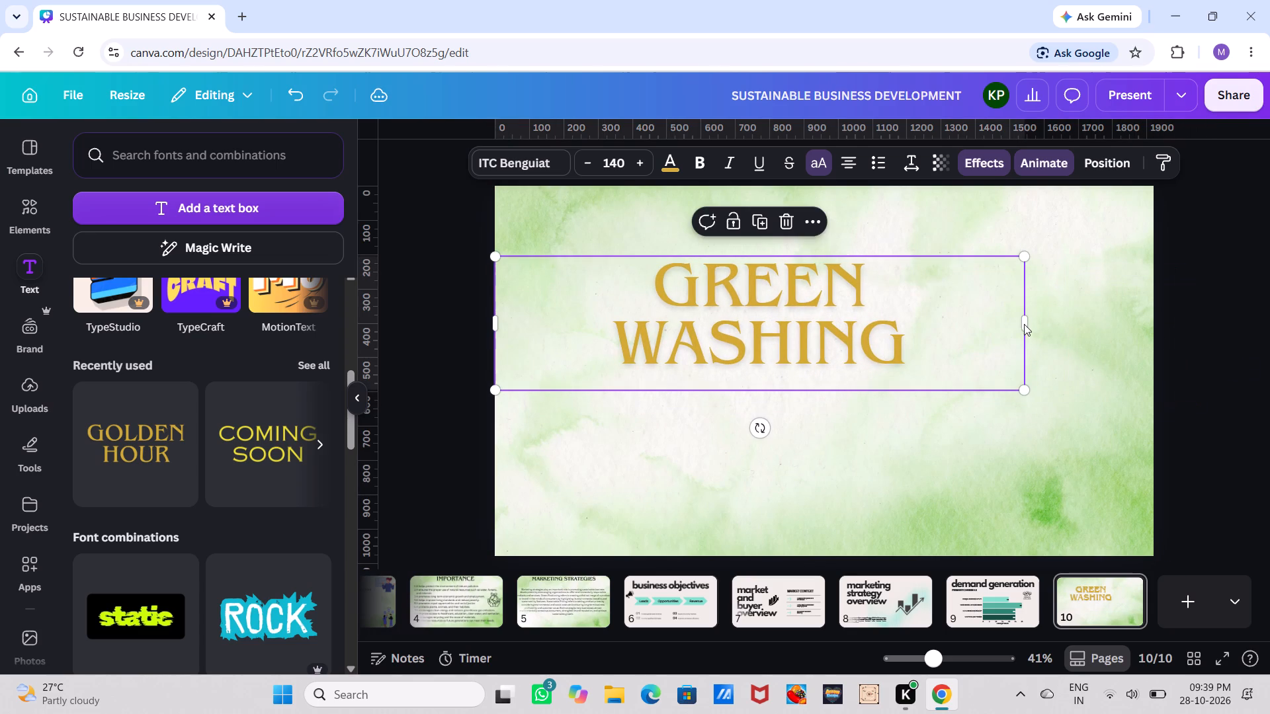
pyautogui.moveTo(1025, 327); pyautogui.dragTo(1052, 331)
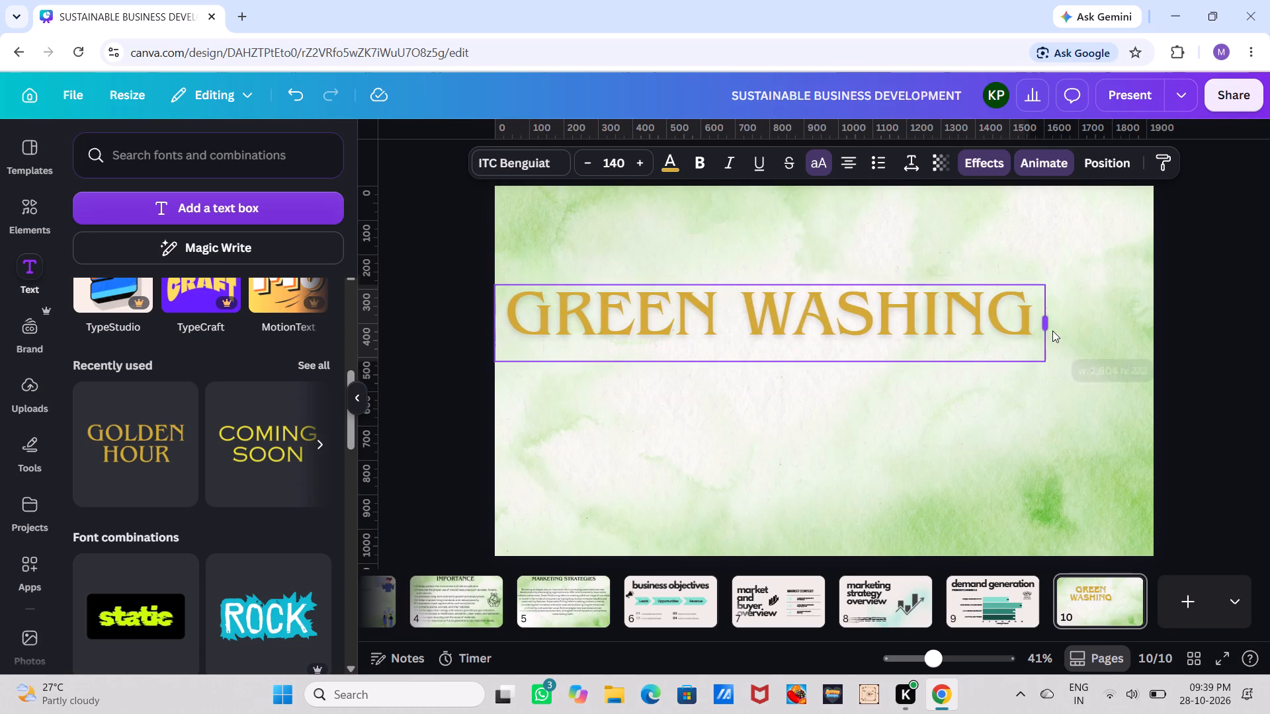
pyautogui.moveTo(1052, 331); pyautogui.dragTo(1068, 333)
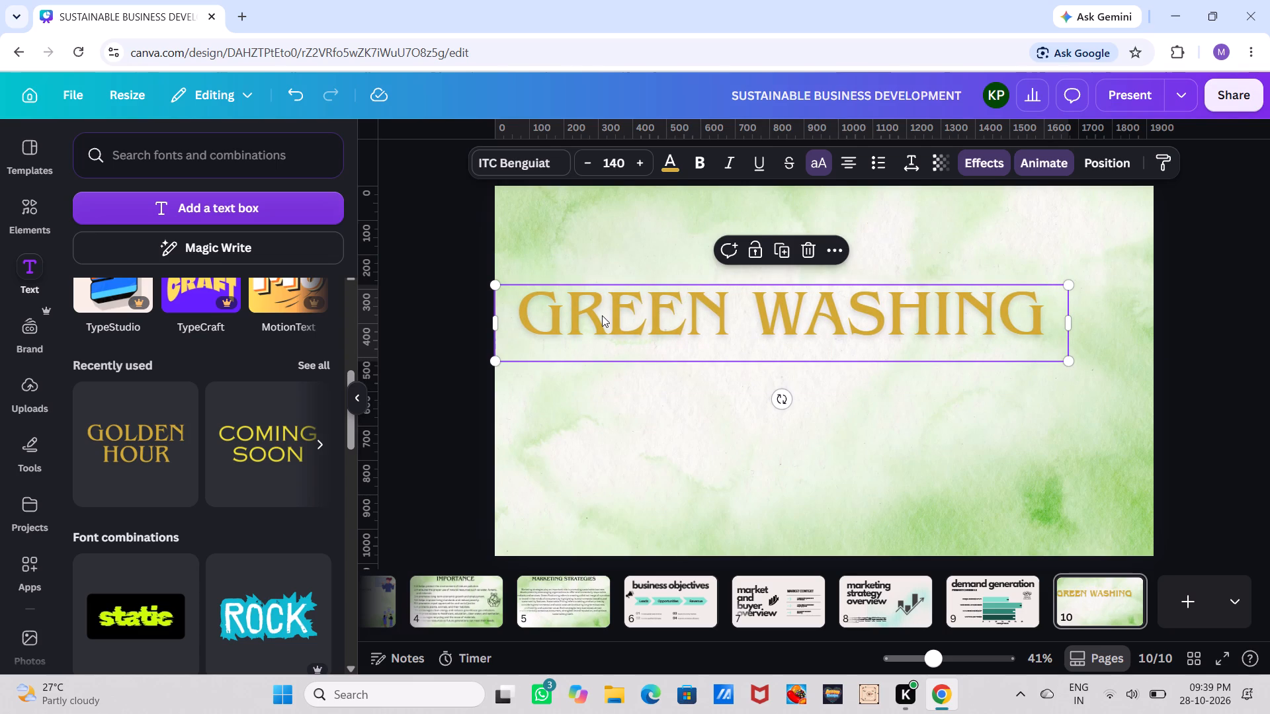
pyautogui.doubleClick(602, 315)
pyautogui.click(630, 368)
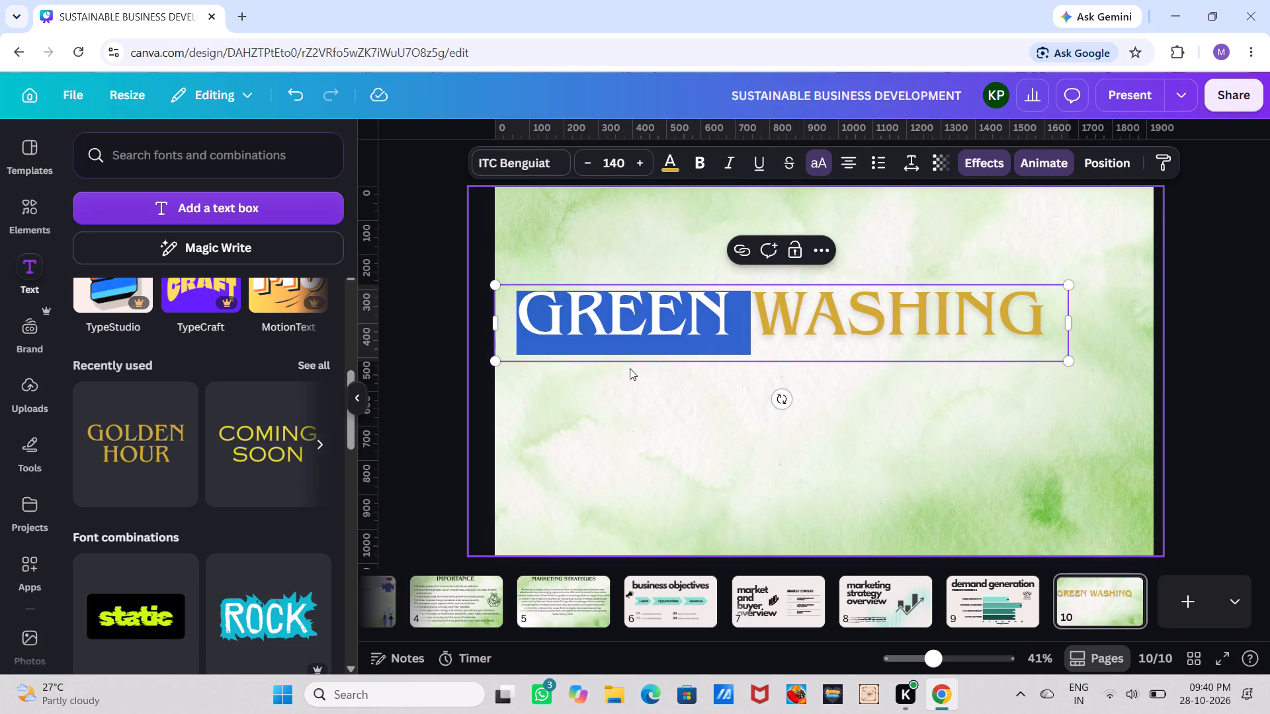
# Recolour the whole "Green Washing" heading on page 10 black.
pyautogui.moveTo(536, 311); pyautogui.dragTo(552, 309)
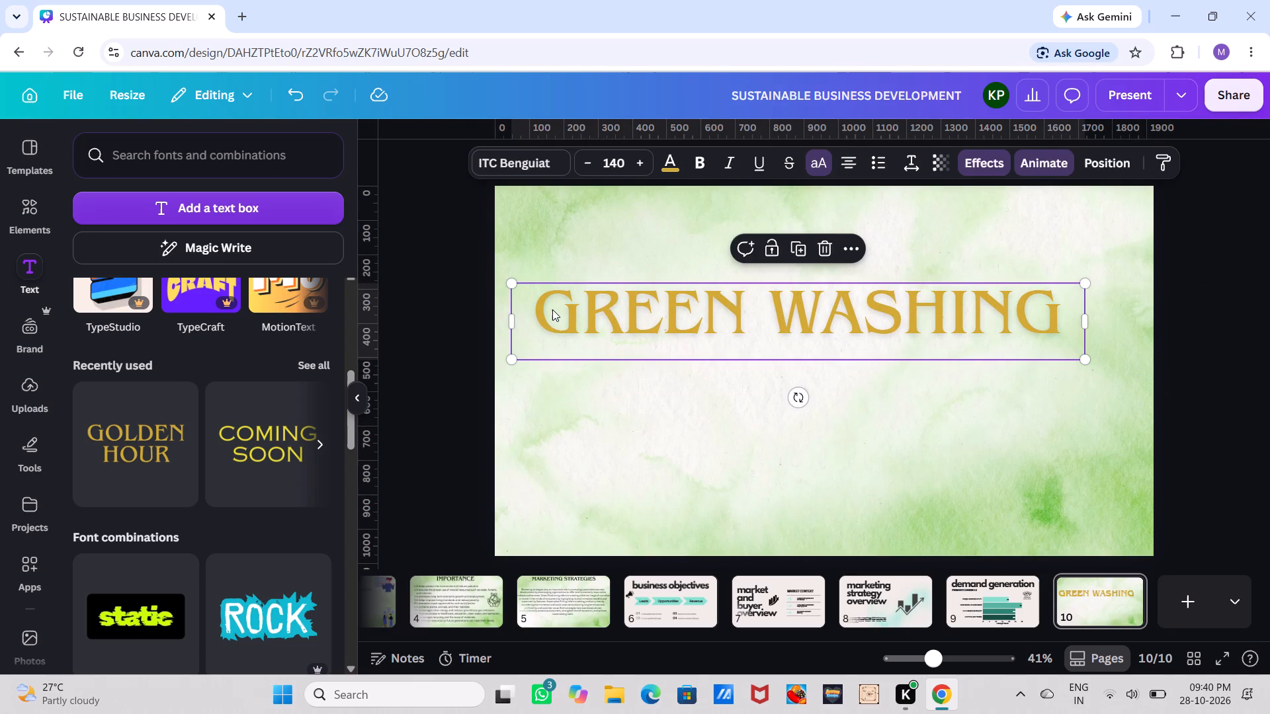
pyautogui.click(556, 317)
pyautogui.moveTo(556, 317); pyautogui.dragTo(856, 325)
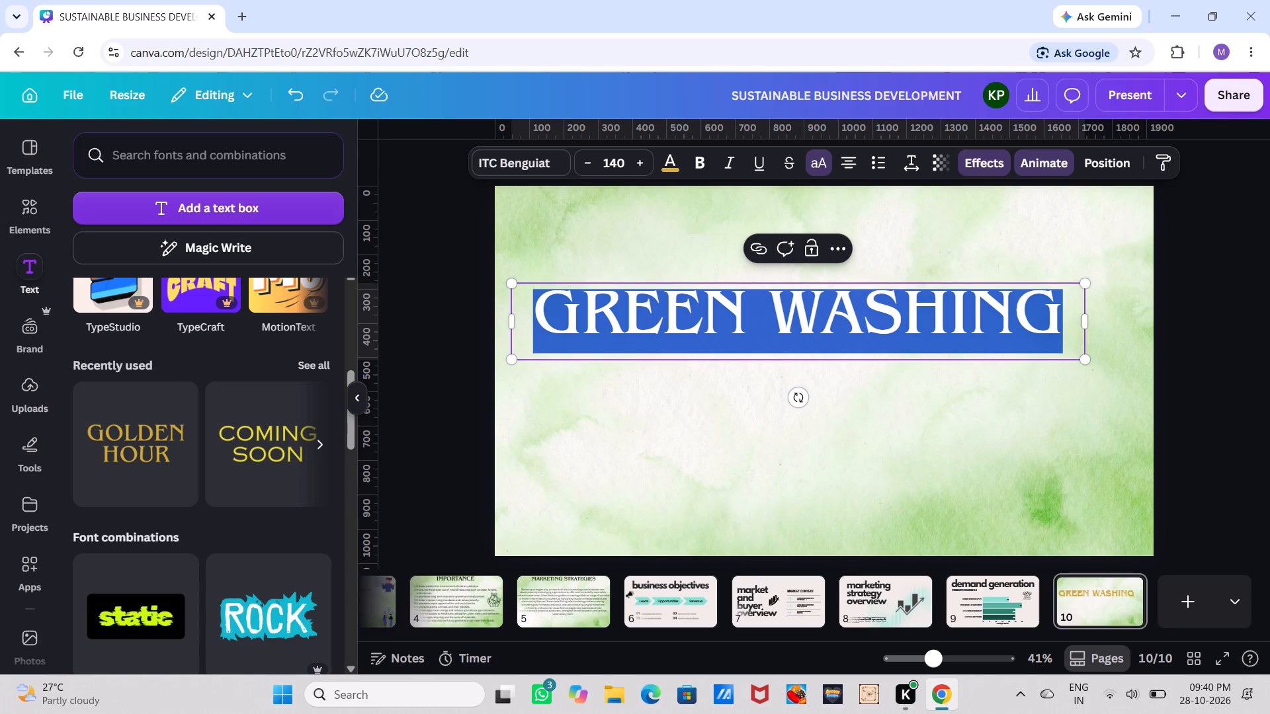
pyautogui.click(678, 170)
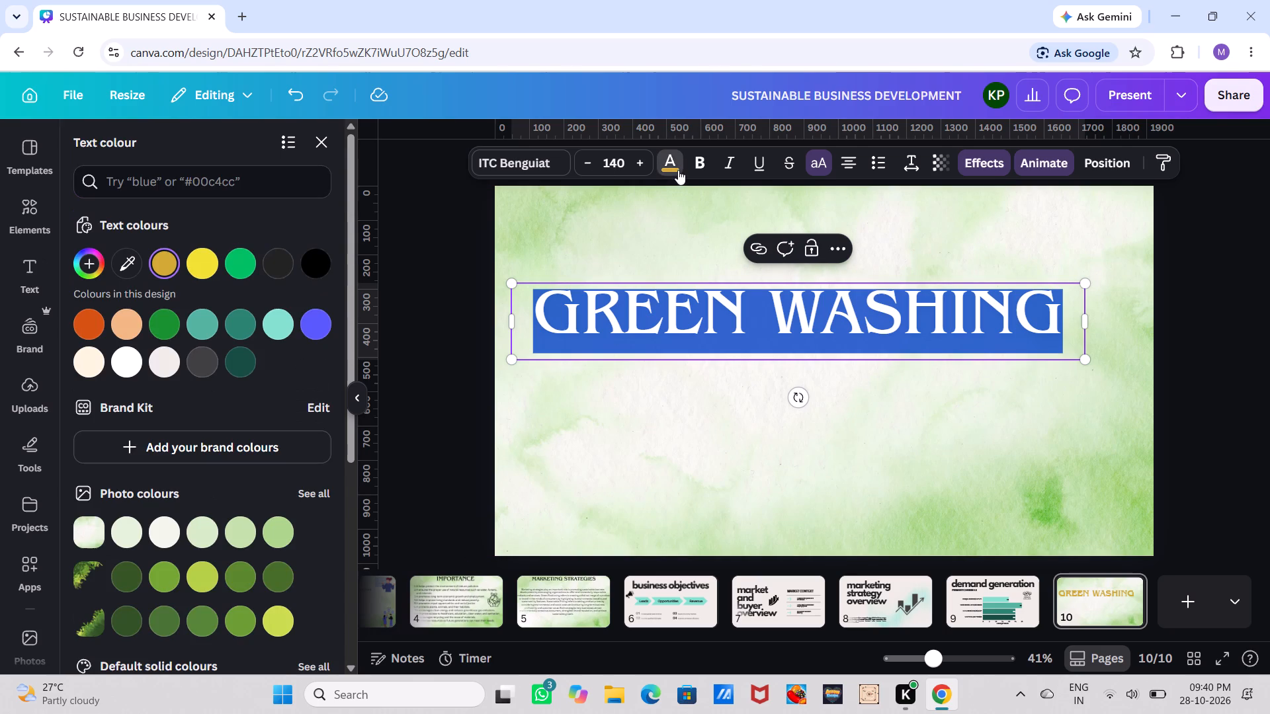
pyautogui.click(319, 269)
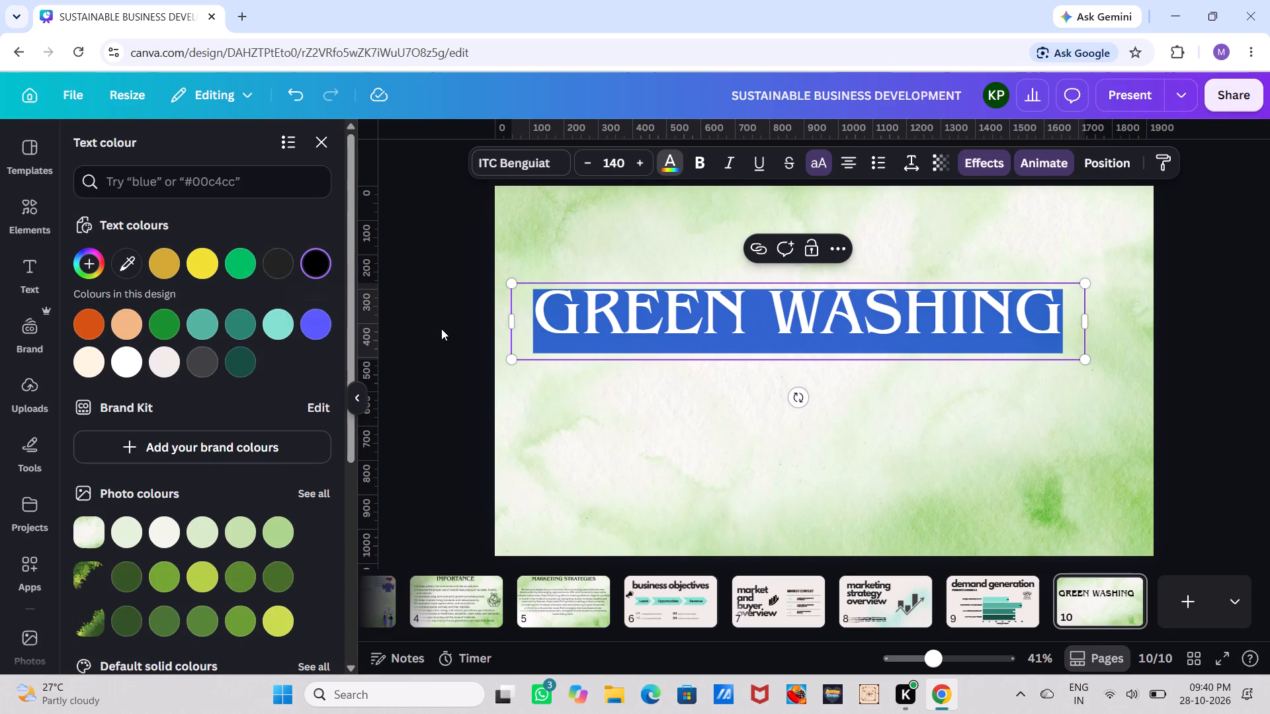
pyautogui.click(441, 329)
pyautogui.click(441, 329)
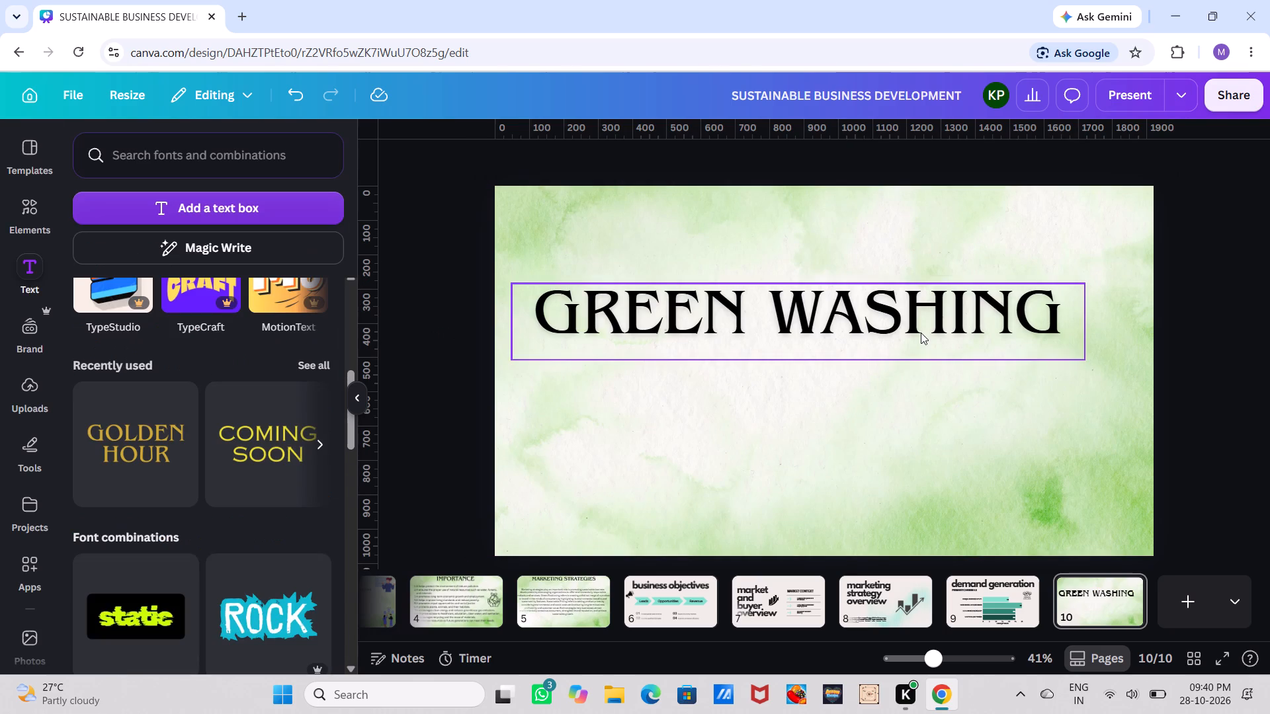
# Shrink the "Green Washing" heading to a font size of about 89 and move it to the top centre of page 10.
pyautogui.click(921, 333)
pyautogui.moveTo(1082, 356); pyautogui.dragTo(876, 296)
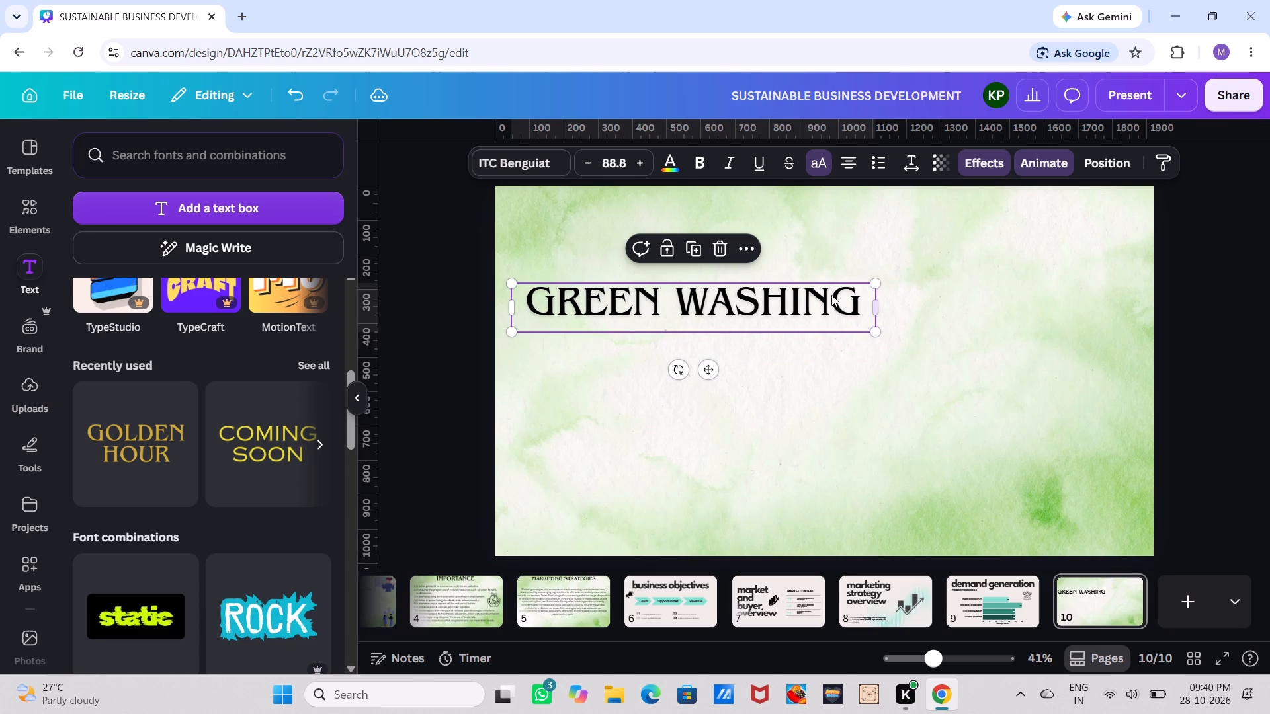
pyautogui.moveTo(825, 296); pyautogui.dragTo(942, 214)
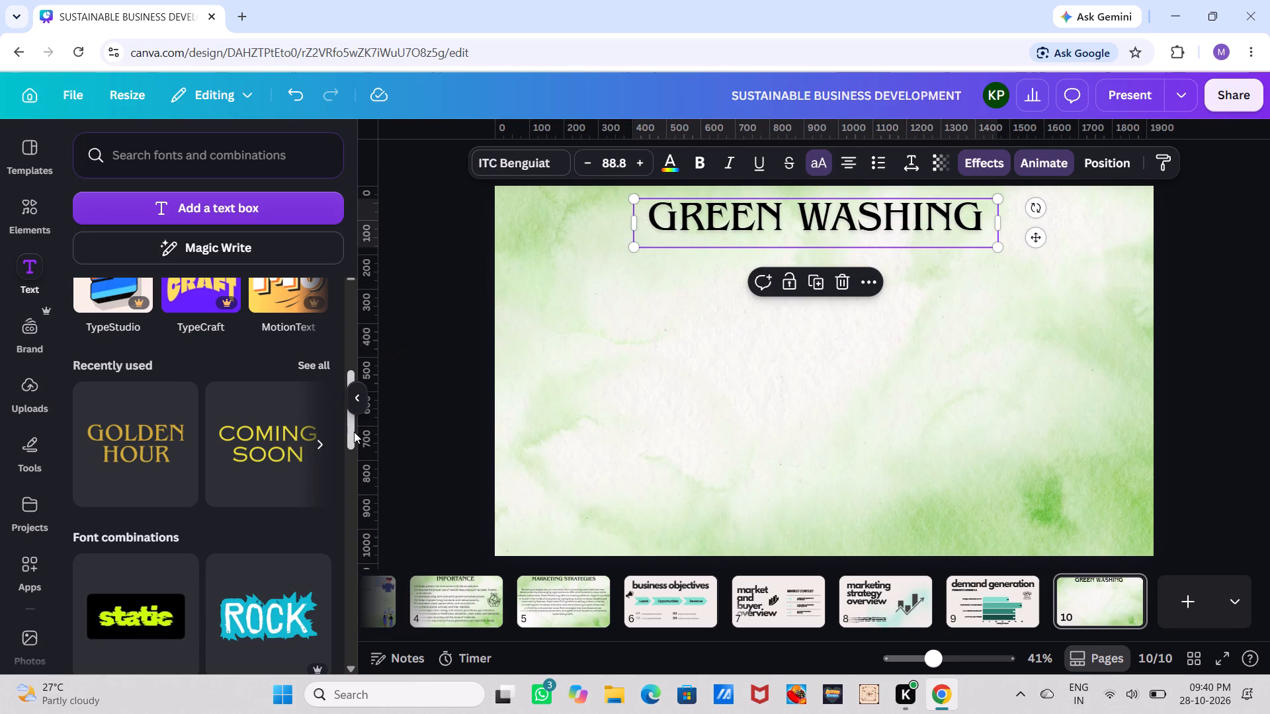
# Add a body text box below the heading and replace its placeholder with "Green Washing refers to the practice of misleading".
pyautogui.moveTo(354, 432); pyautogui.dragTo(365, 350)
pyautogui.click(316, 476)
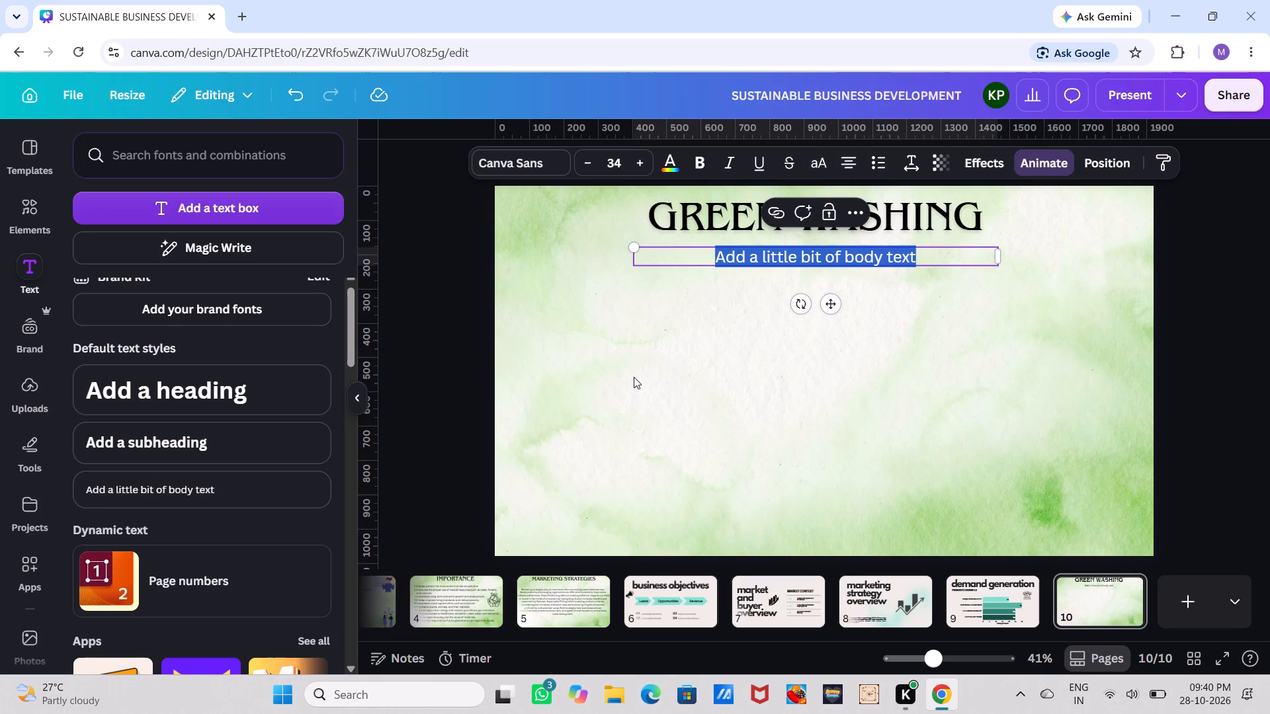
pyautogui.press('Delete')
pyautogui.write('gree')
pyautogui.press('BackSpace')
pyautogui.press('BackSpace')
pyautogui.press('BackSpace')
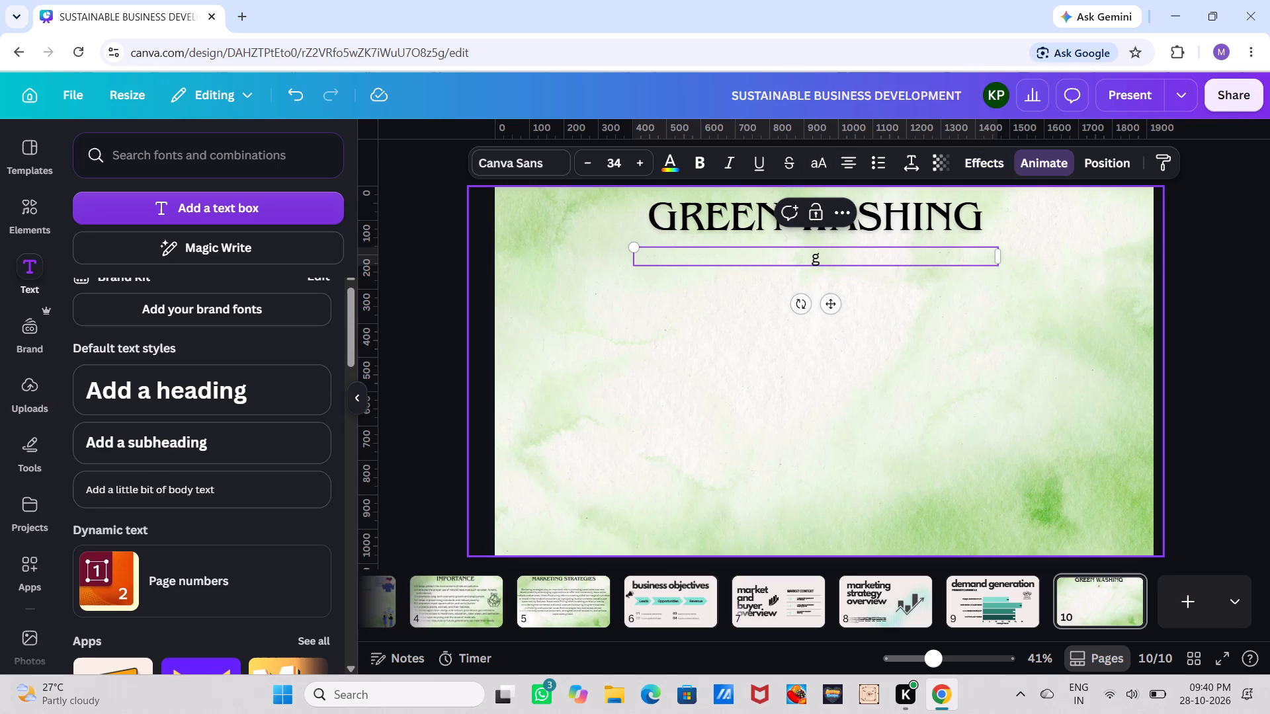
pyautogui.press('BackSpace')
pyautogui.write('Green Washing')
pyautogui.press('space')
pyautogui.press('t')
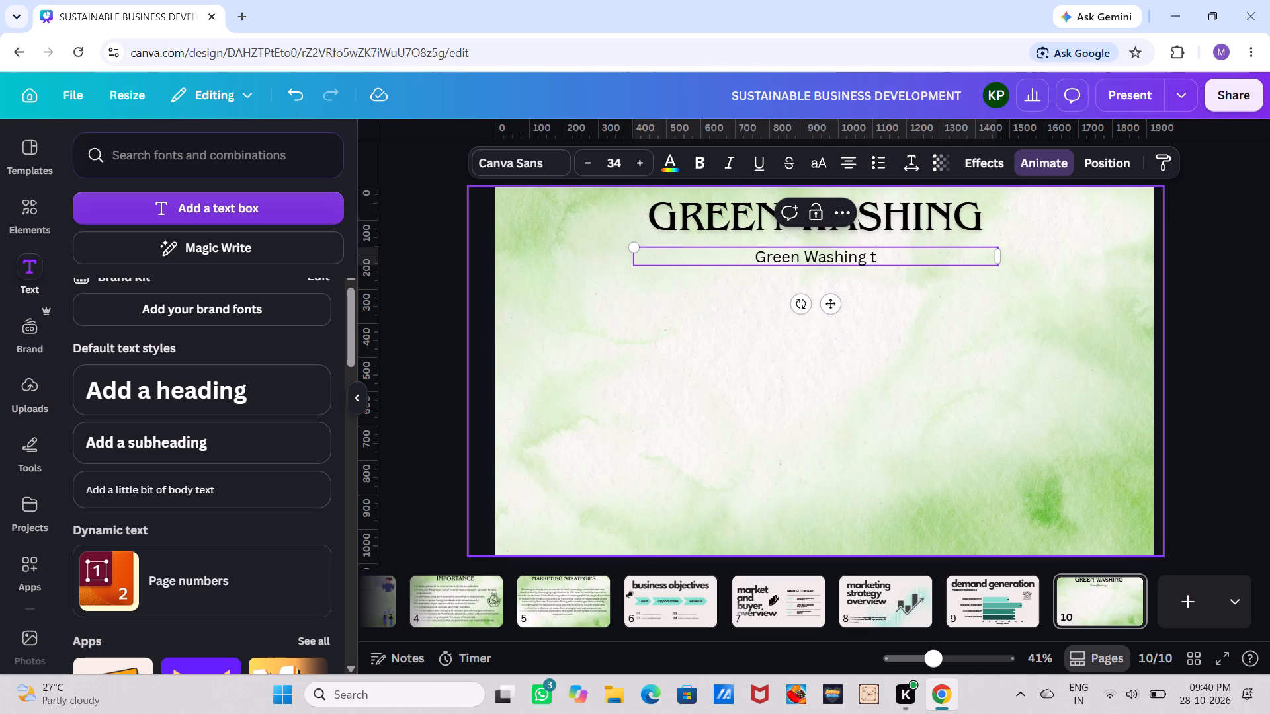
pyautogui.press('BackSpace')
pyautogui.write('refers')
pyautogui.press('space')
pyautogui.write('tp')
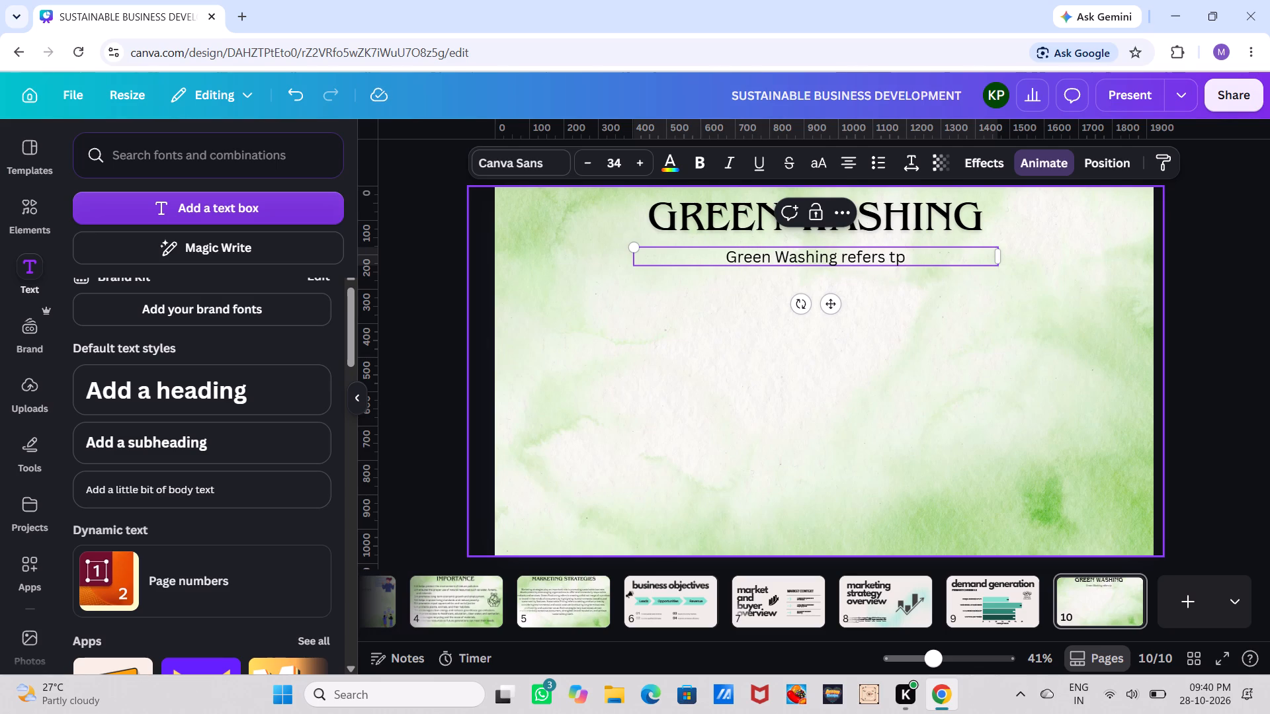
pyautogui.press('BackSpace')
pyautogui.write('o the practice')
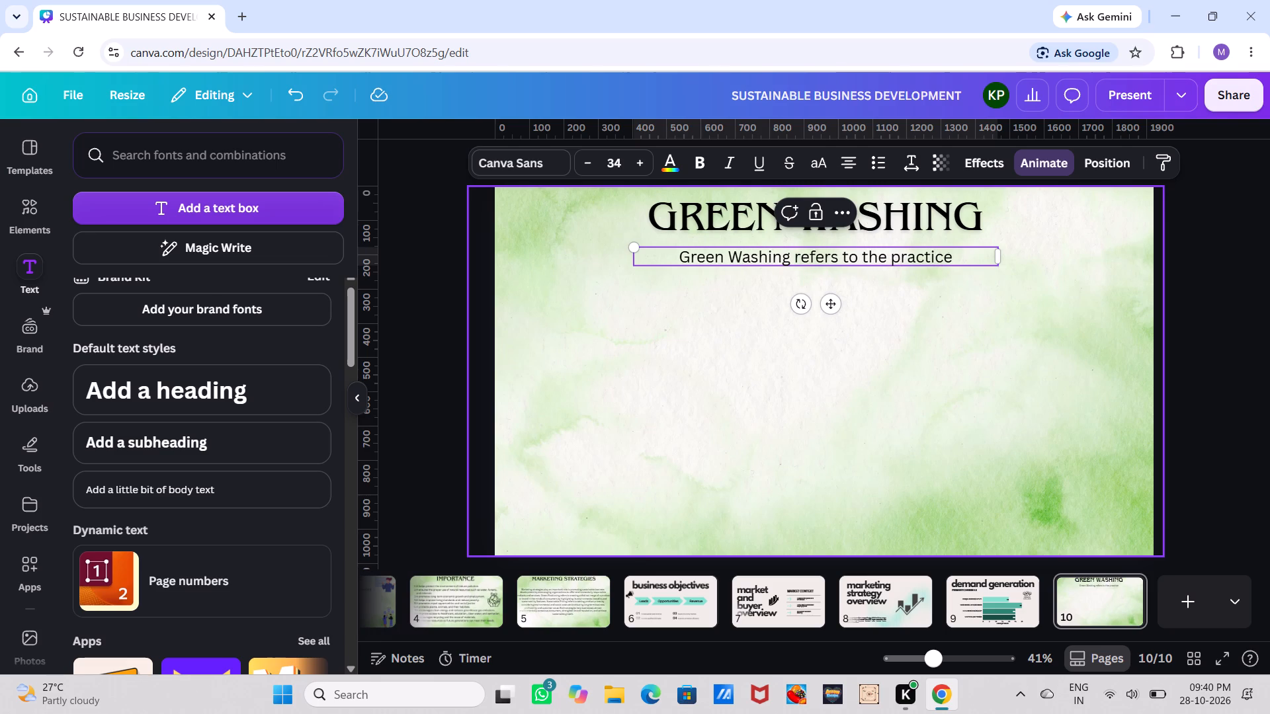
pyautogui.press('space')
pyautogui.write('of misleading')
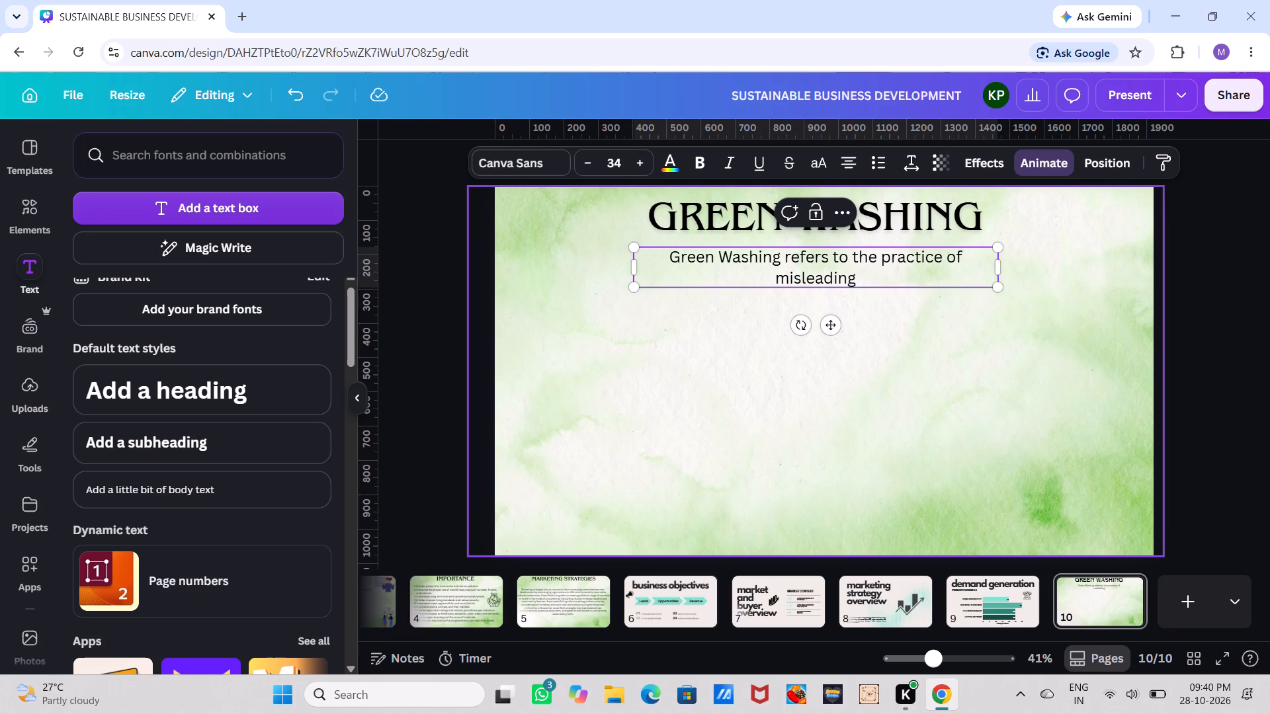
# Continue the body text with "consumers by making false or exaggerated environmental claims".
pyautogui.press('space')
pyautogui.write('consumers')
pyautogui.press('space')
pyautogui.write('by making false')
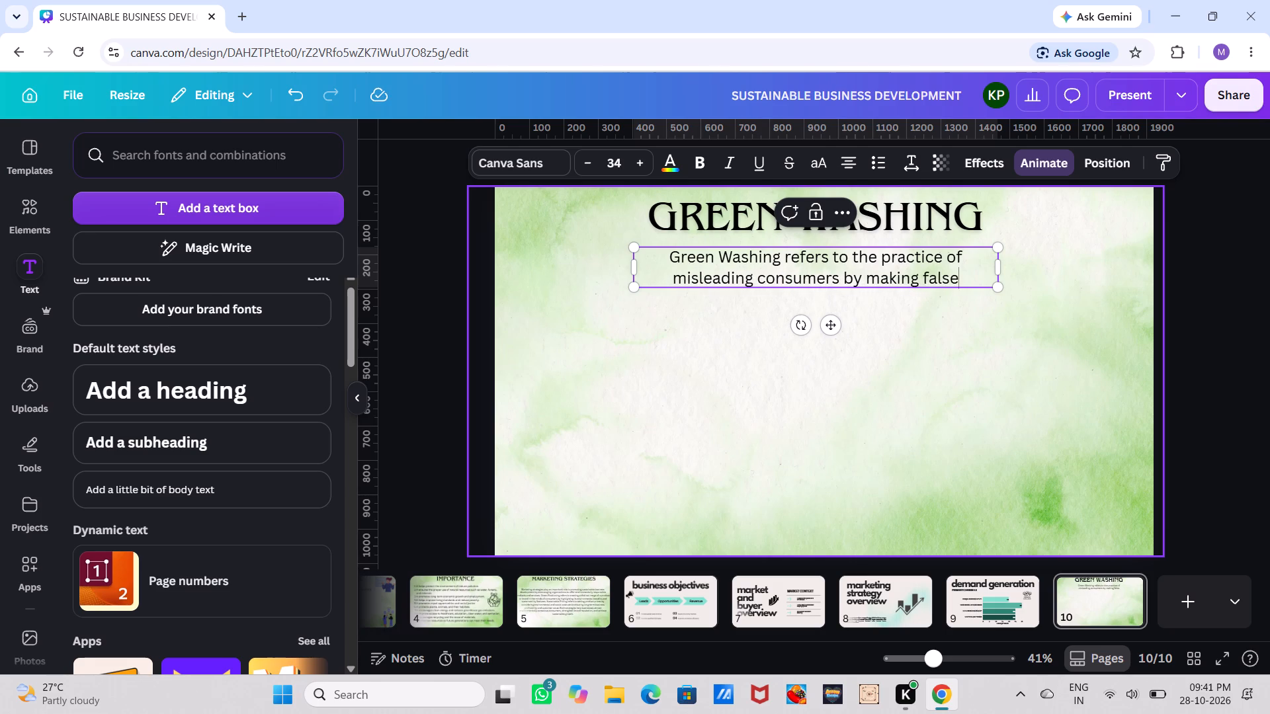
pyautogui.press('space')
pyautogui.write('or e')
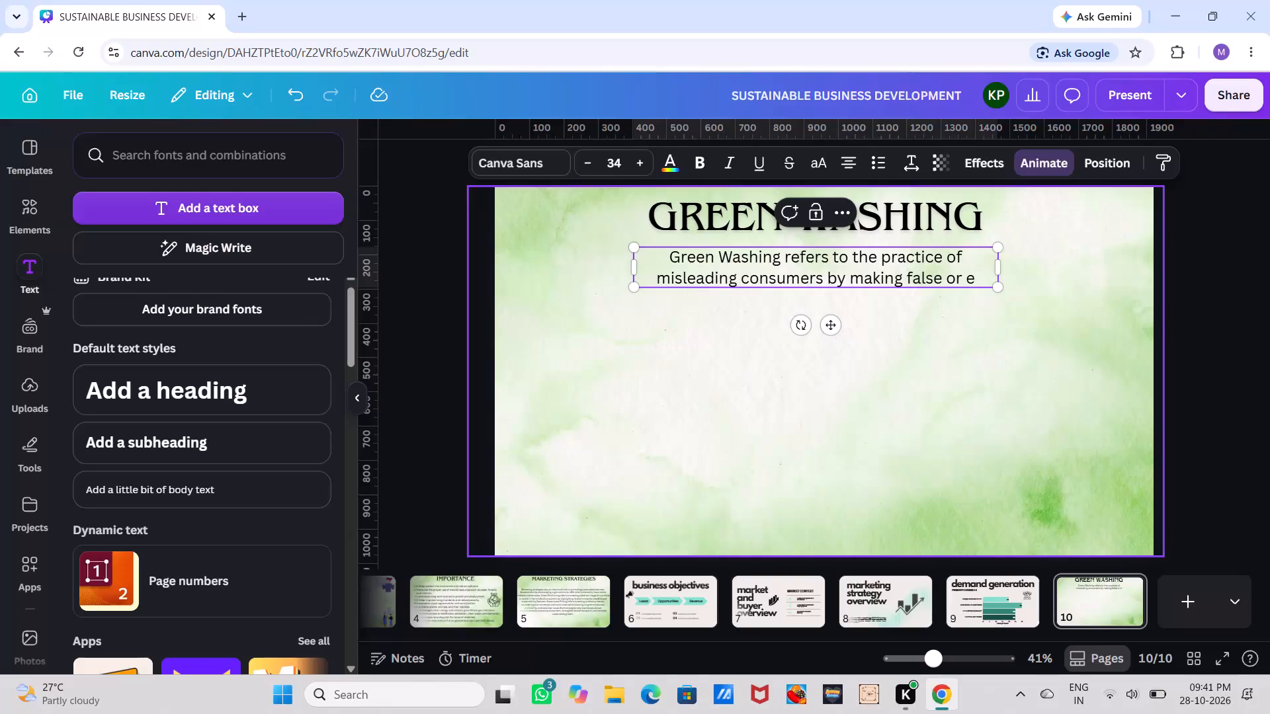
pyautogui.write('xagger')
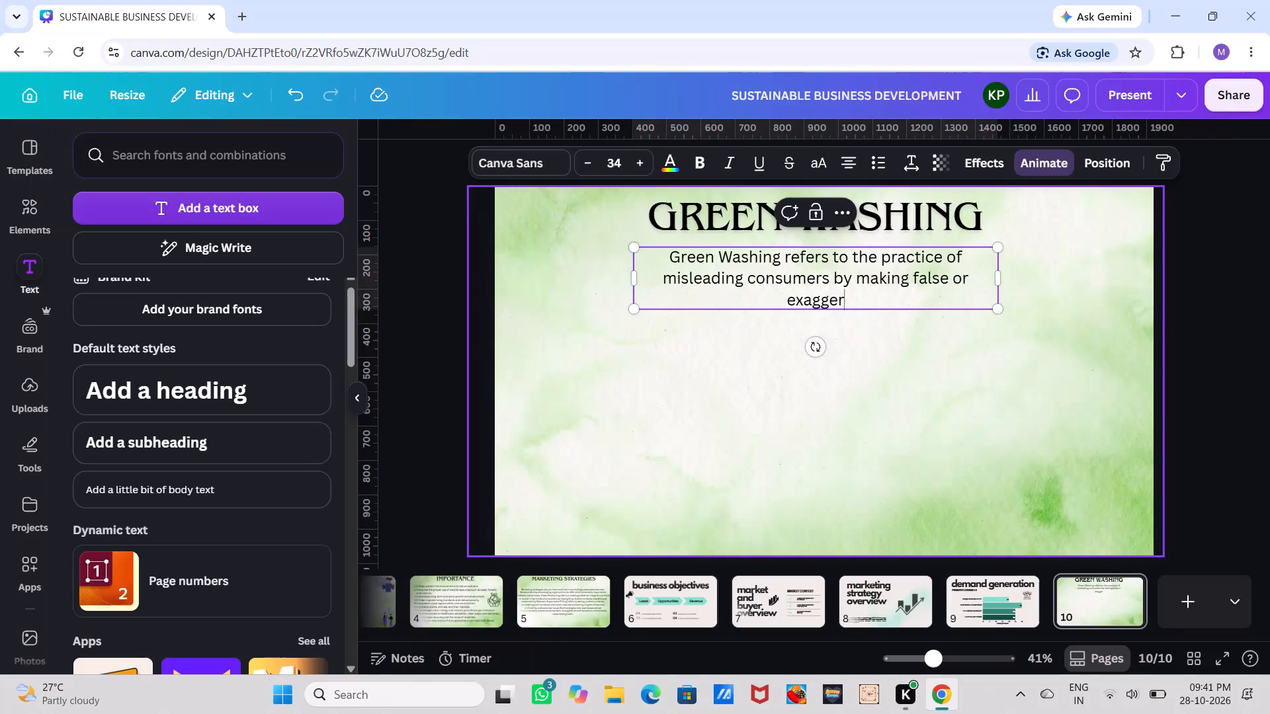
pyautogui.write('ated')
pyautogui.press('space')
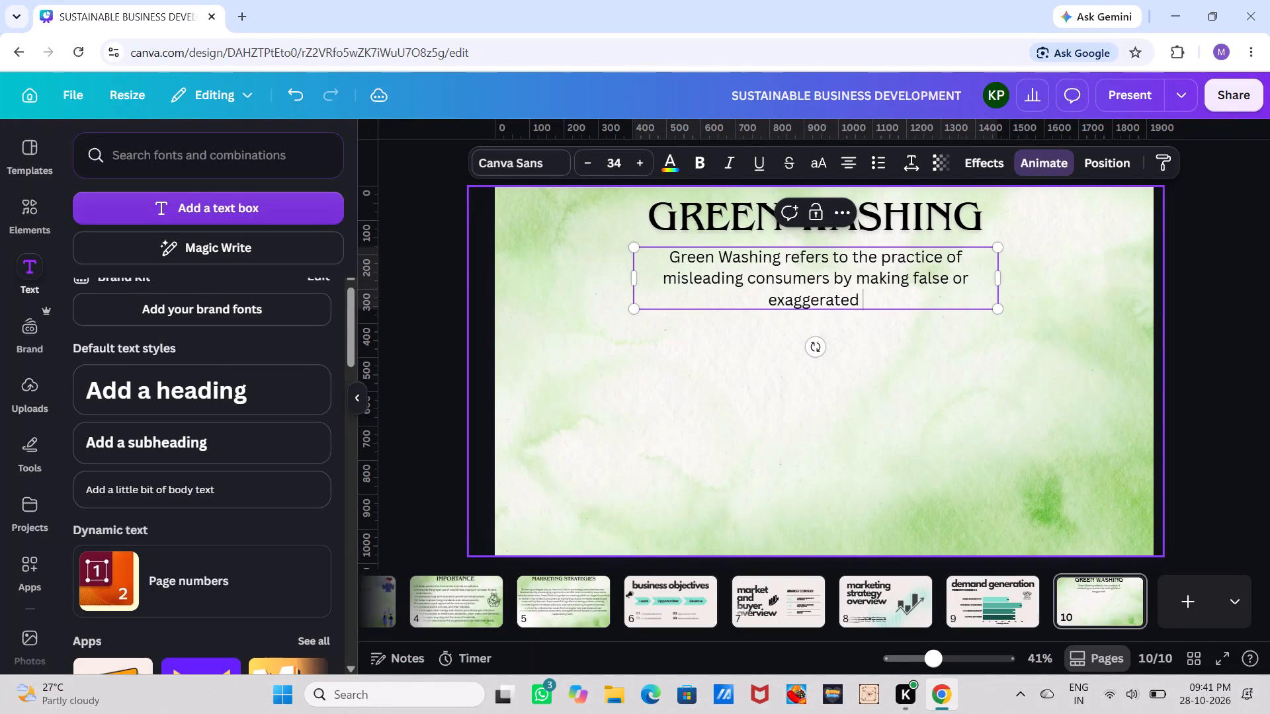
pyautogui.write('environmental claims')
pyautogui.press('space')
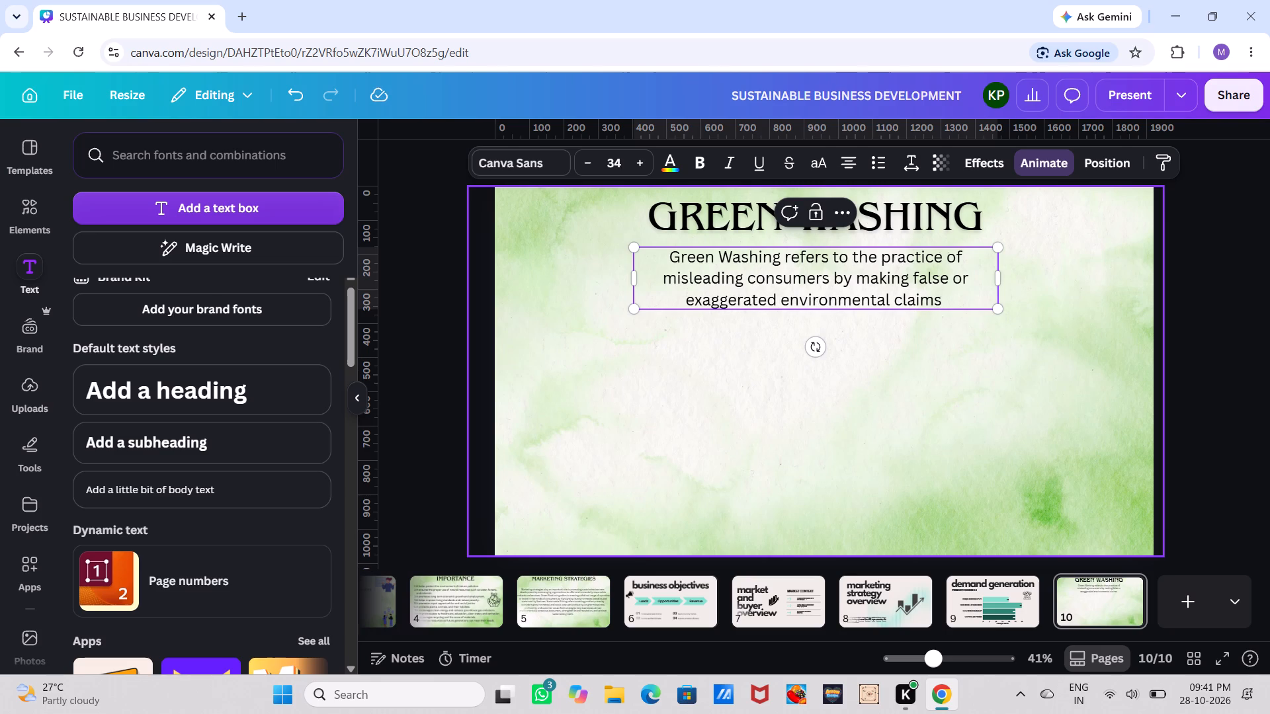
# Continue the definition in the body text with "about products, services, or business practices".
pyautogui.write('about product')
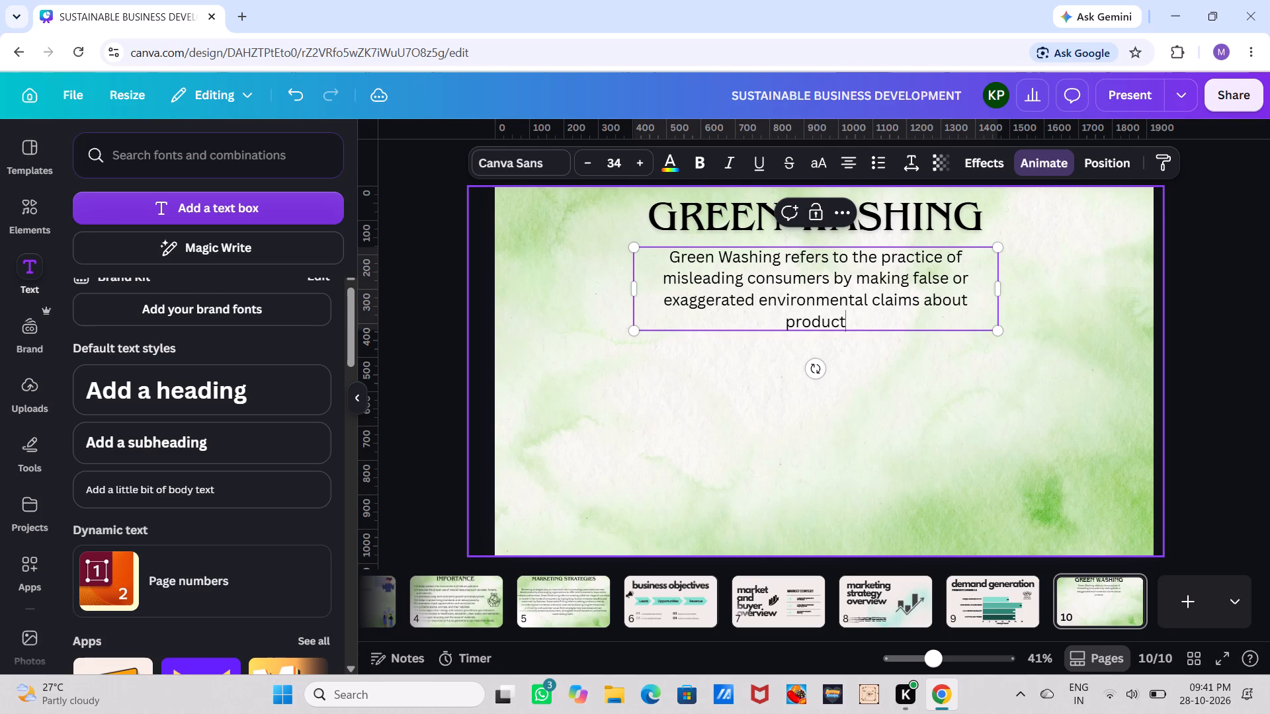
pyautogui.press('s')
pyautogui.write(', ser')
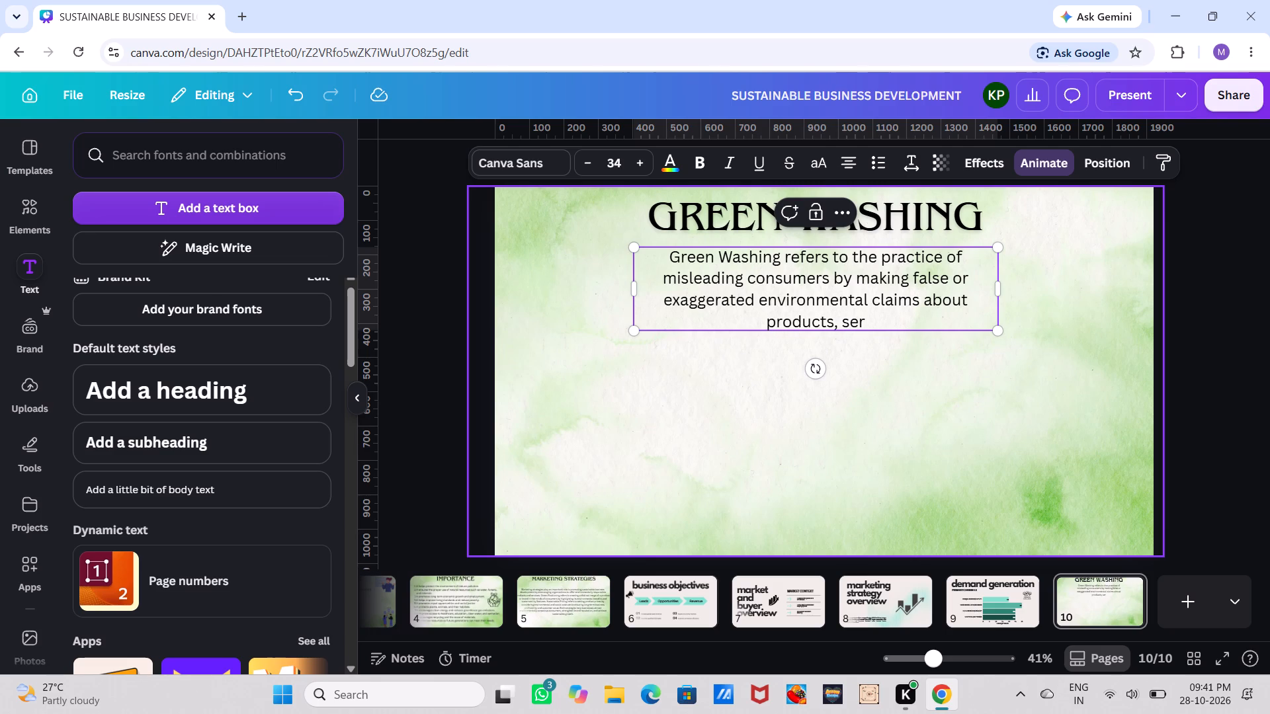
pyautogui.write('vices')
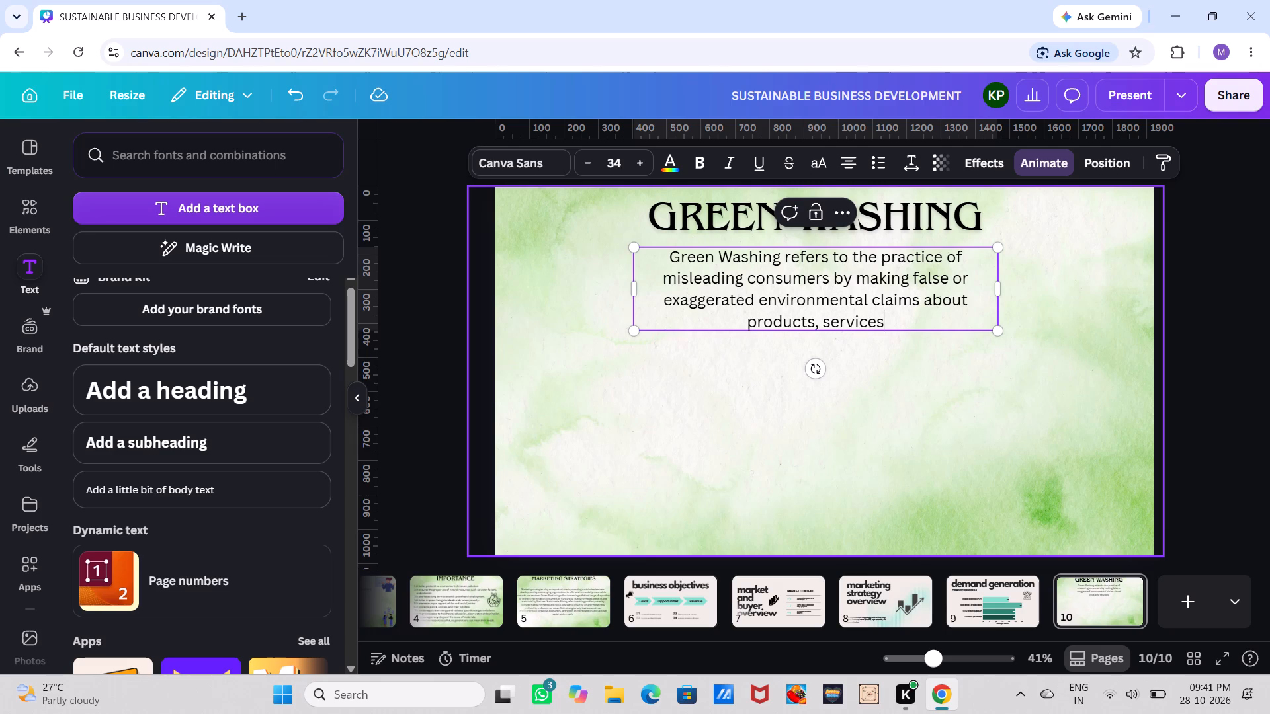
pyautogui.write(', or')
pyautogui.press('space')
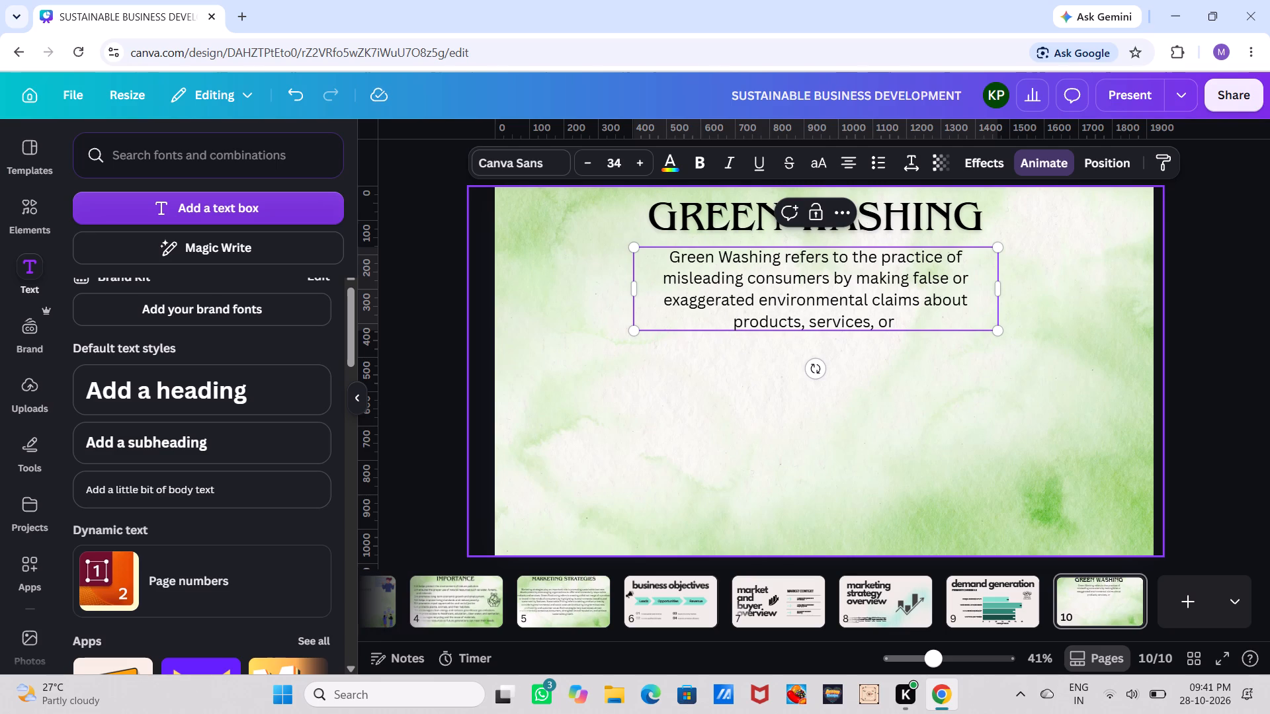
pyautogui.write('business prac')
pyautogui.write('tices')
# End the definition with a full stop and start a second sentence reading "Regulatory issues arise beacause organizations must".
pyautogui.write('. Re')
pyautogui.write('gulatory')
pyautogui.press('space')
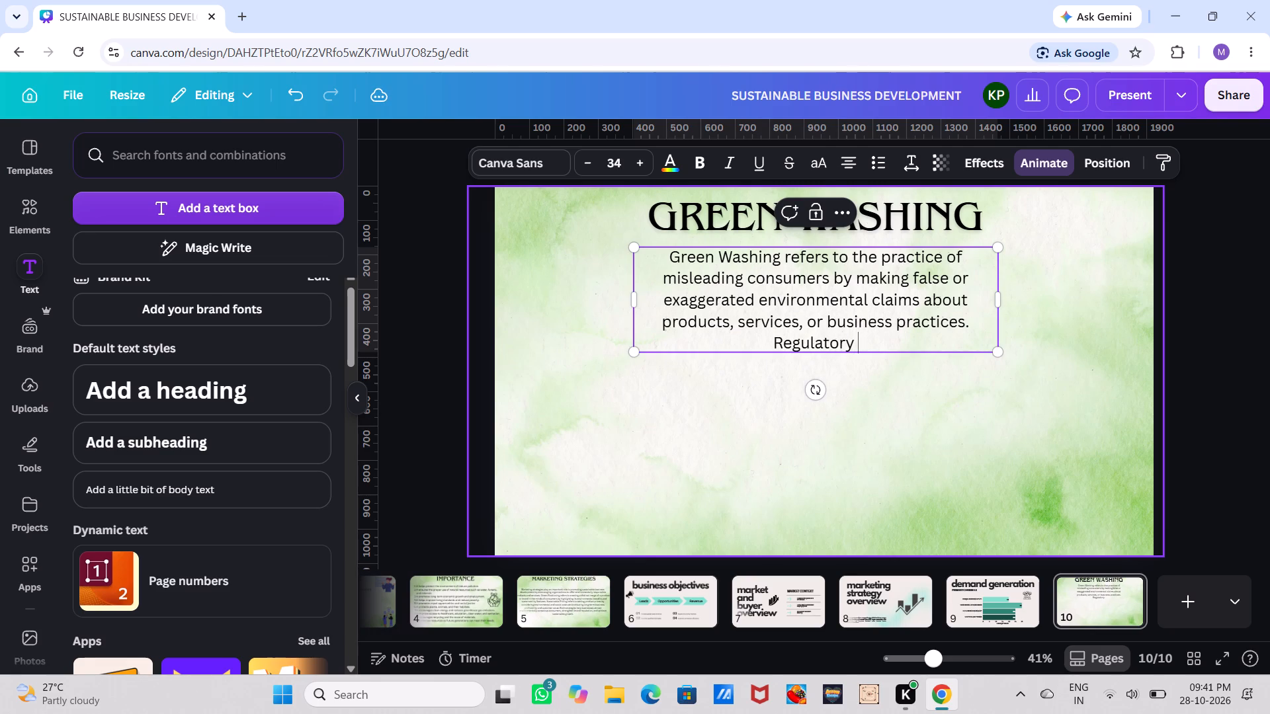
pyautogui.write('issues')
pyautogui.press('space')
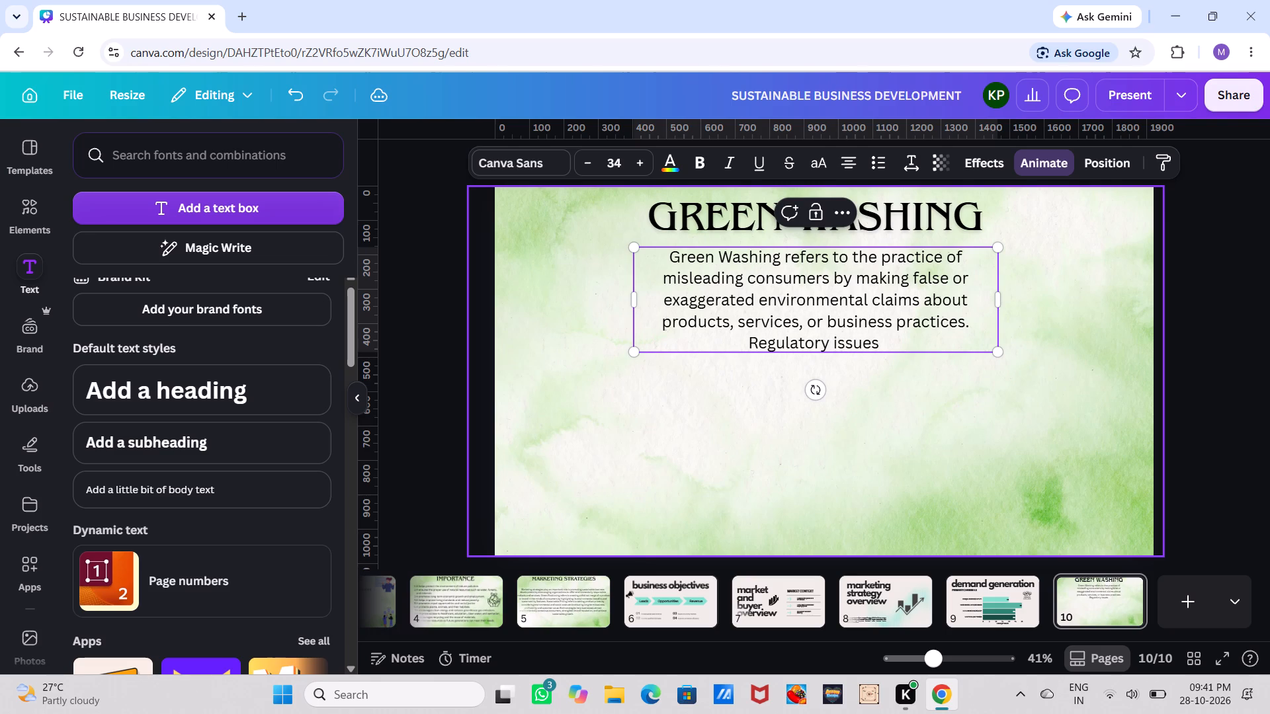
pyautogui.write('arise')
pyautogui.press('space')
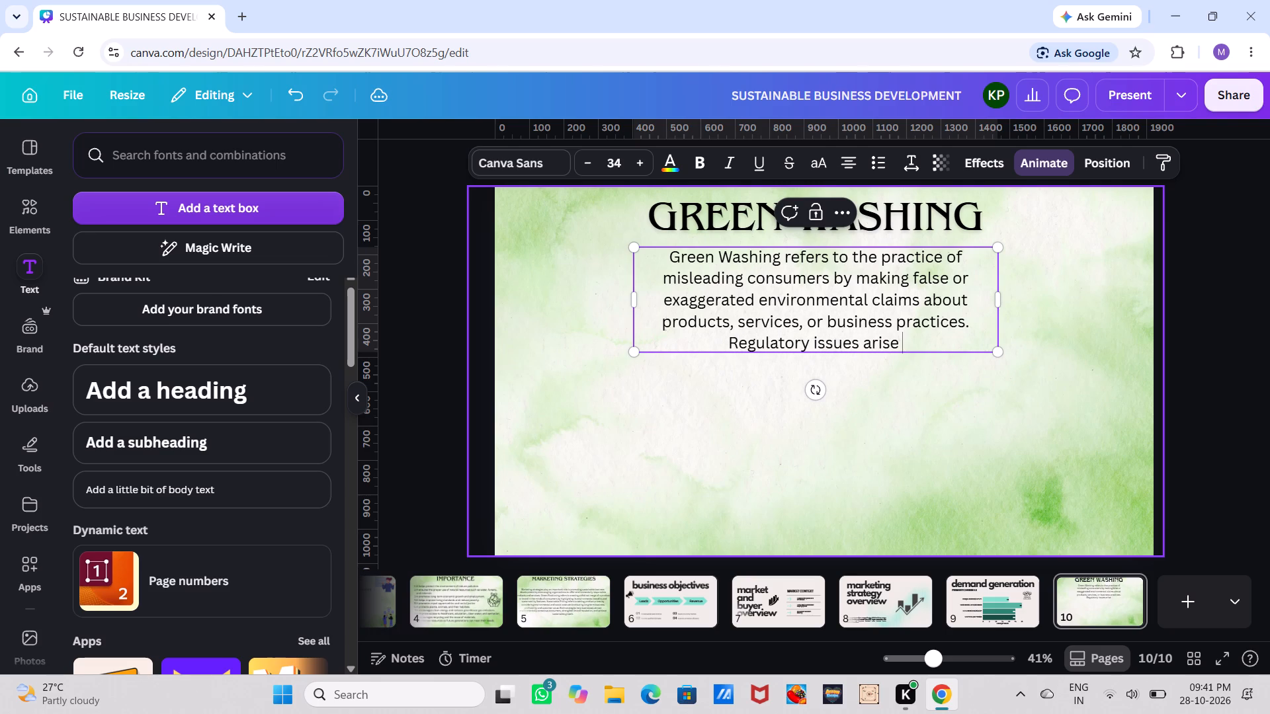
pyautogui.write('beacause')
pyautogui.press('space')
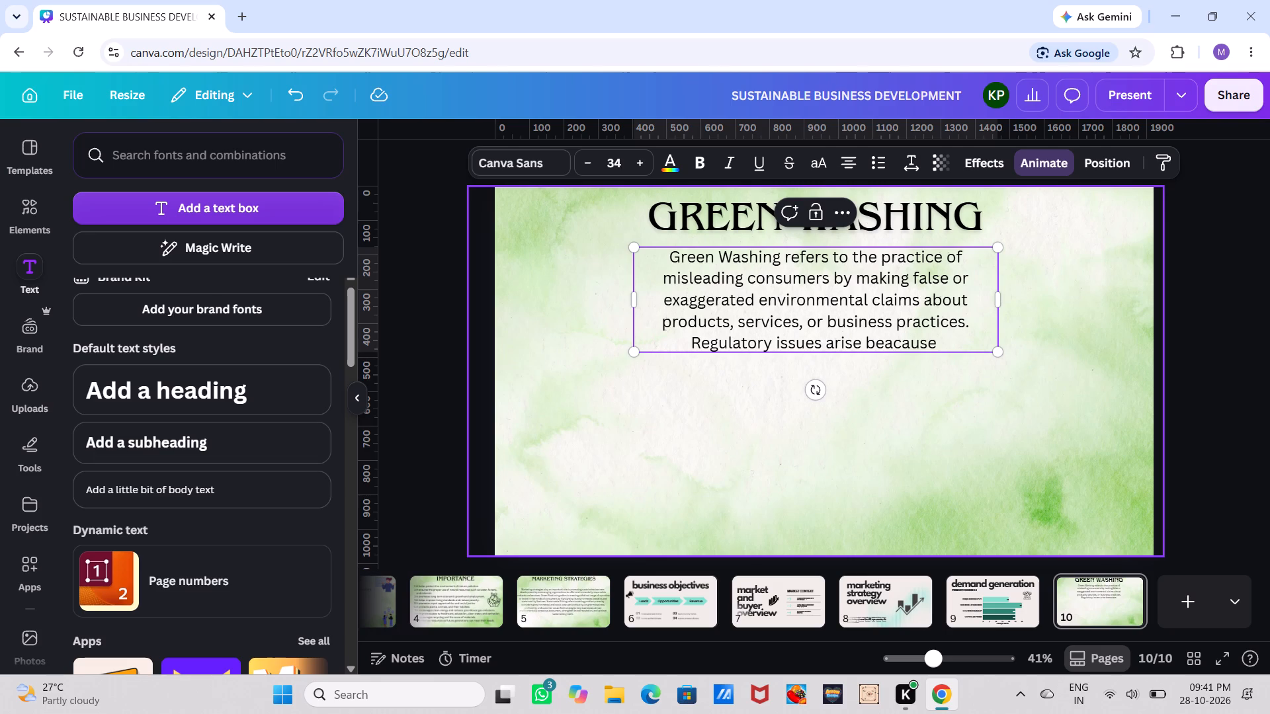
pyautogui.write('organization')
pyautogui.write('s must')
pyautogui.press('space')
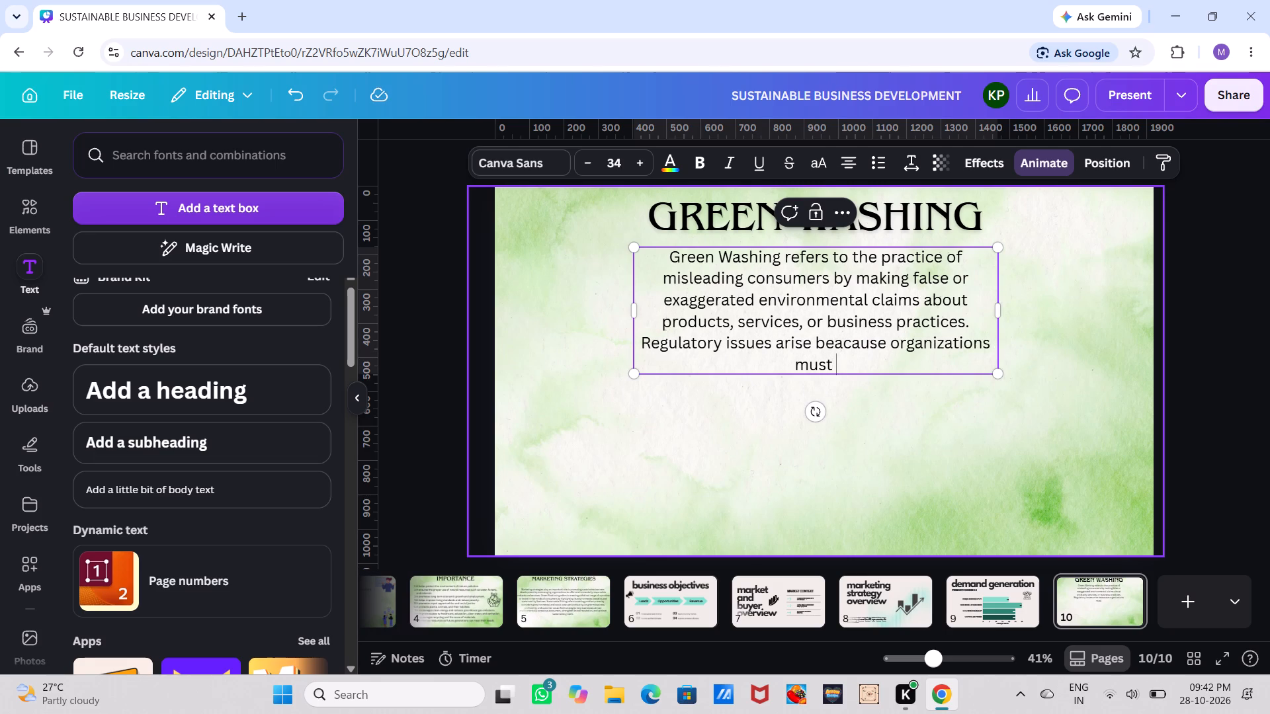
# Continue the second sentence of the body text with "comply with various environmental laws, sustainability standards,".
pyautogui.write('comply')
pyautogui.press('space')
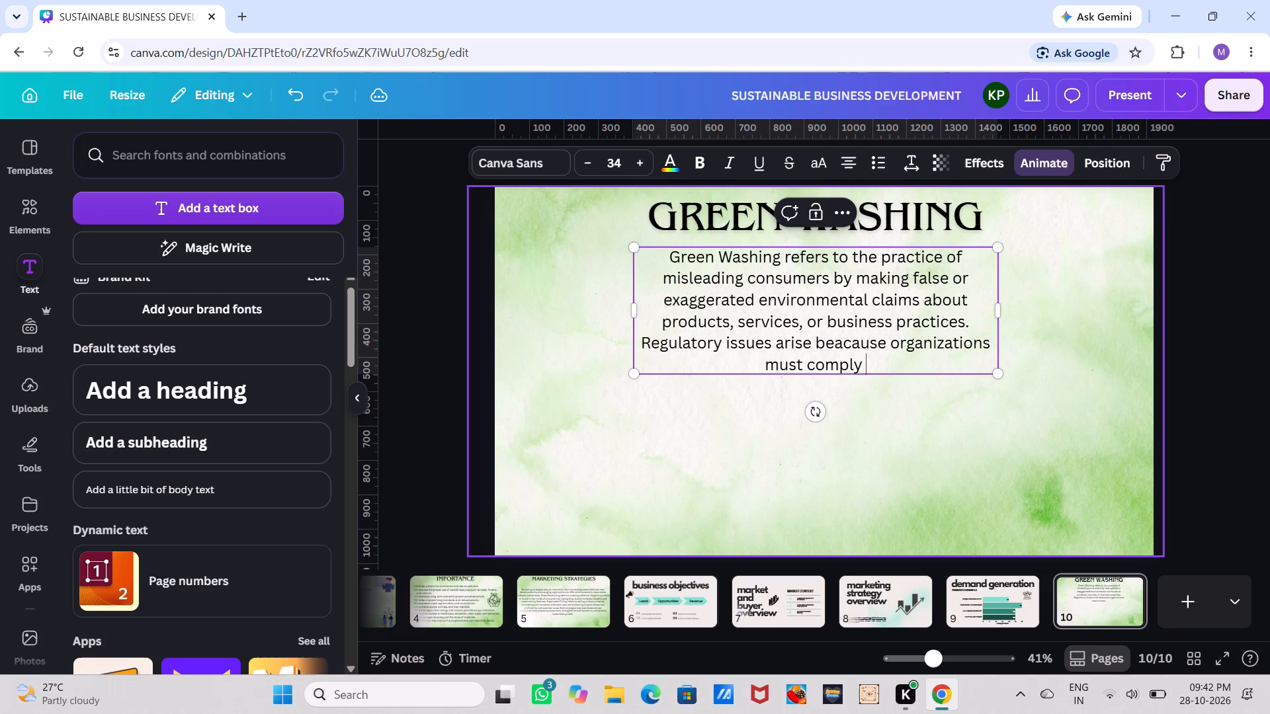
pyautogui.write('with')
pyautogui.press('space')
pyautogui.write('various')
pyautogui.press('space')
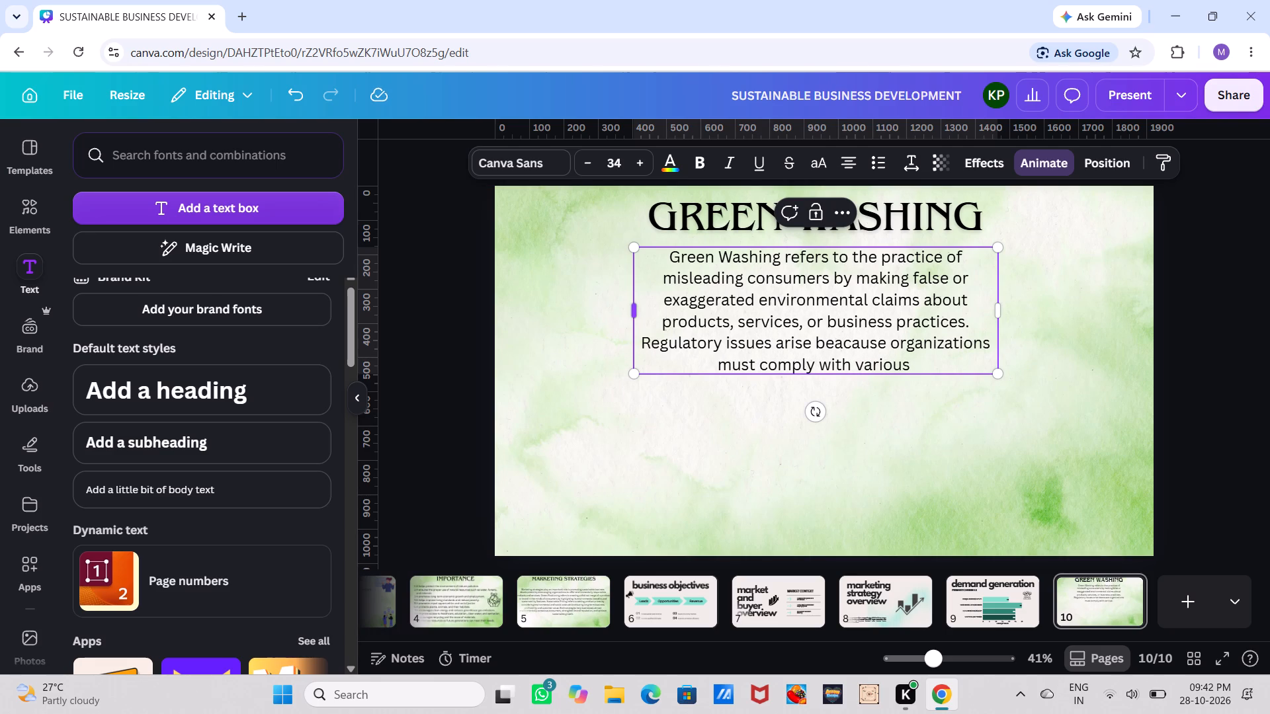
pyautogui.write('en')
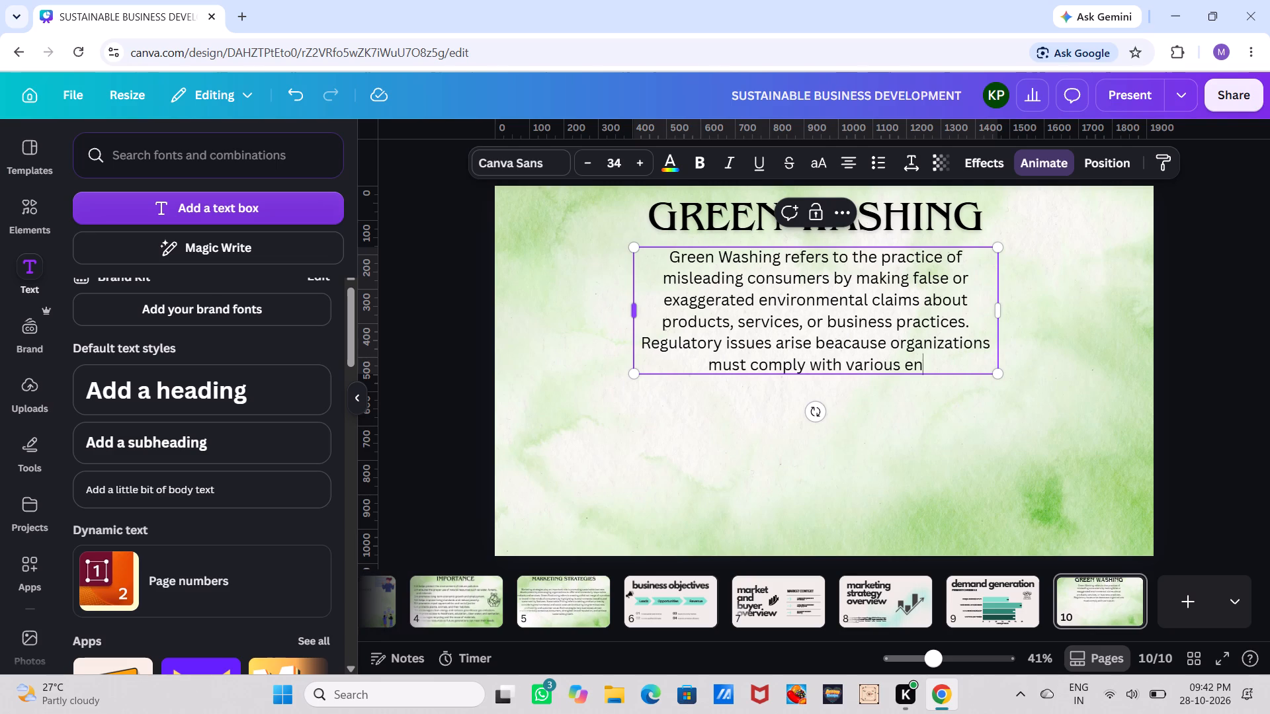
pyautogui.write('vironmental laws,')
pyautogui.press('space')
pyautogui.write('sustainability')
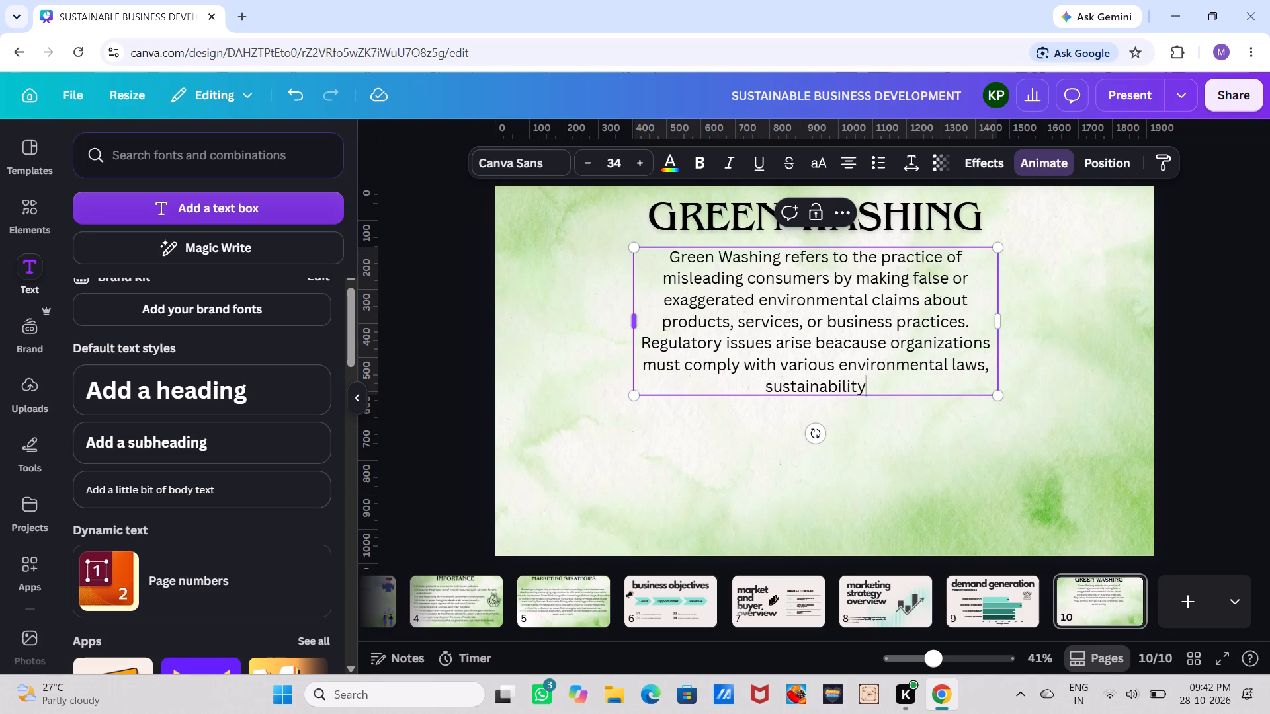
pyautogui.press('space')
pyautogui.write('standards')
pyautogui.write(',')
pyautogui.press('space')
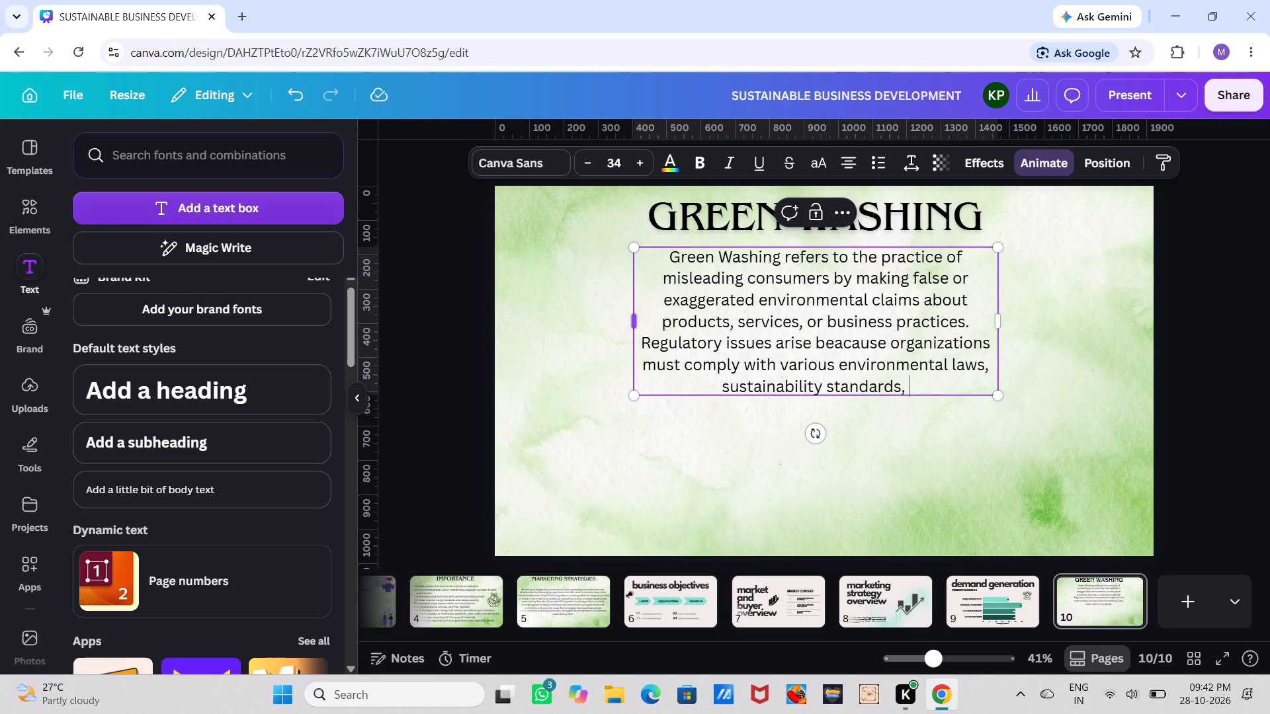
# Continue the body text sentence with "and reporting requirements".
pyautogui.write('anf')
pyautogui.press('space')
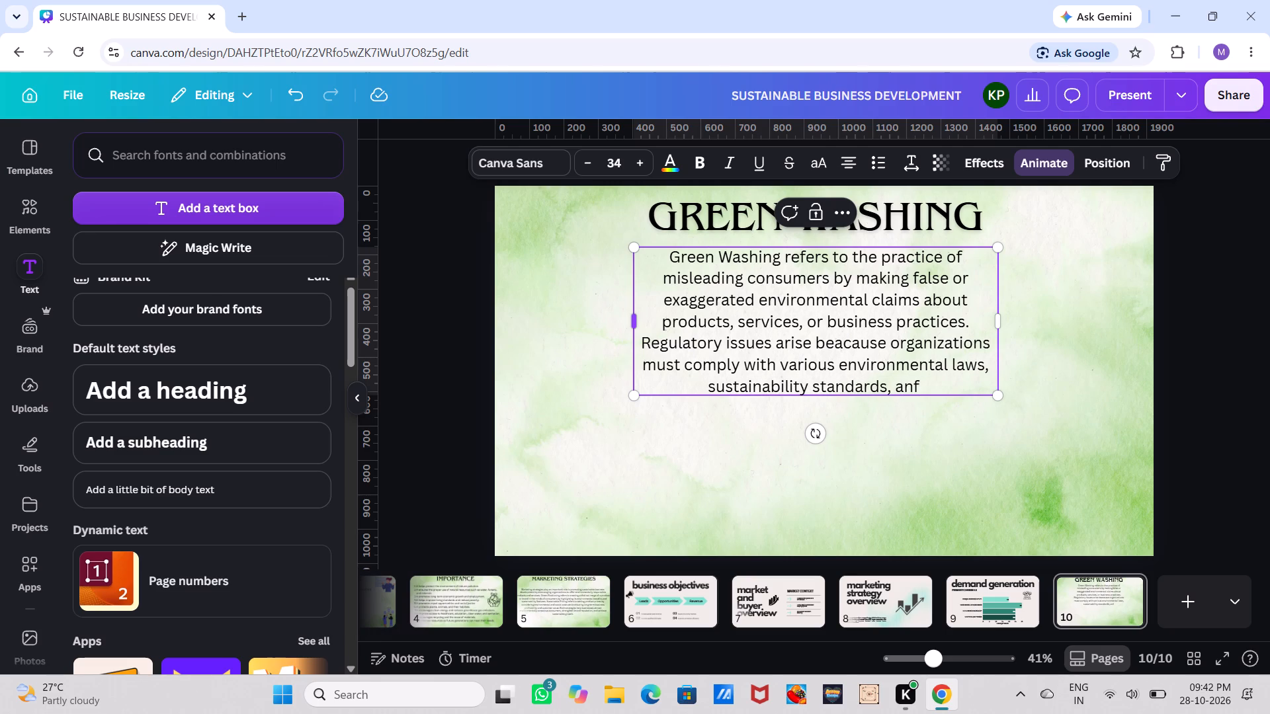
pyautogui.press('BackSpace')
pyautogui.press('BackSpace')
pyautogui.write('d')
pyautogui.press('space')
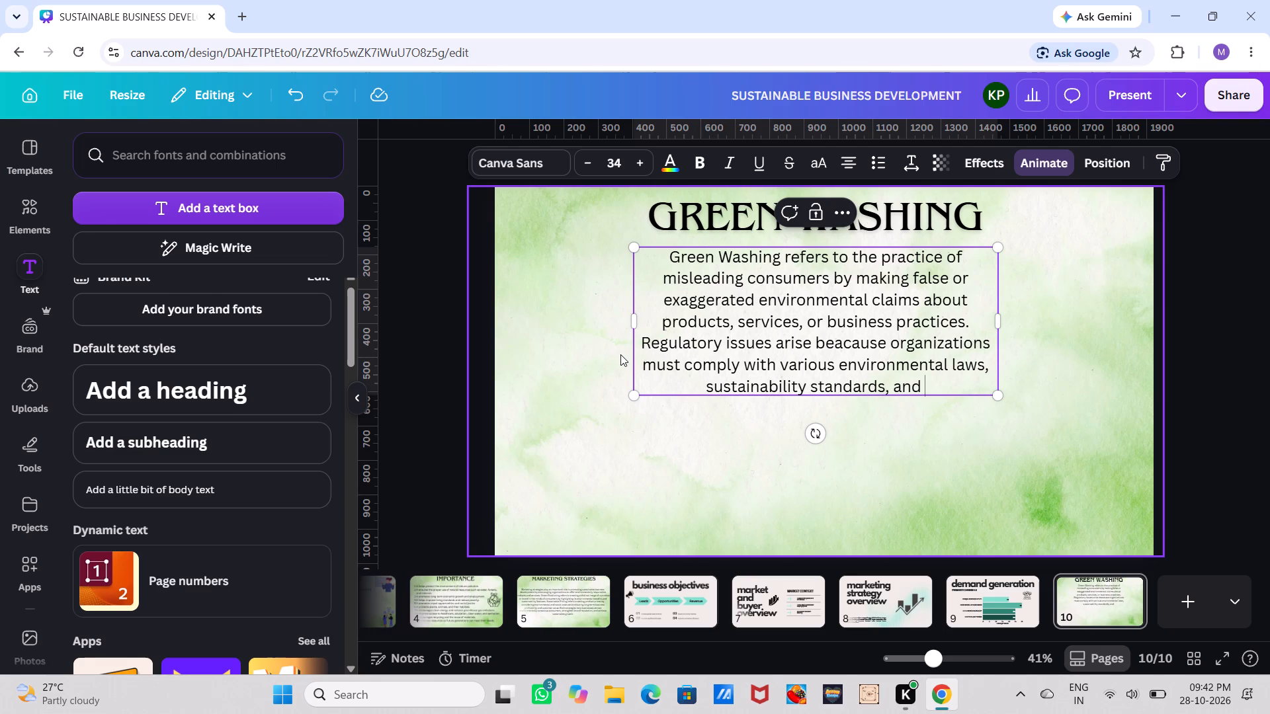
pyautogui.write('reporting')
pyautogui.press('space')
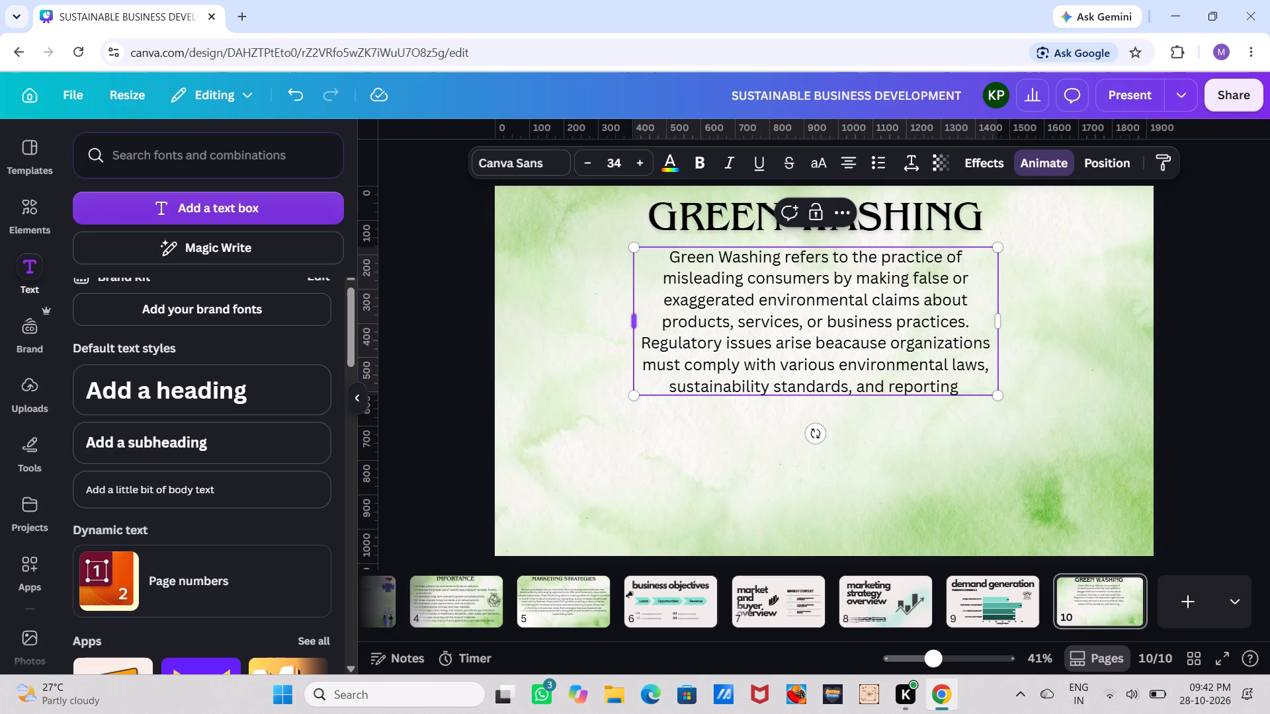
pyautogui.write('requirements')
pyautogui.press('space')
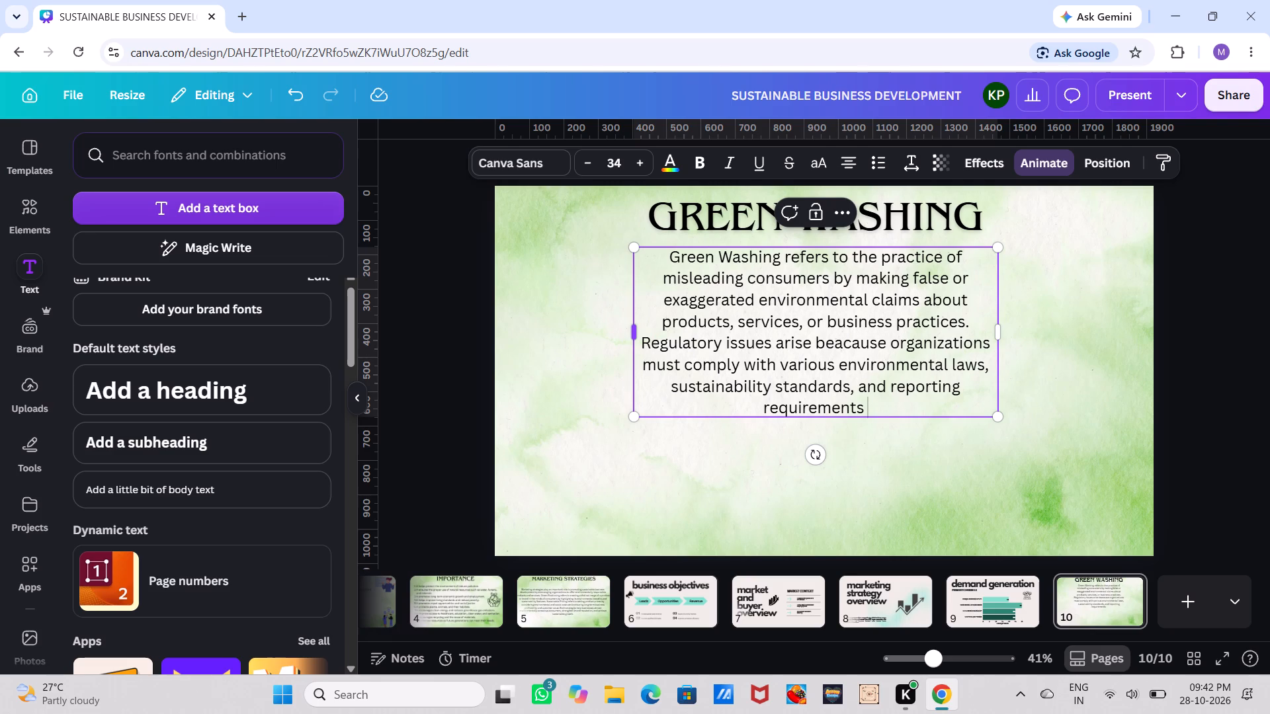
# Finish the second sentence of the body text with "introduced by governments and international agencies.".
pyautogui.write('introduced')
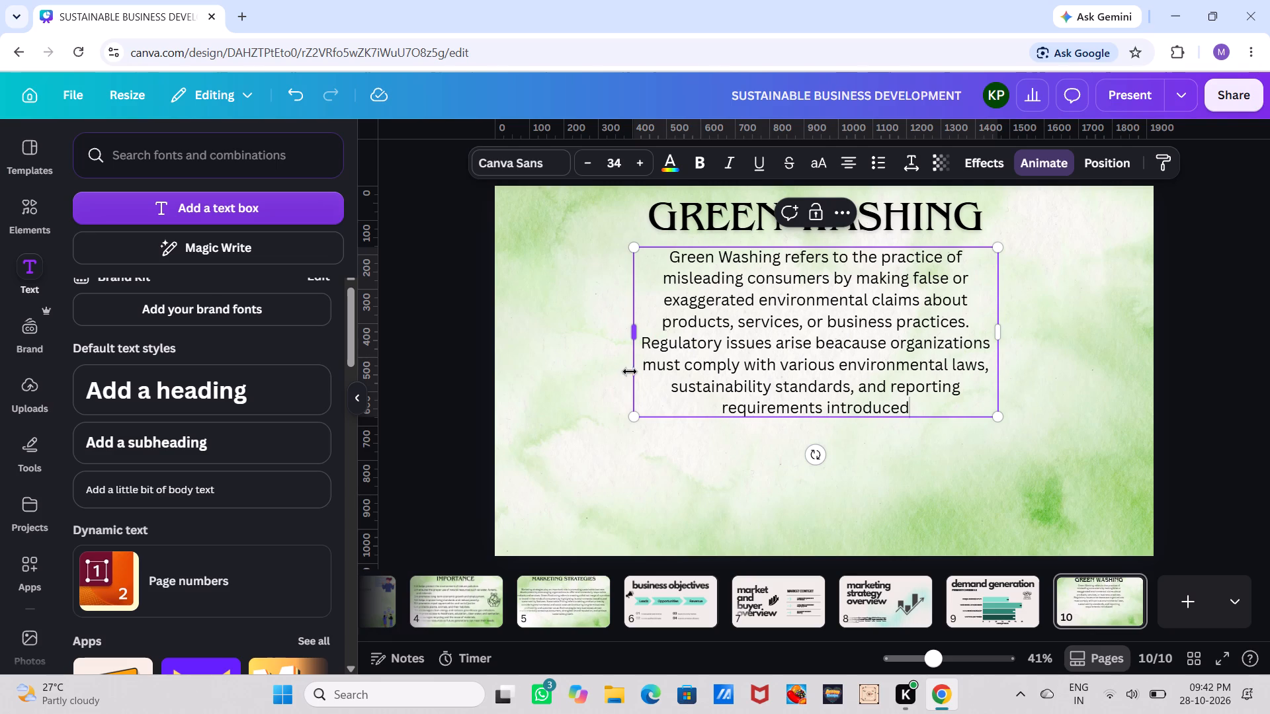
pyautogui.press('space')
pyautogui.write('by')
pyautogui.press('space')
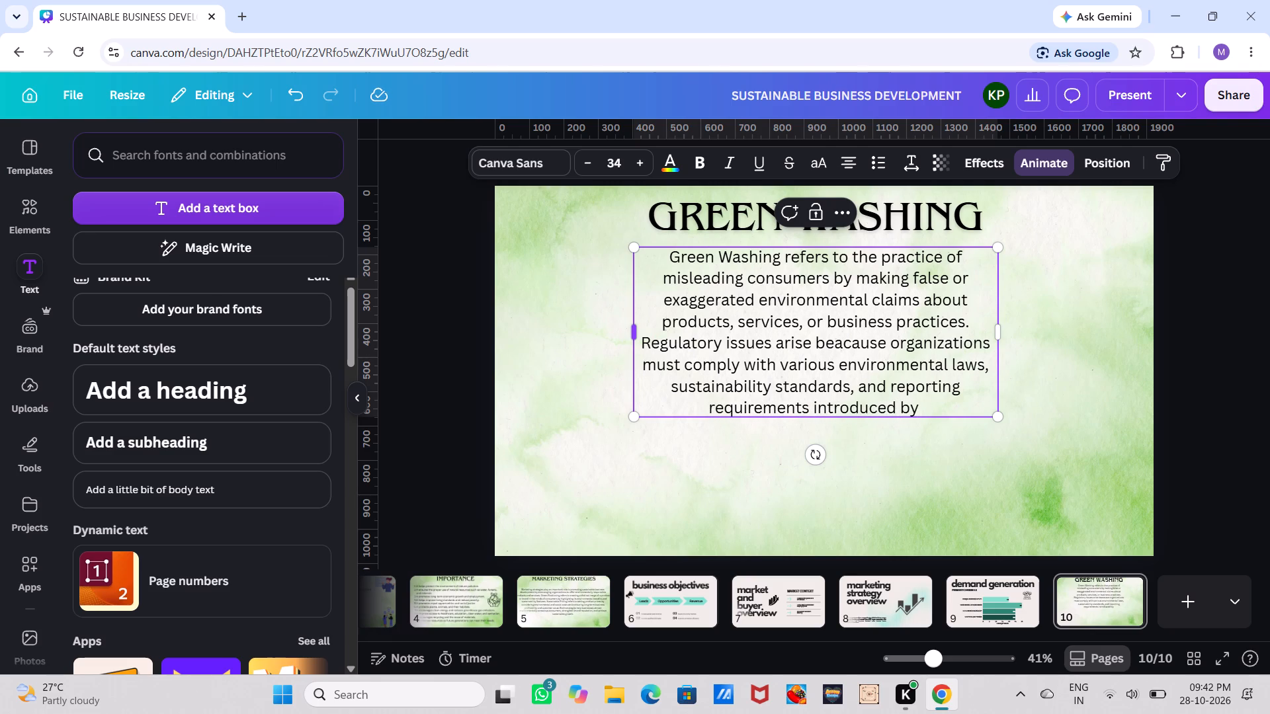
pyautogui.write('governments')
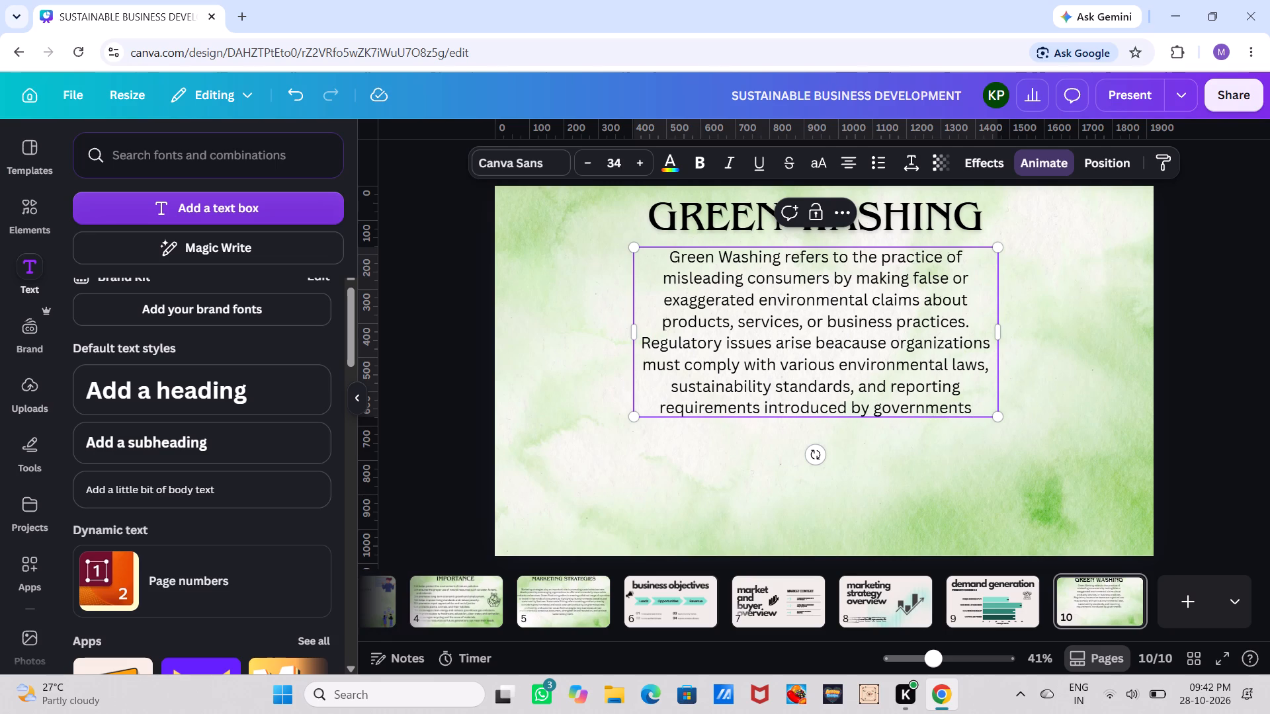
pyautogui.press('space')
pyautogui.write('and')
pyautogui.press('space')
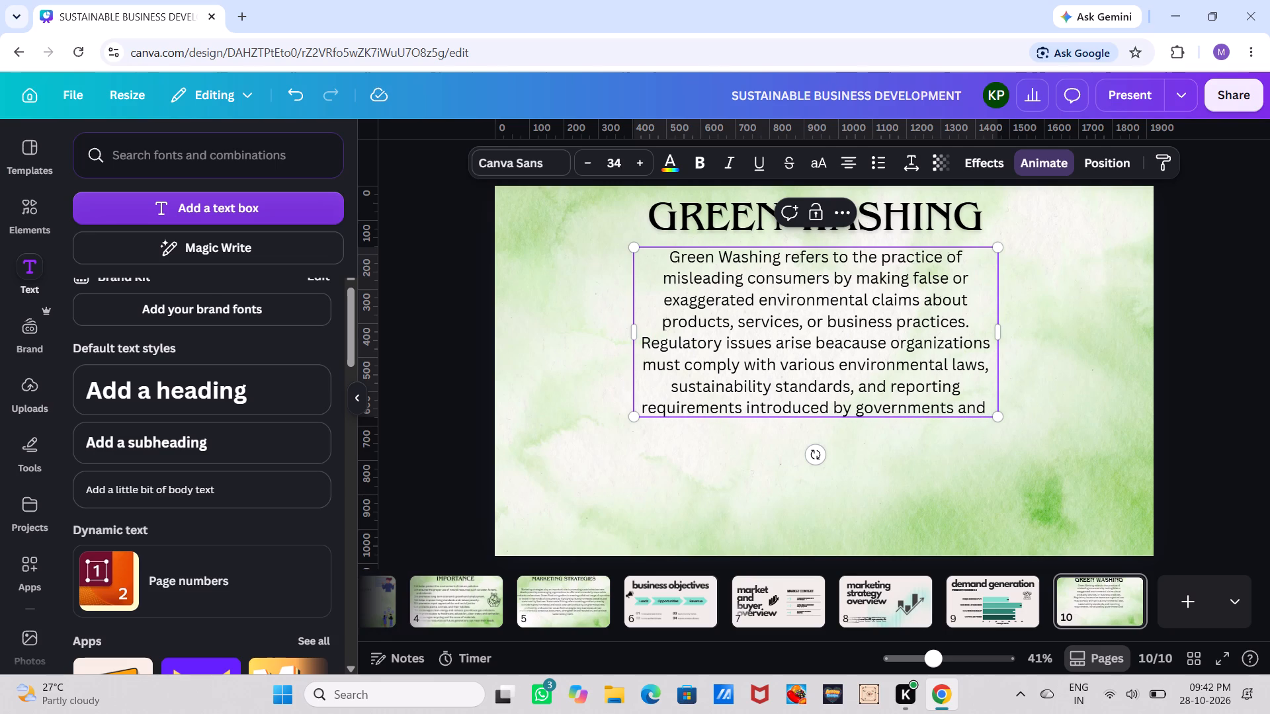
pyautogui.write('international')
pyautogui.press('space')
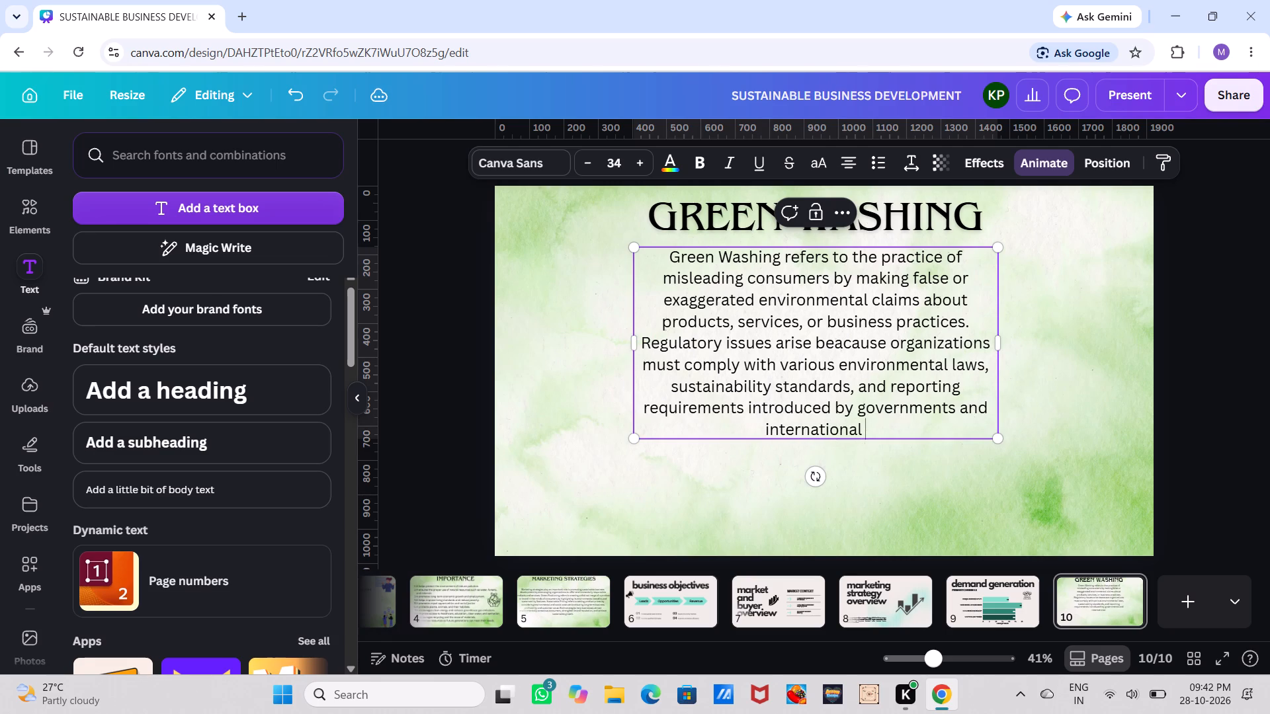
pyautogui.write('agencies. addr')
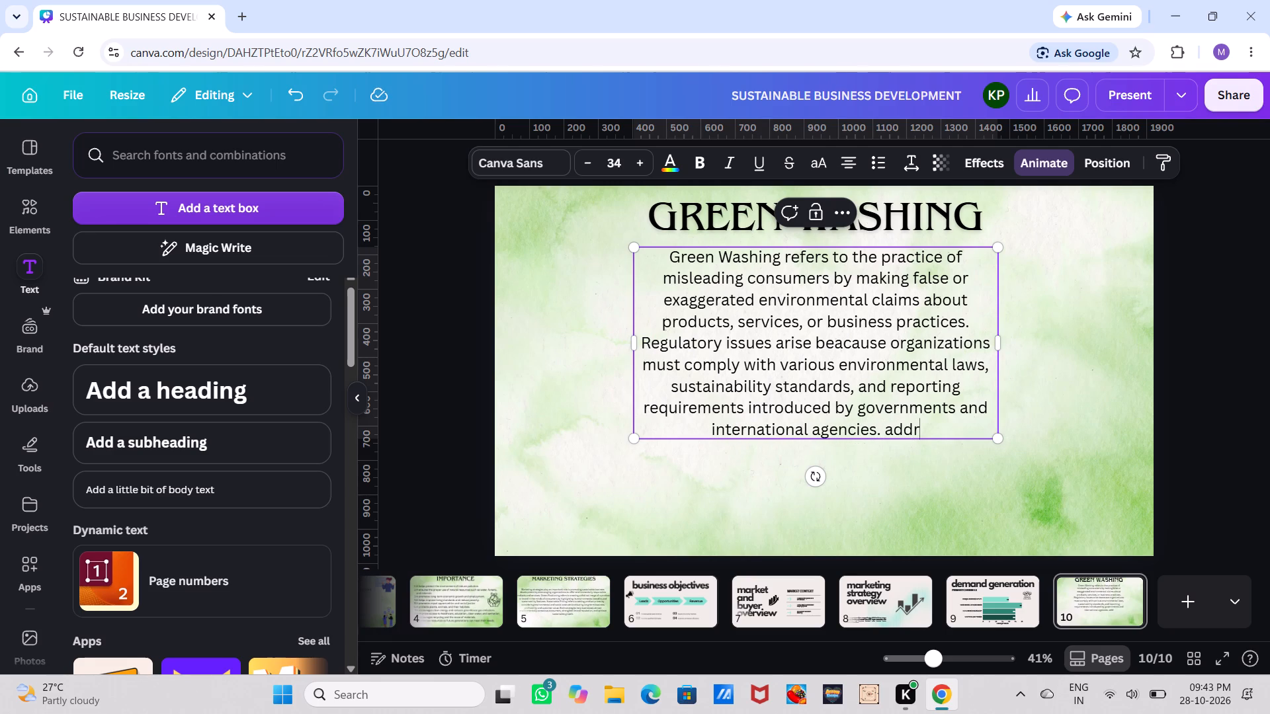
# Start a third sentence in the body text reading "Addressing these challenges", with a capital A.
pyautogui.press('BackSpace')
pyautogui.press('BackSpace')
pyautogui.press('BackSpace')
pyautogui.press('BackSpace')
pyautogui.write('Addr')
pyautogui.write('essing')
pyautogui.press('space')
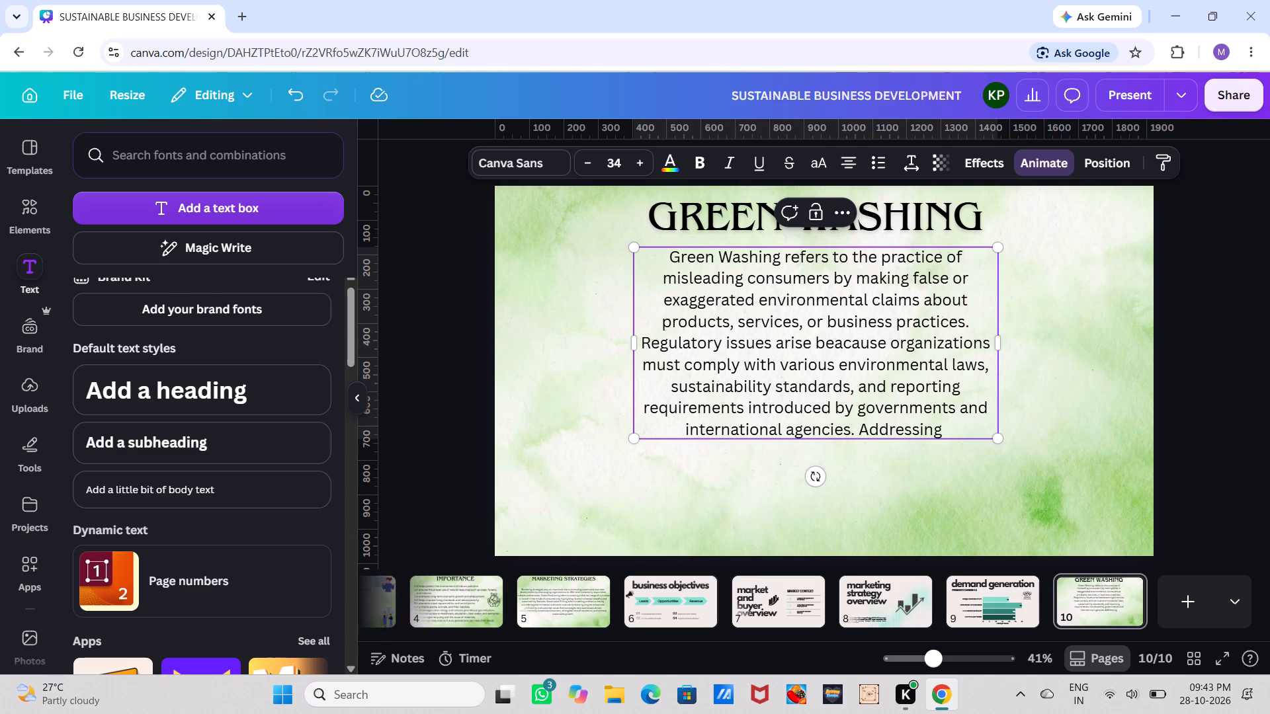
pyautogui.write('these')
pyautogui.press('space')
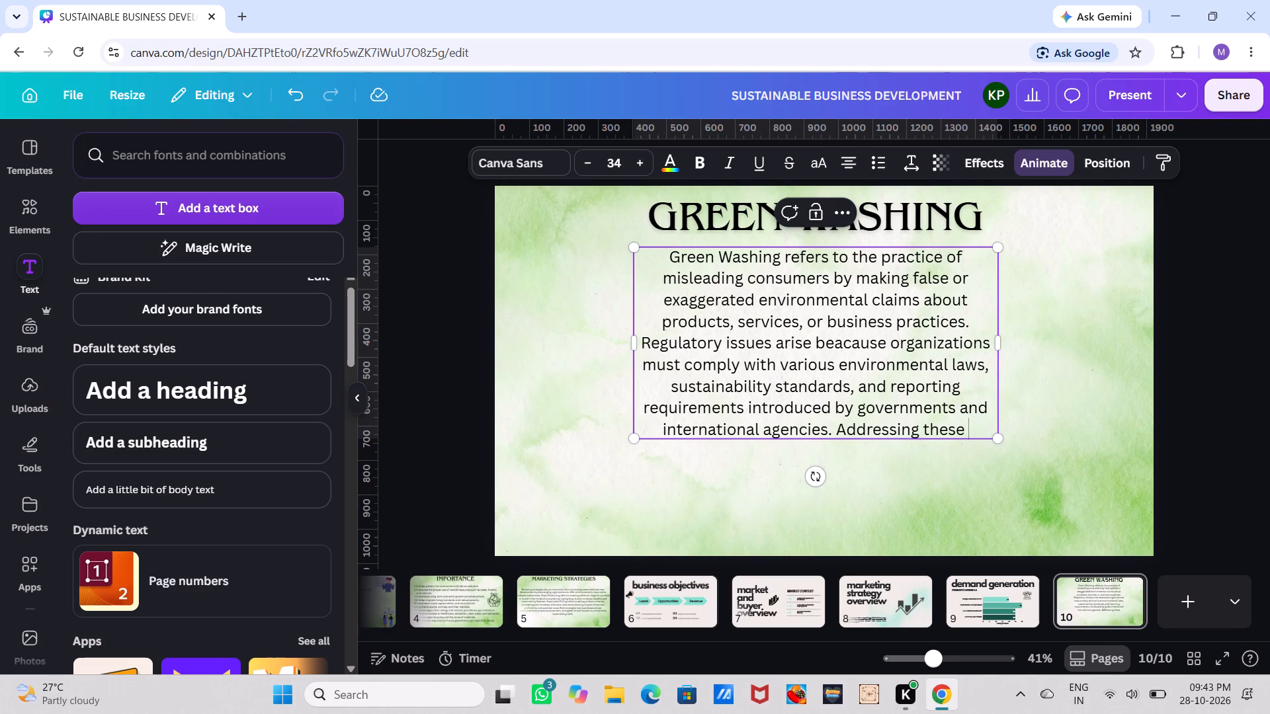
pyautogui.write('challenges')
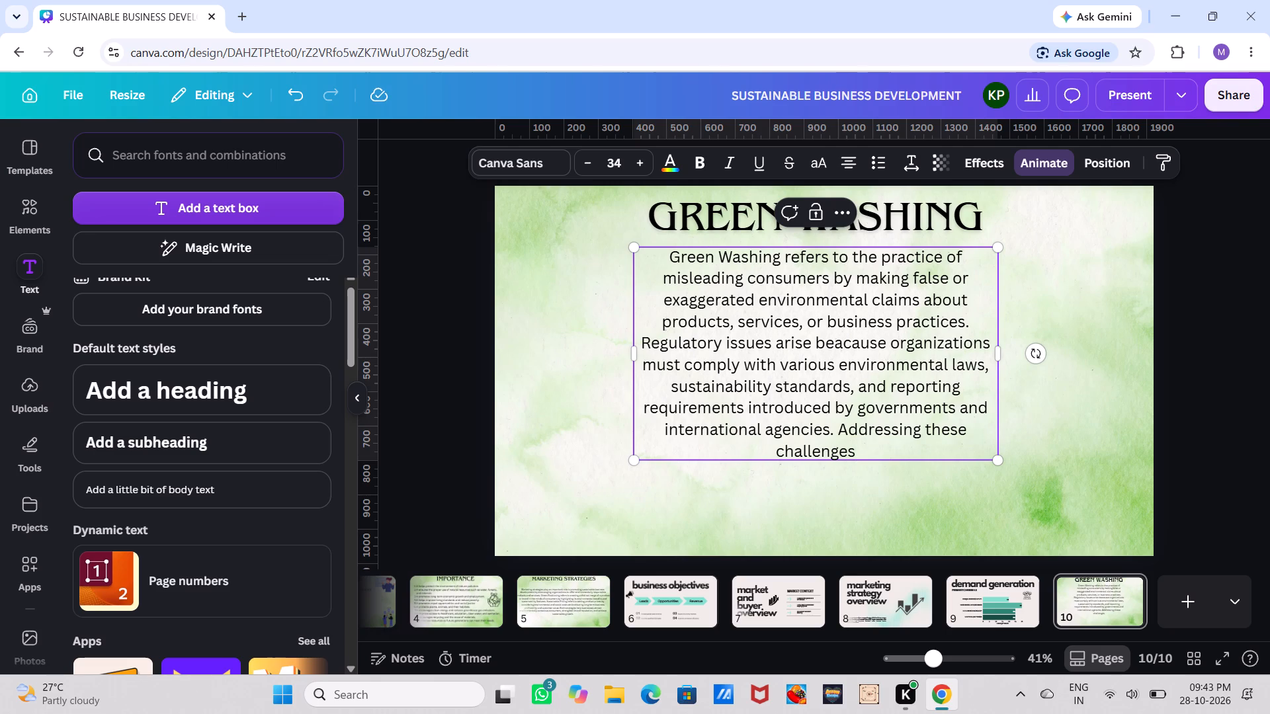
pyautogui.write(',=')
pyautogui.press('BackSpace')
pyautogui.press('BackSpace')
pyautogui.press('space')
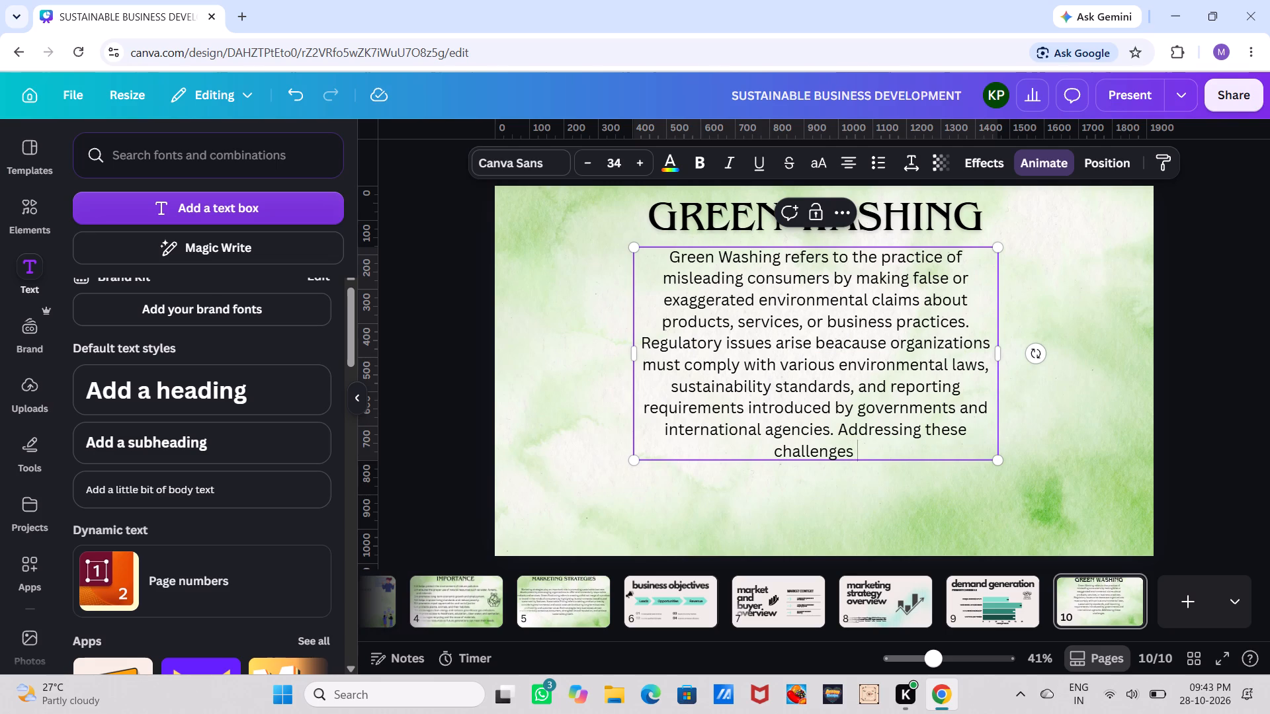
# Continue the third sentence with "is essential for maintaining stakeholder".
pyautogui.write('is')
pyautogui.press('space')
pyautogui.write('essential')
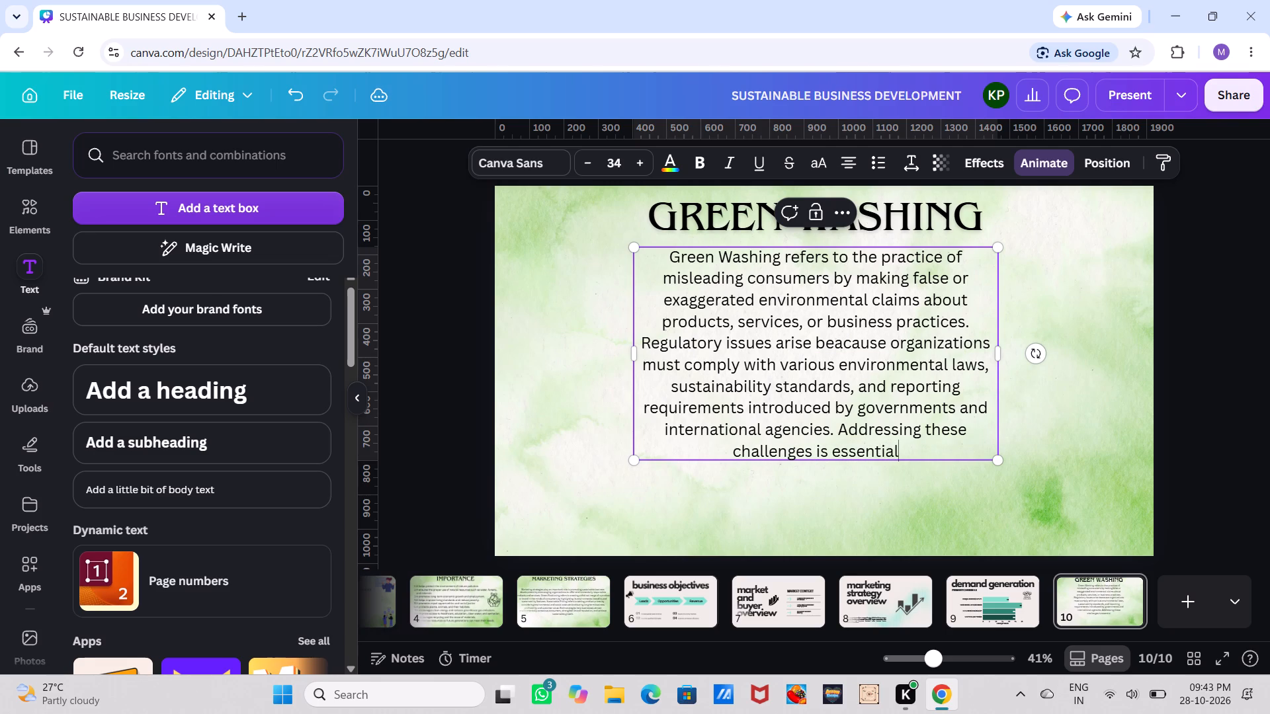
pyautogui.press('space')
pyautogui.write('for')
pyautogui.press('space')
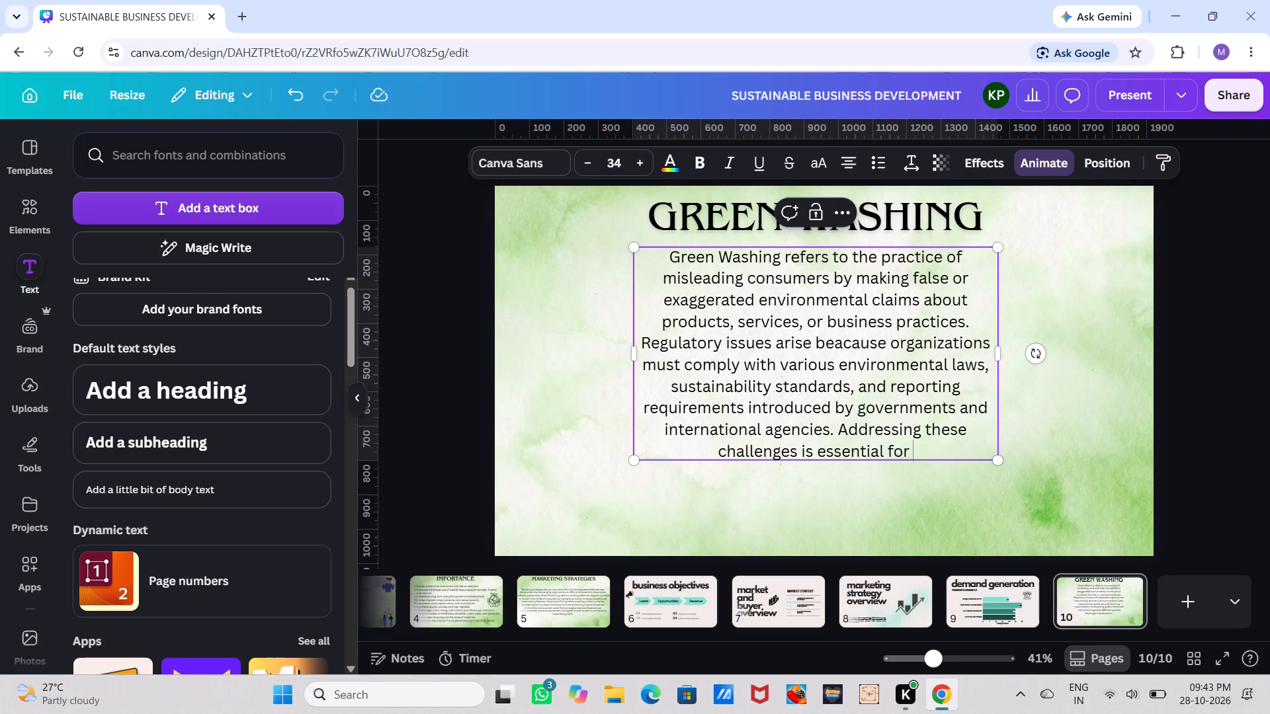
pyautogui.write('maintain')
pyautogui.write('ing')
pyautogui.press('space')
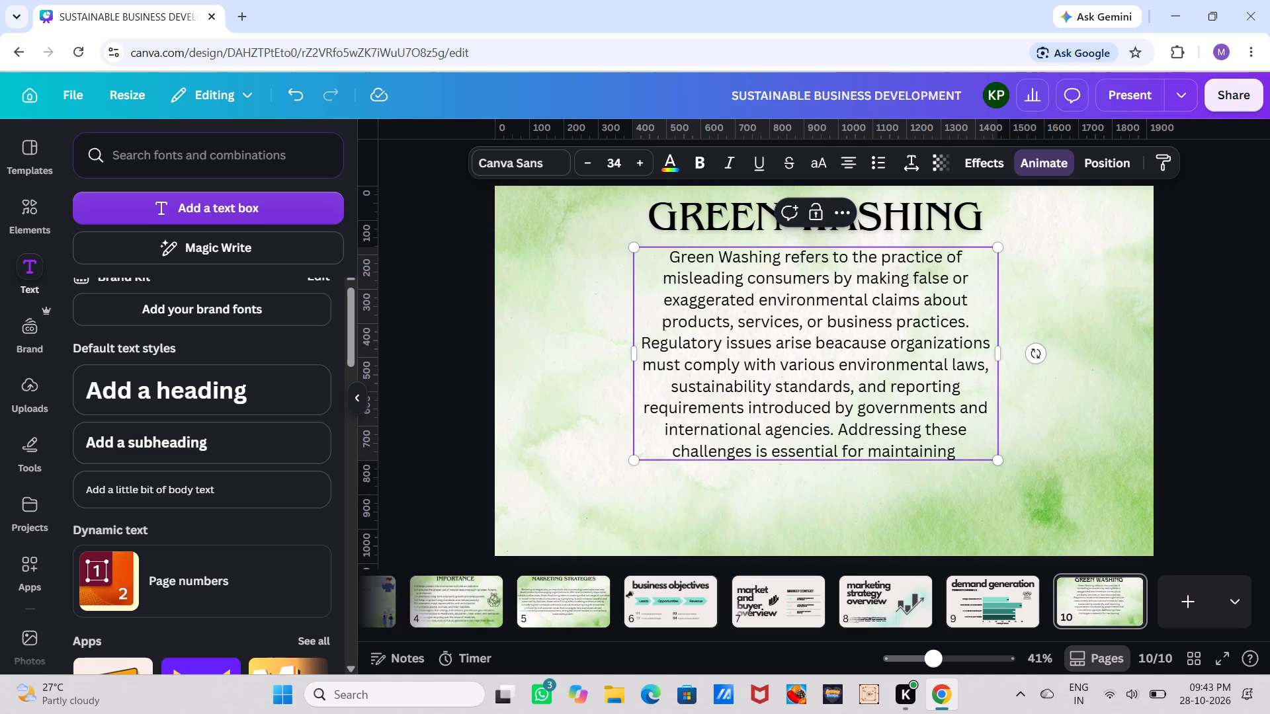
pyautogui.write('stak')
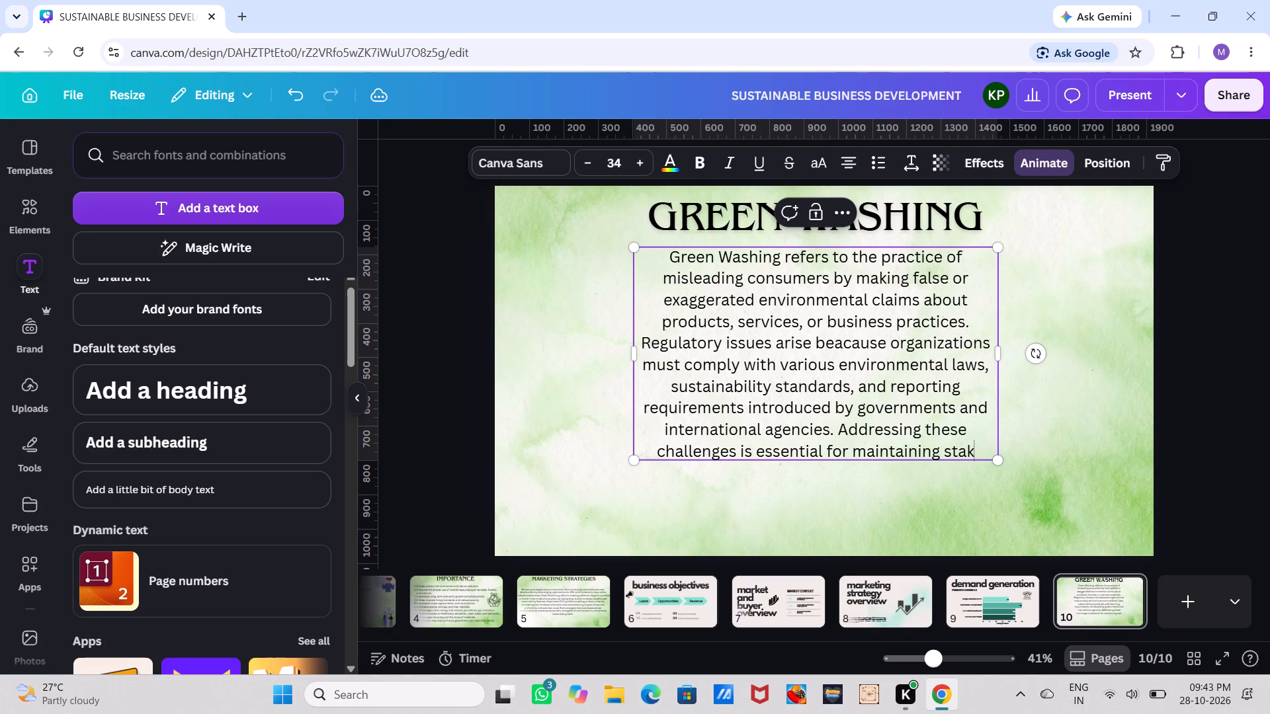
pyautogui.write('eholder')
pyautogui.press('space')
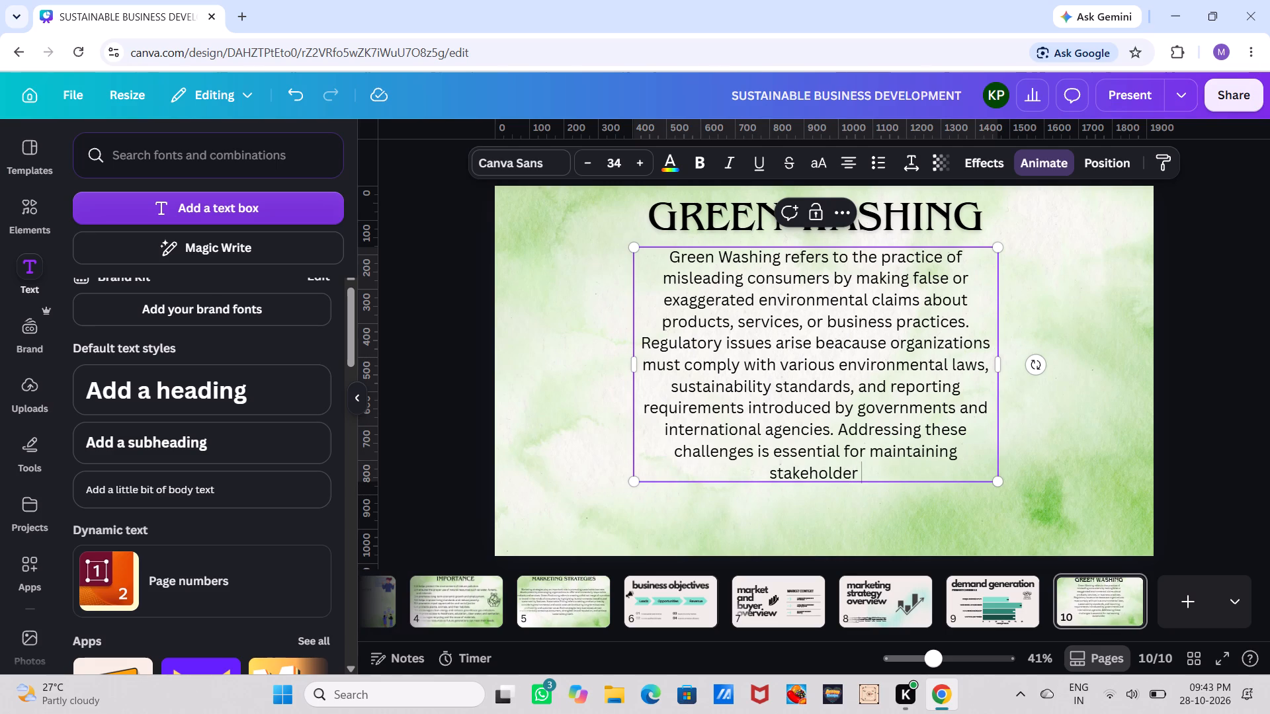
# Complete the third sentence with "trust, legal compliance, and long-term business sustainability.".
pyautogui.write('trust,')
pyautogui.press('space')
pyautogui.write('legal compl')
pyautogui.write('iance')
pyautogui.write(', and long')
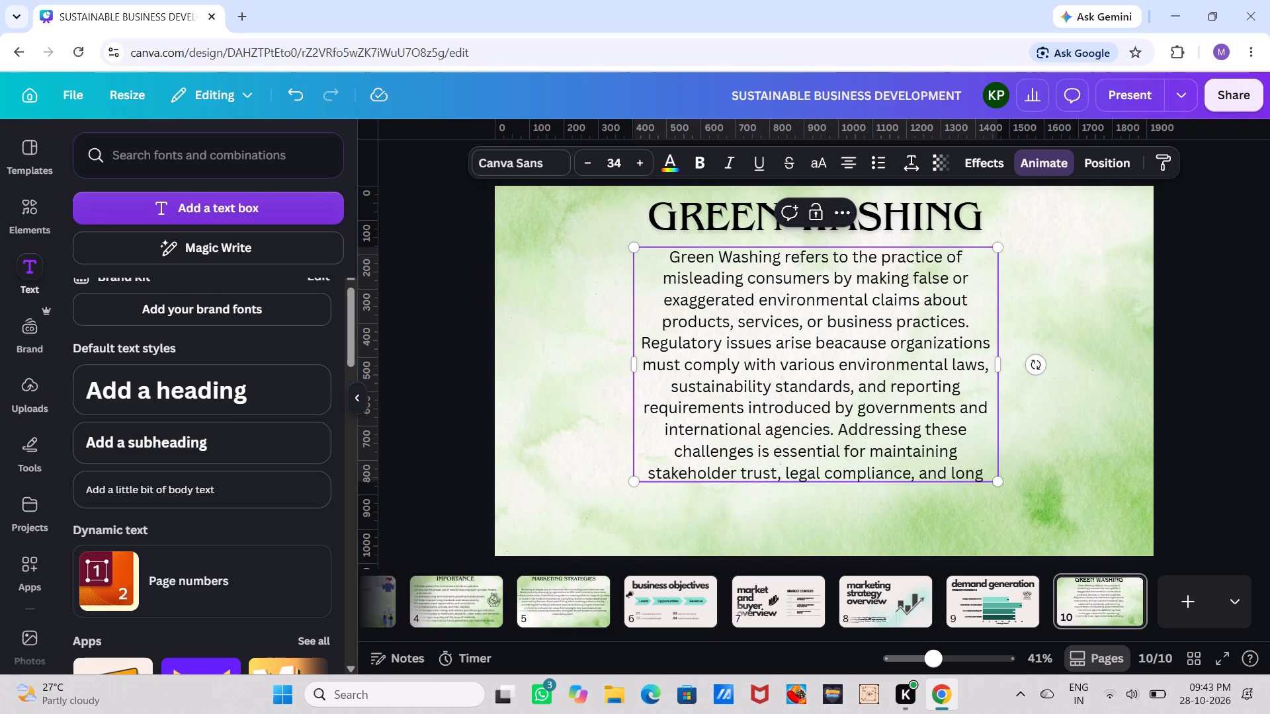
pyautogui.write('-term')
pyautogui.press('space')
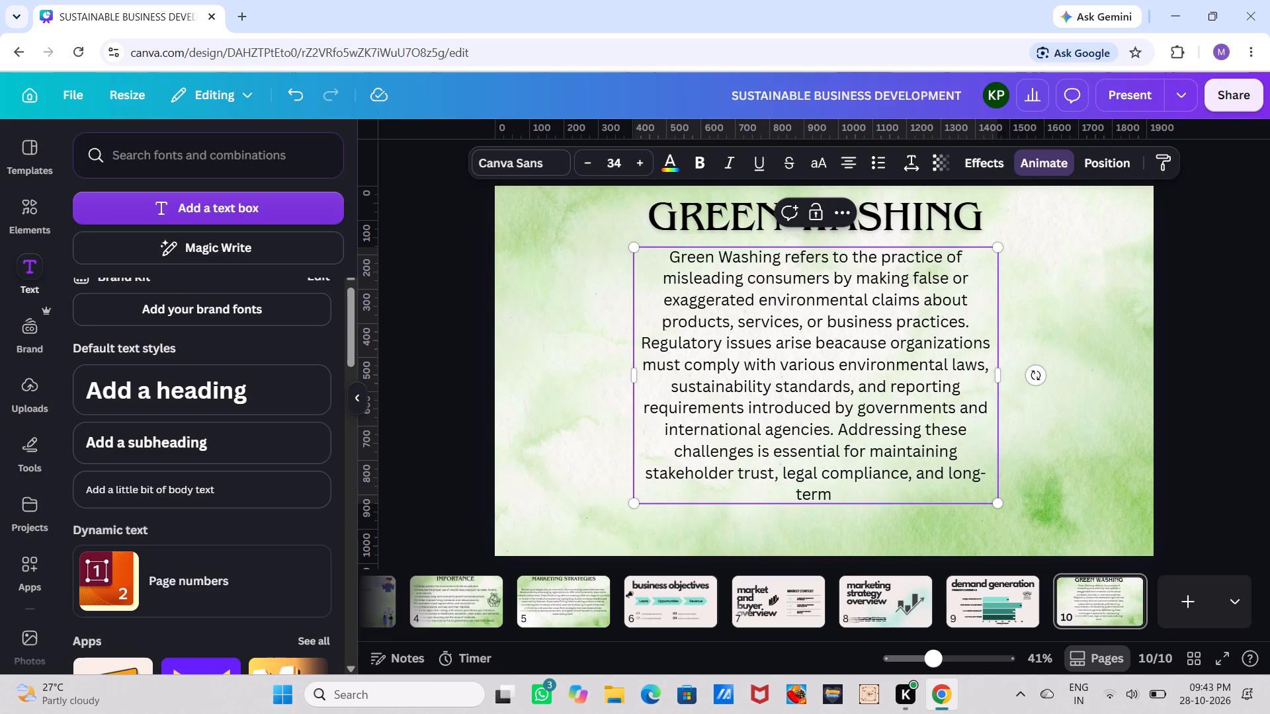
pyautogui.write('business sus')
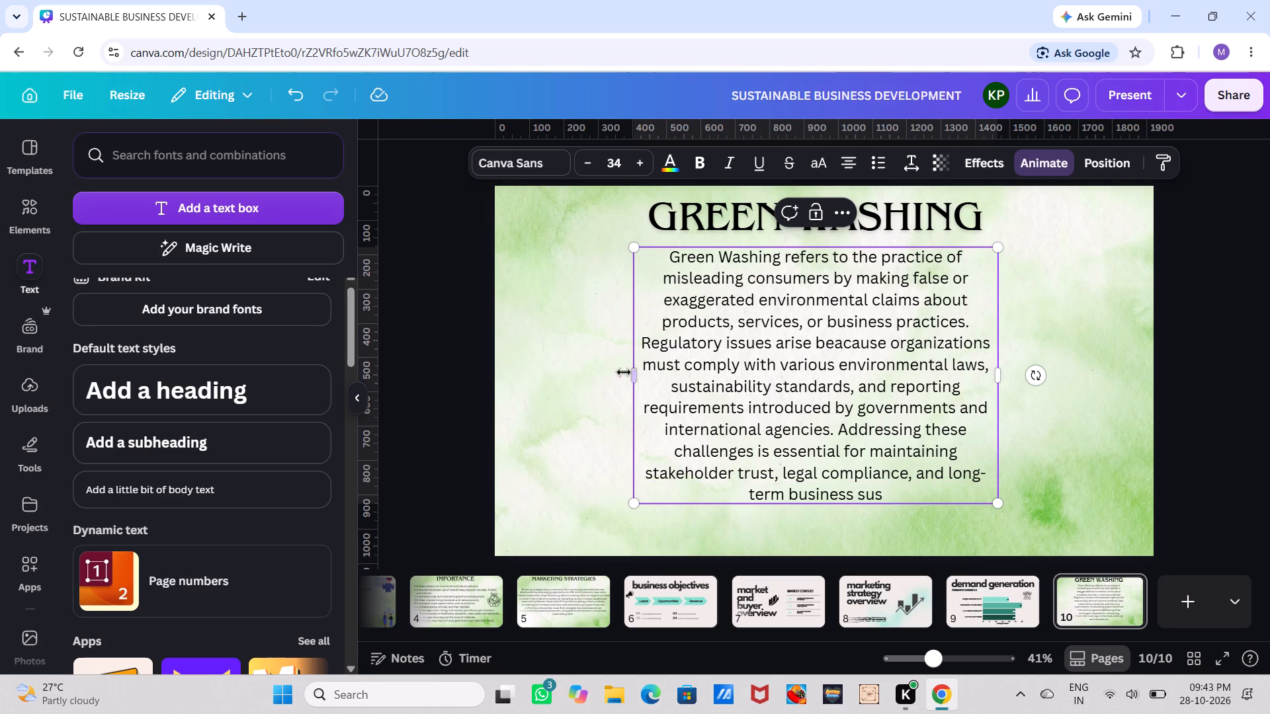
pyautogui.write('tain')
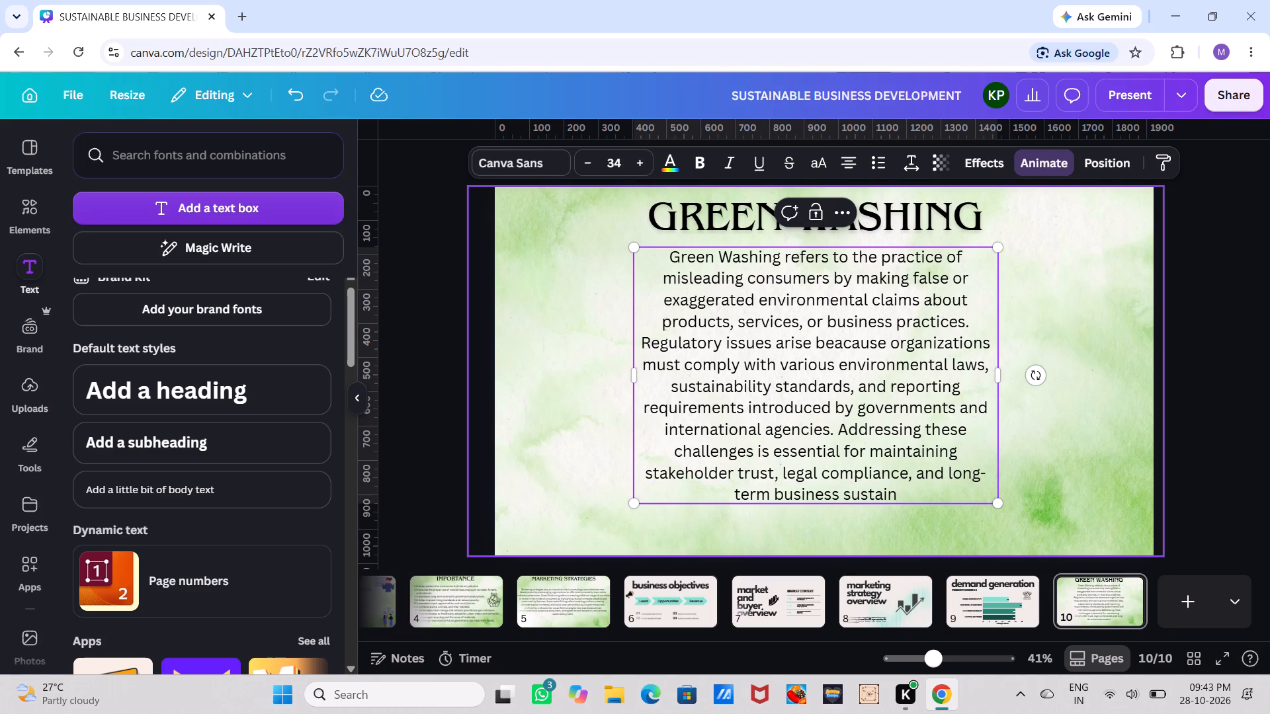
pyautogui.write('ability')
pyautogui.press('.')
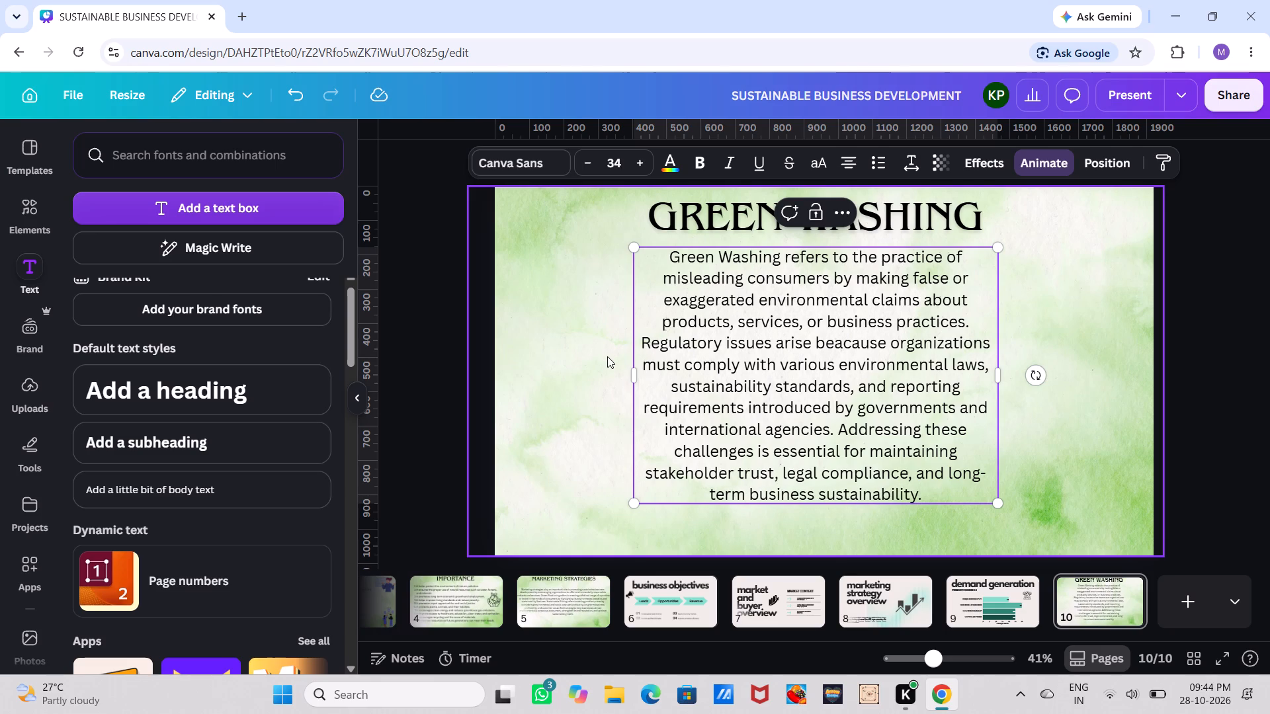
# Move the body text box slightly down to leave more space below the GREEN WASHING heading, keeping it centred under it.
pyautogui.click(822, 504)
pyautogui.moveTo(824, 502); pyautogui.dragTo(825, 520)
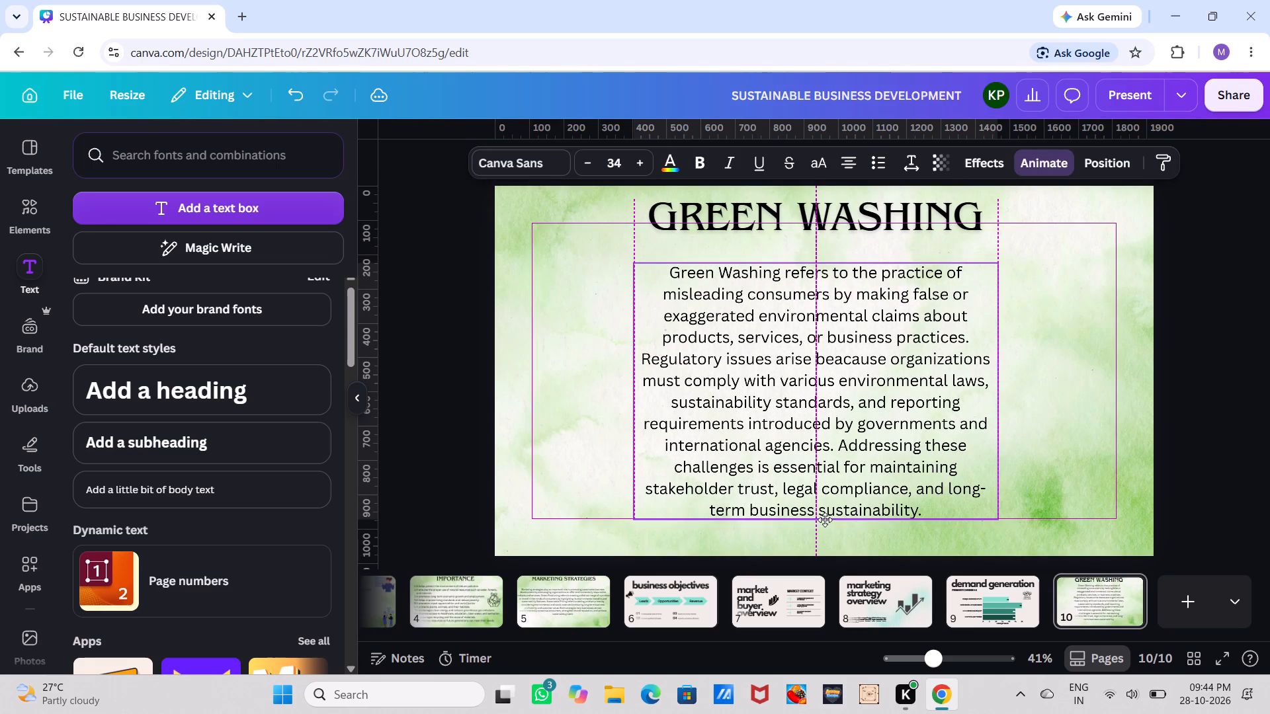
pyautogui.click(1206, 477)
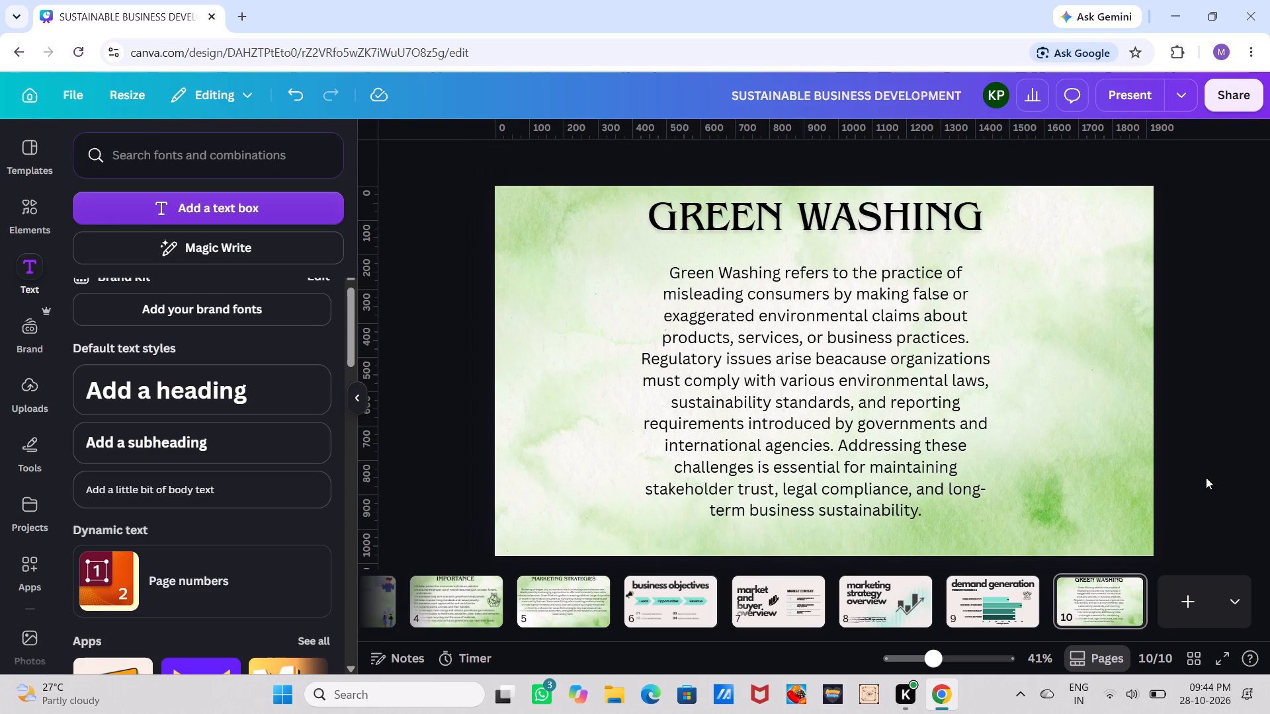
# Add the wavy green ribbon graphic from the "green" graphics results and place it at the lower left of page 10.
pyautogui.click(27, 202)
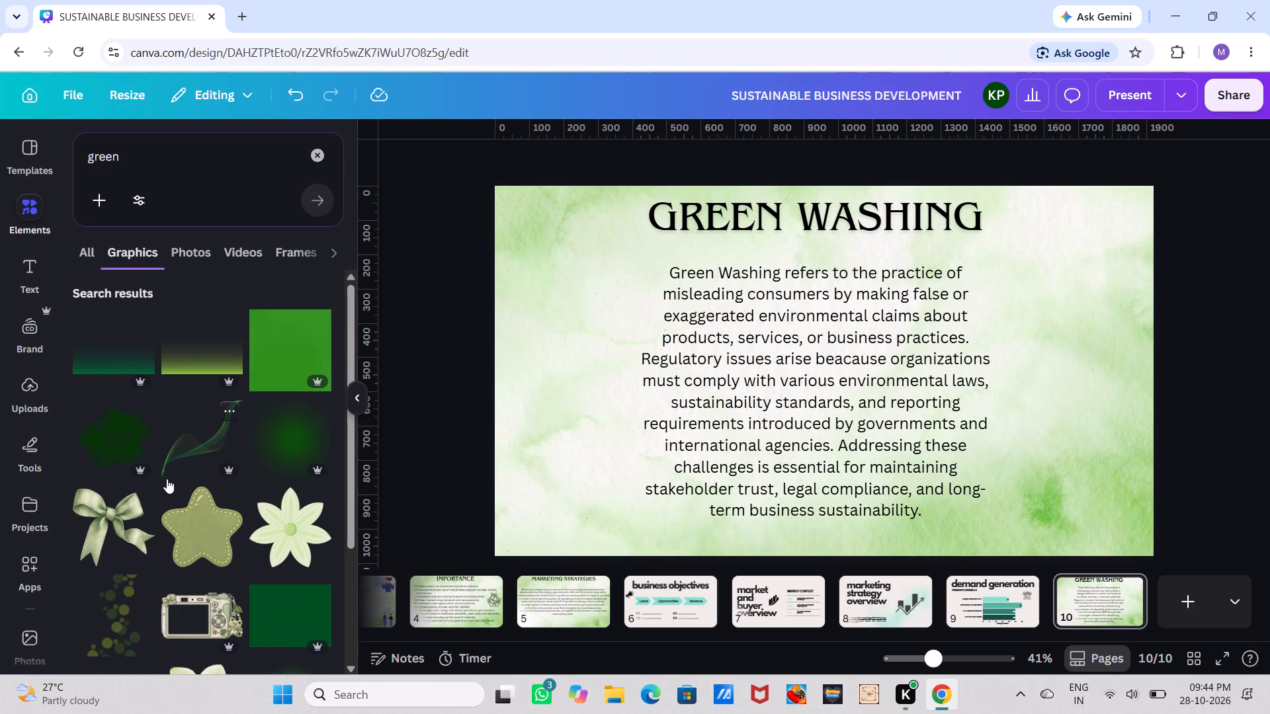
pyautogui.click(194, 457)
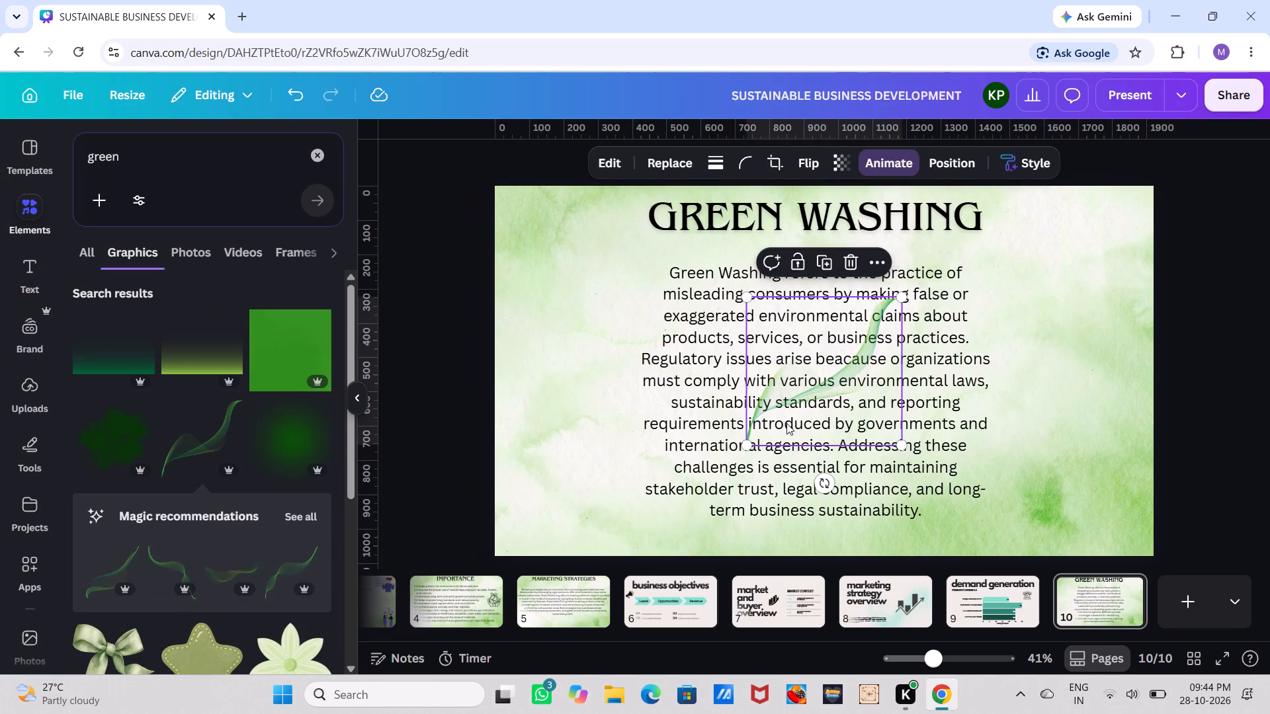
pyautogui.click(769, 406)
pyautogui.moveTo(769, 406); pyautogui.dragTo(570, 462)
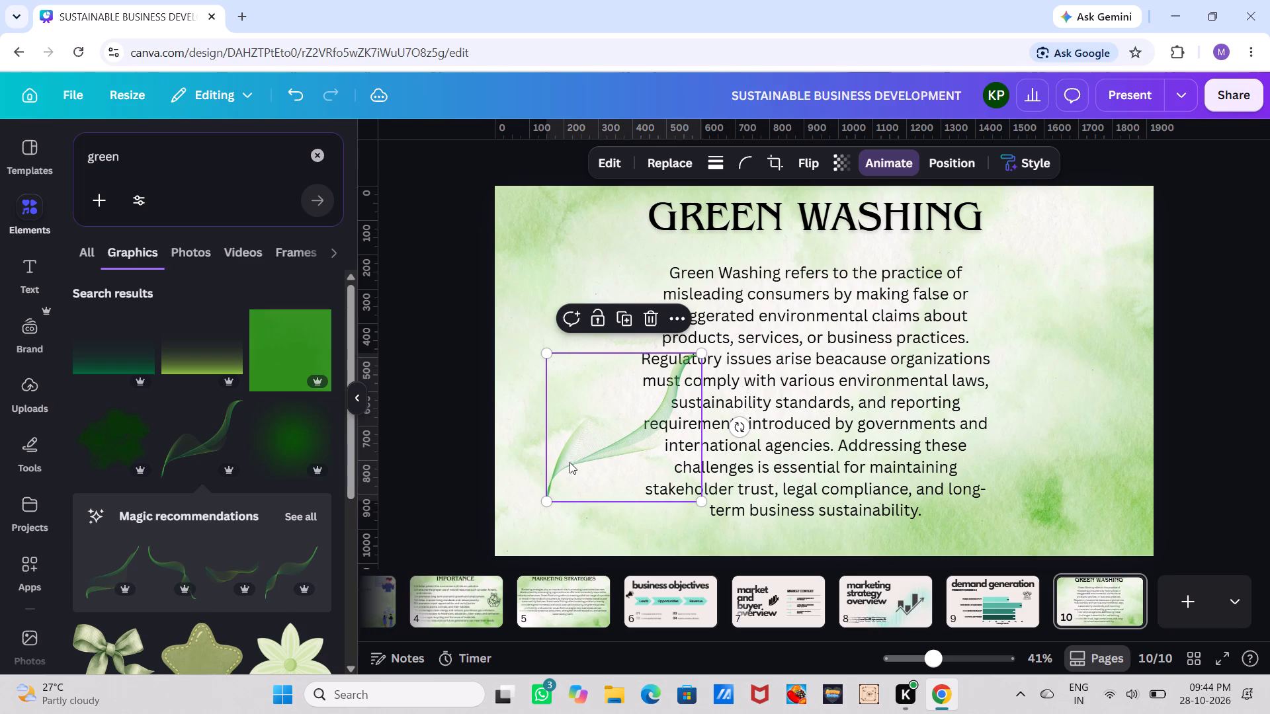
# Add a second copy of the wavy green ribbon graphic and place it at the upper right of the body text on page 10.
pyautogui.click(210, 444)
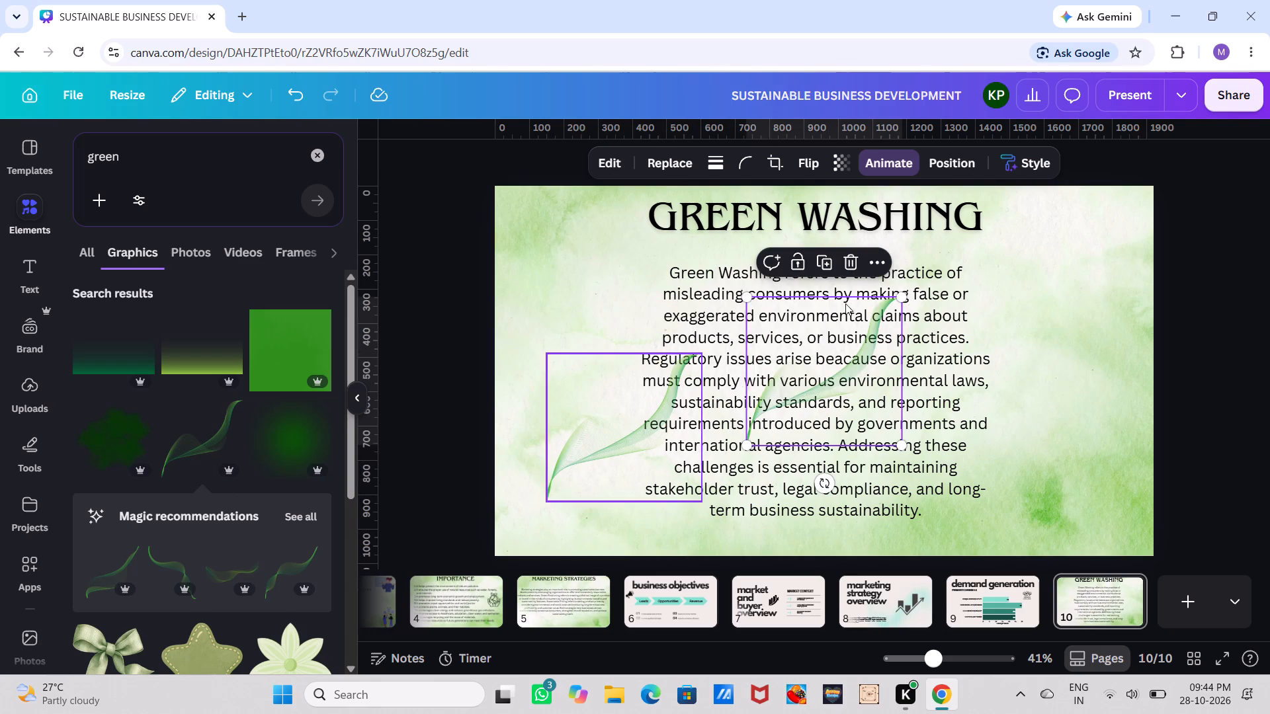
pyautogui.moveTo(857, 329); pyautogui.dragTo(995, 276)
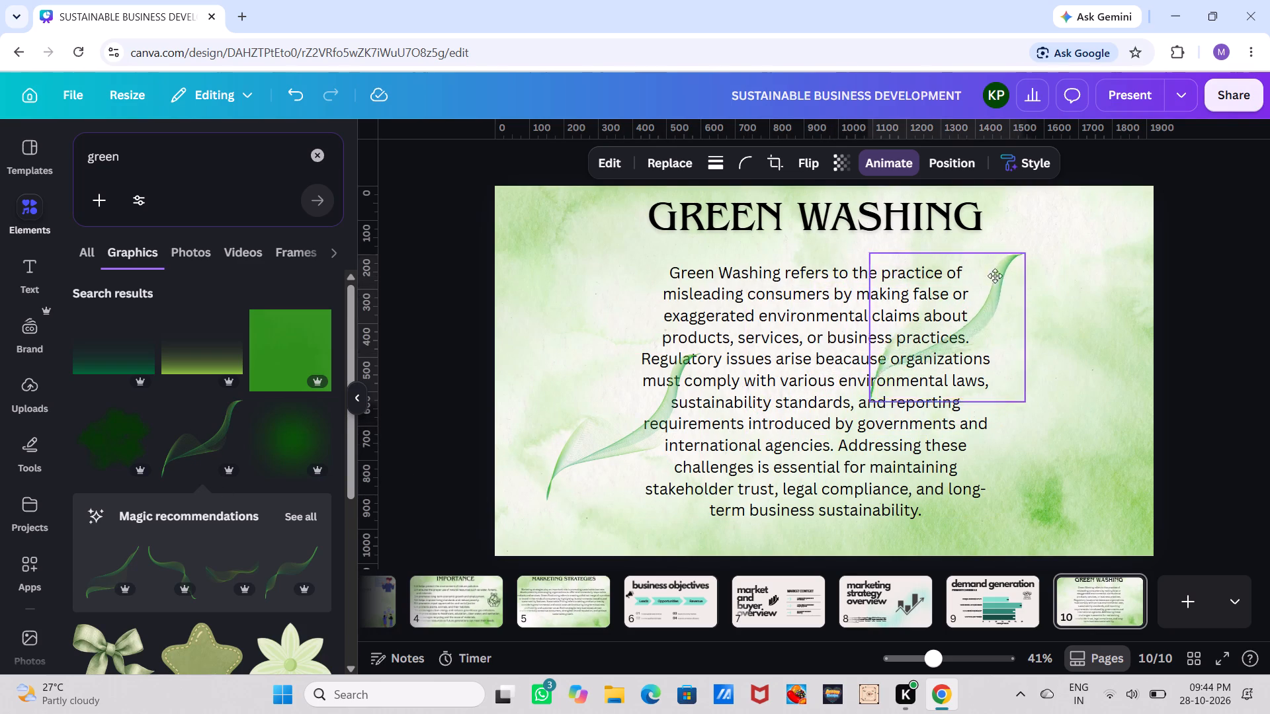
pyautogui.moveTo(995, 276); pyautogui.dragTo(995, 273)
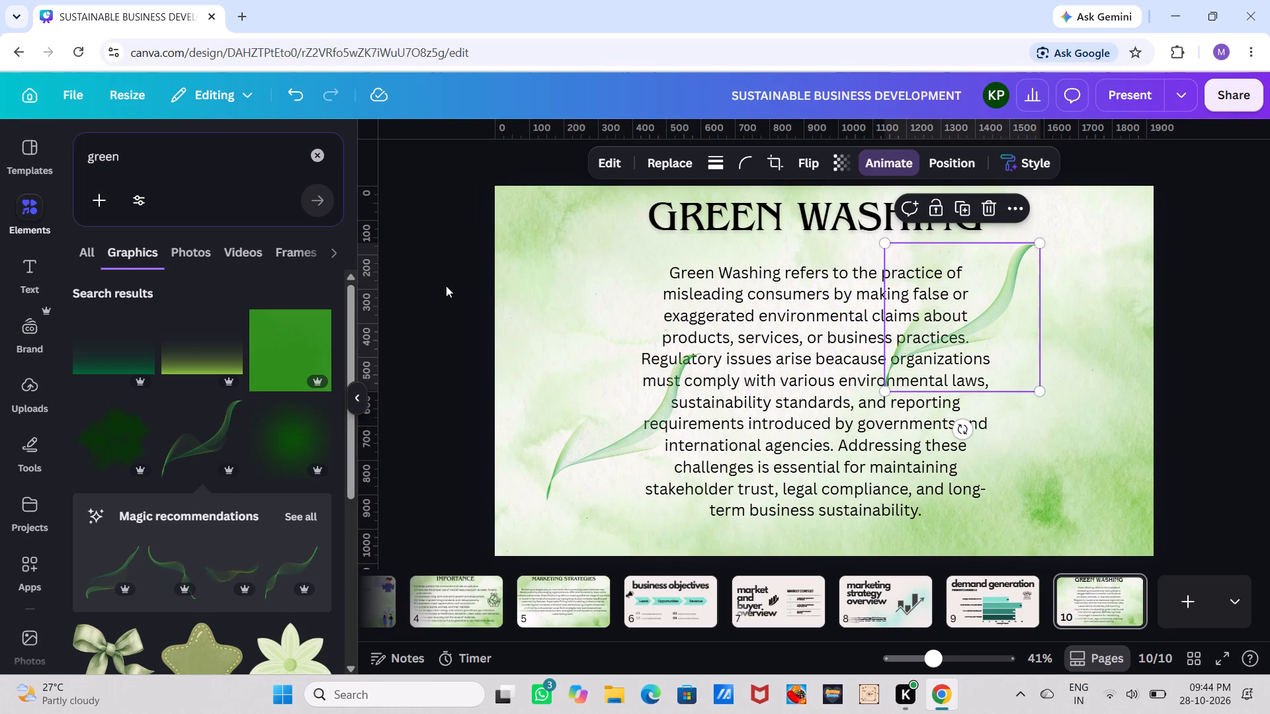
pyautogui.click(187, 249)
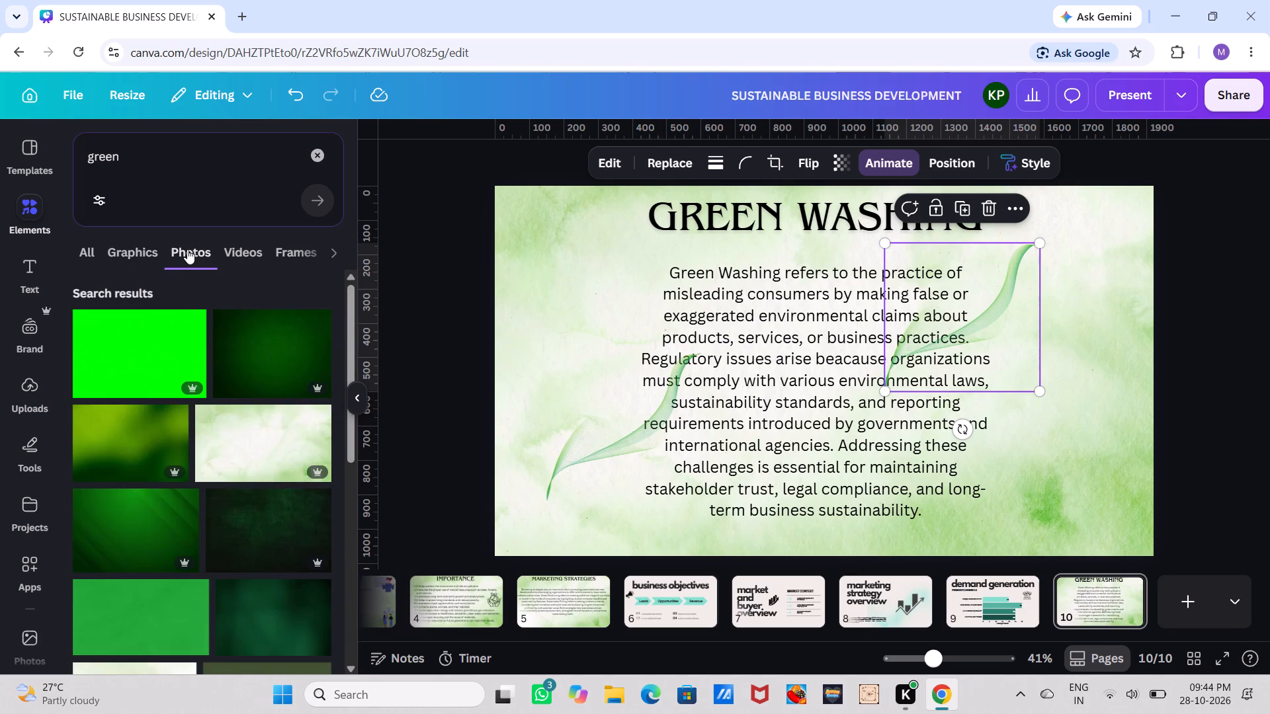
pyautogui.click(153, 255)
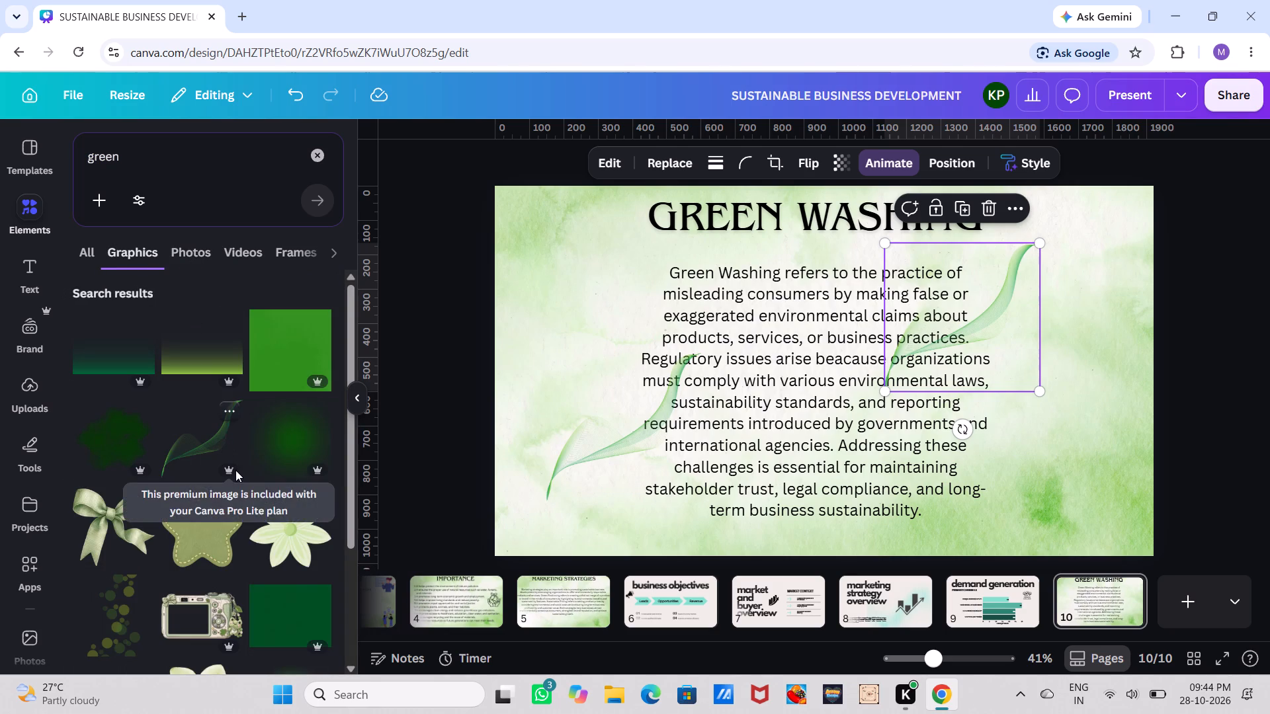
pyautogui.tripleClick(347, 665)
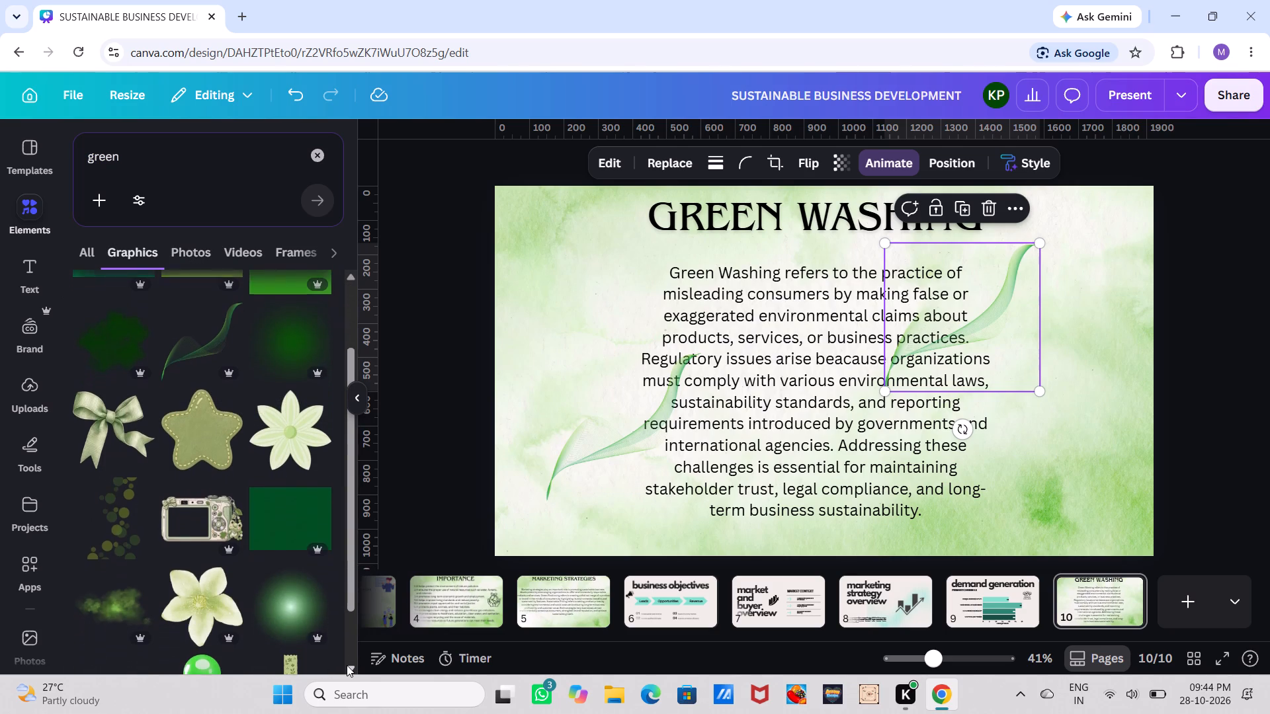
pyautogui.tripleClick(347, 665)
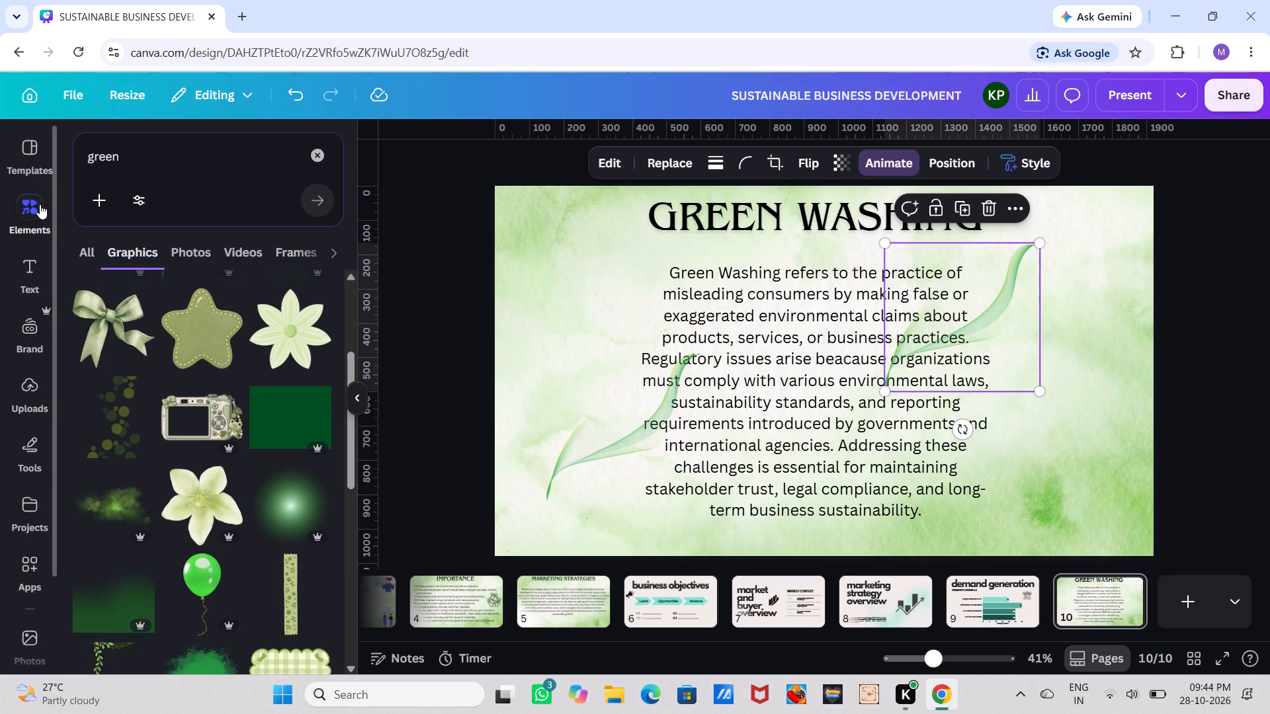
pyautogui.click(87, 257)
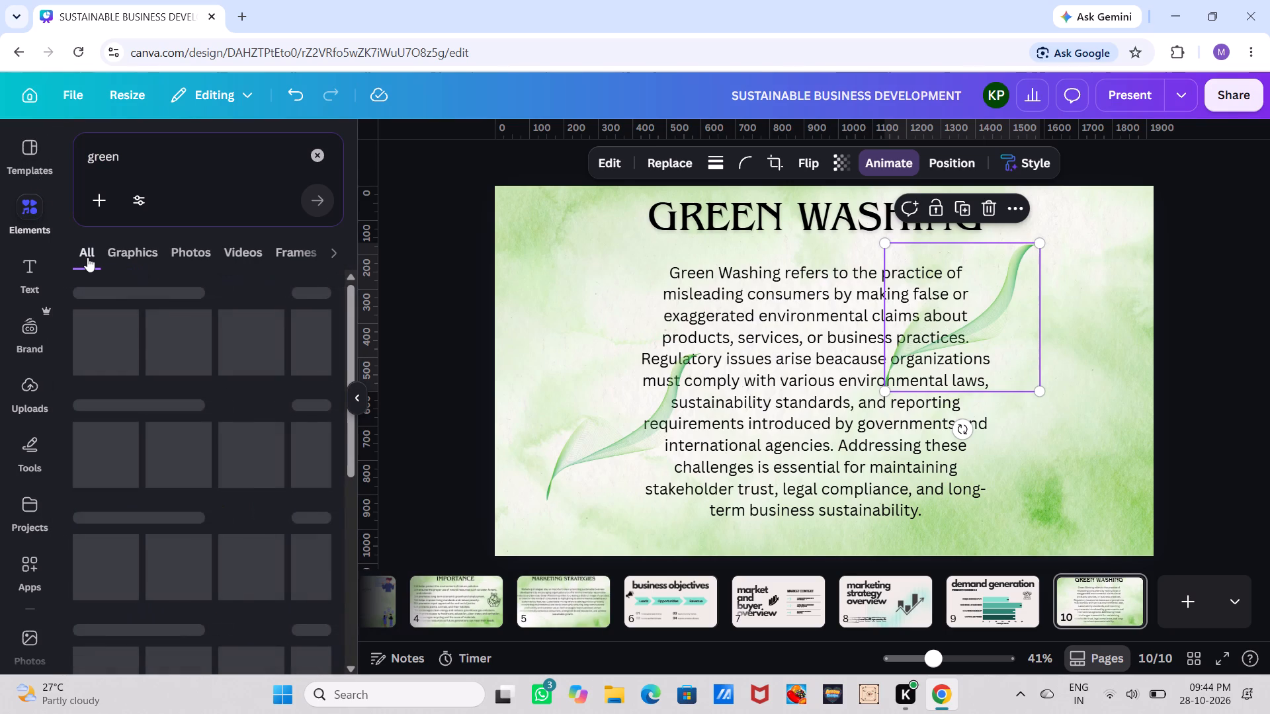
pyautogui.tripleClick(353, 666)
pyautogui.doubleClick(353, 666)
pyautogui.rightClick(353, 666)
pyautogui.tripleClick(353, 666)
pyautogui.tripleClick(353, 666)
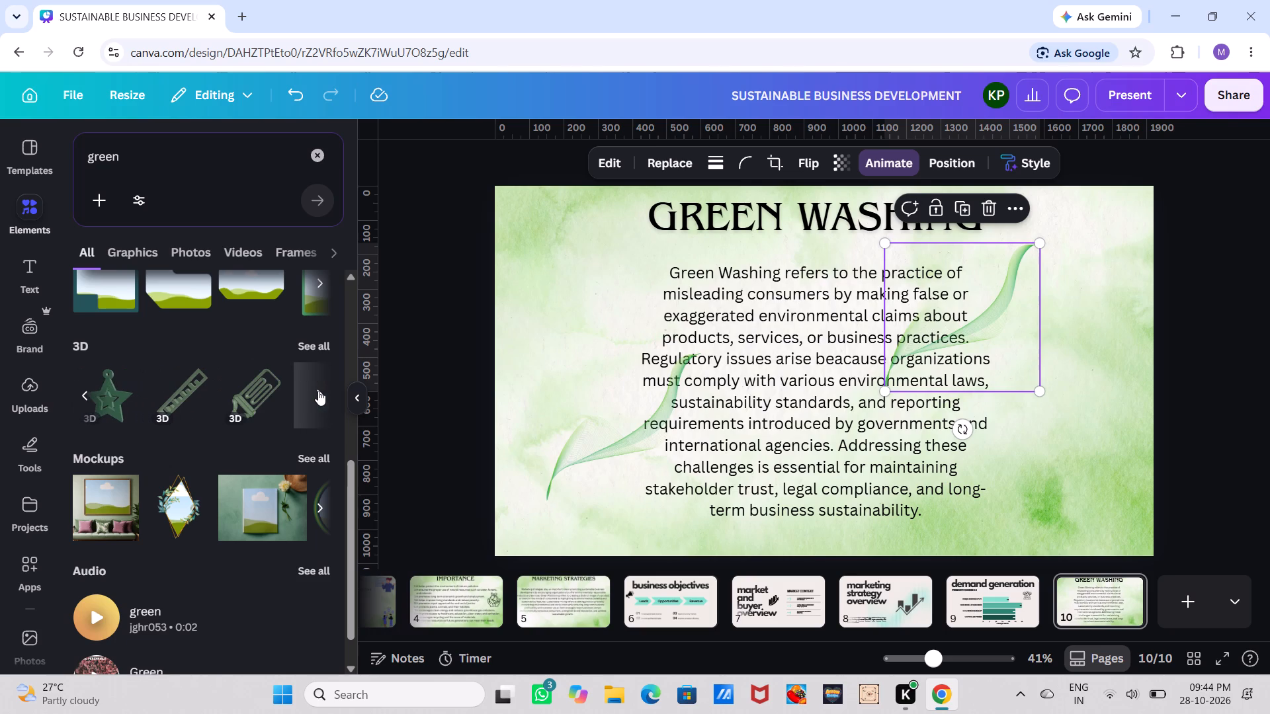
pyautogui.click(318, 391)
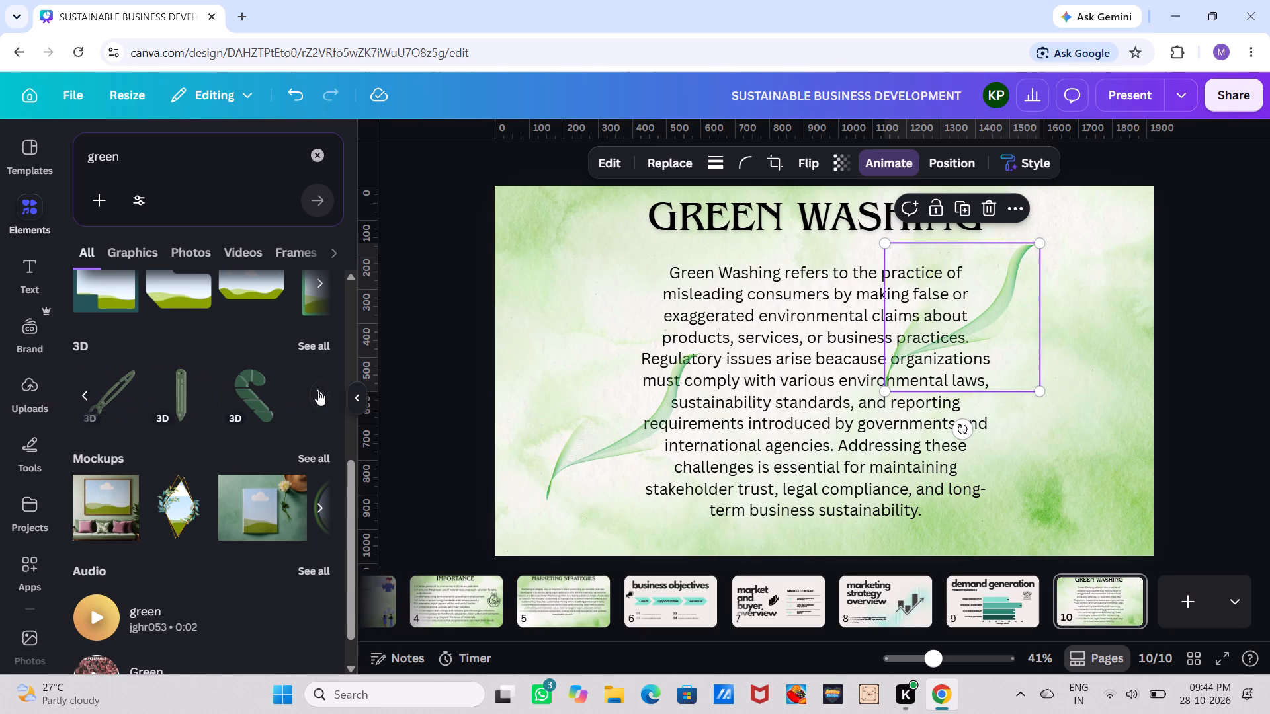
pyautogui.click(318, 391)
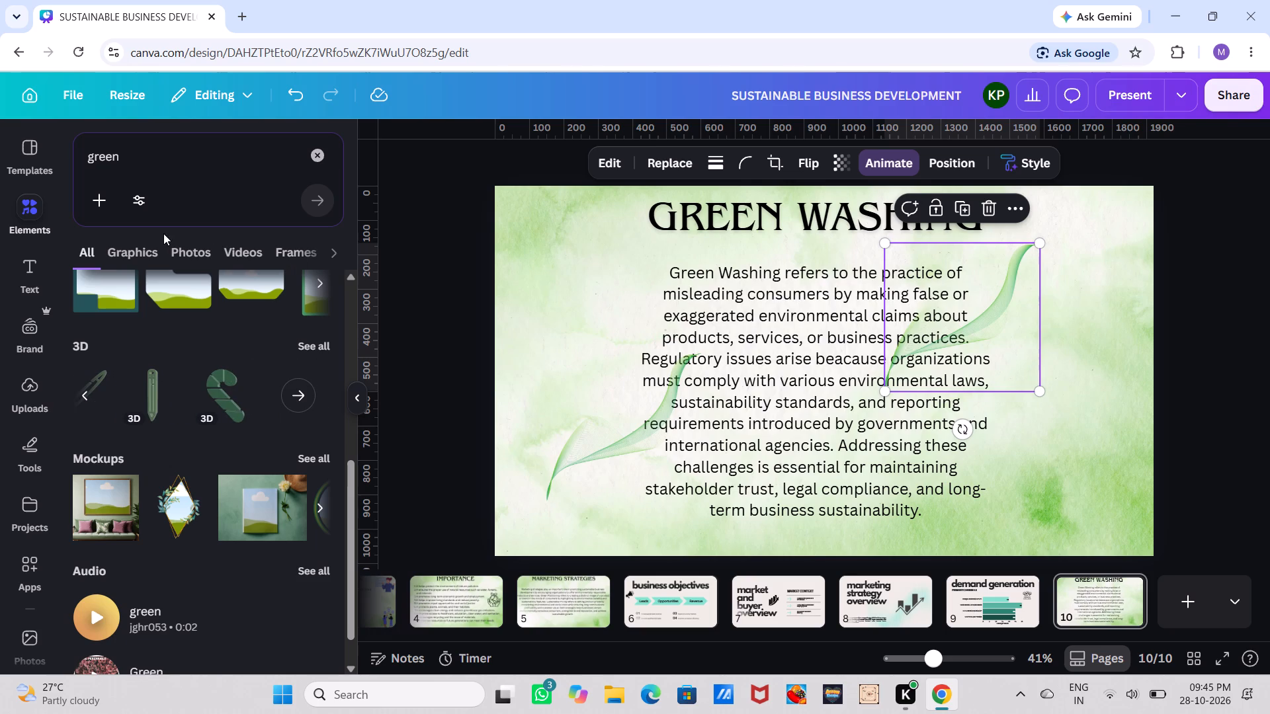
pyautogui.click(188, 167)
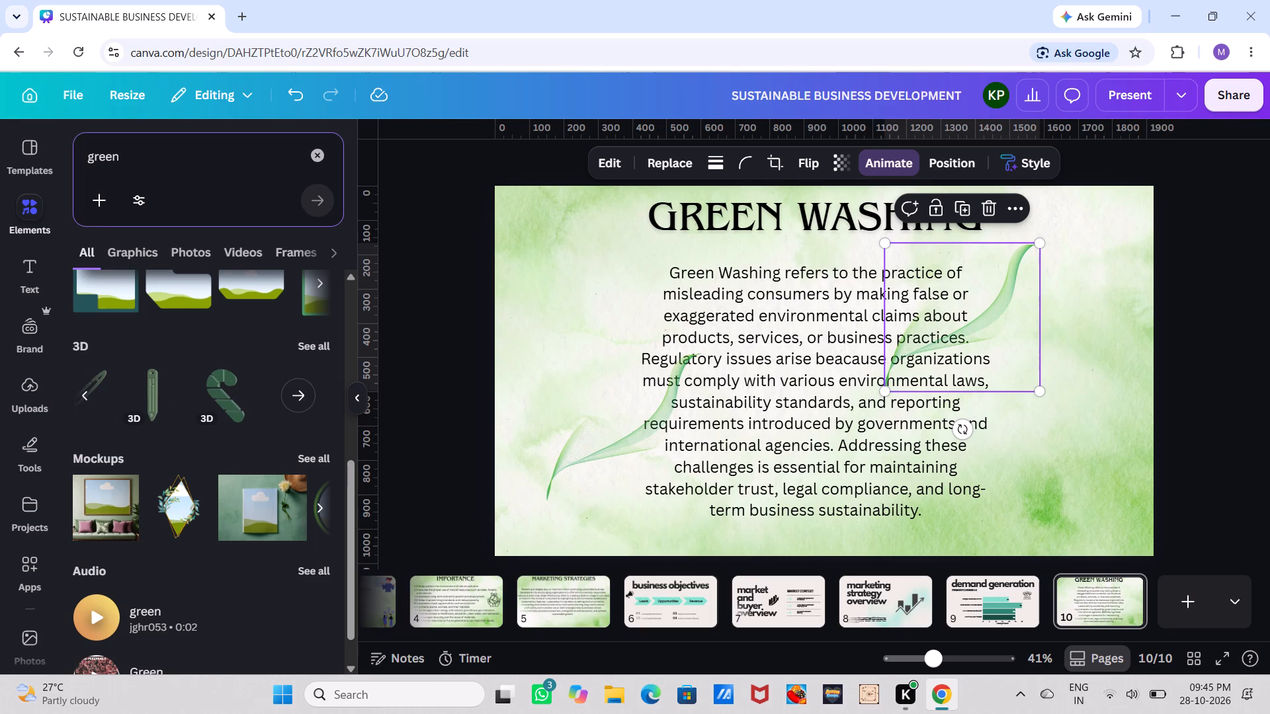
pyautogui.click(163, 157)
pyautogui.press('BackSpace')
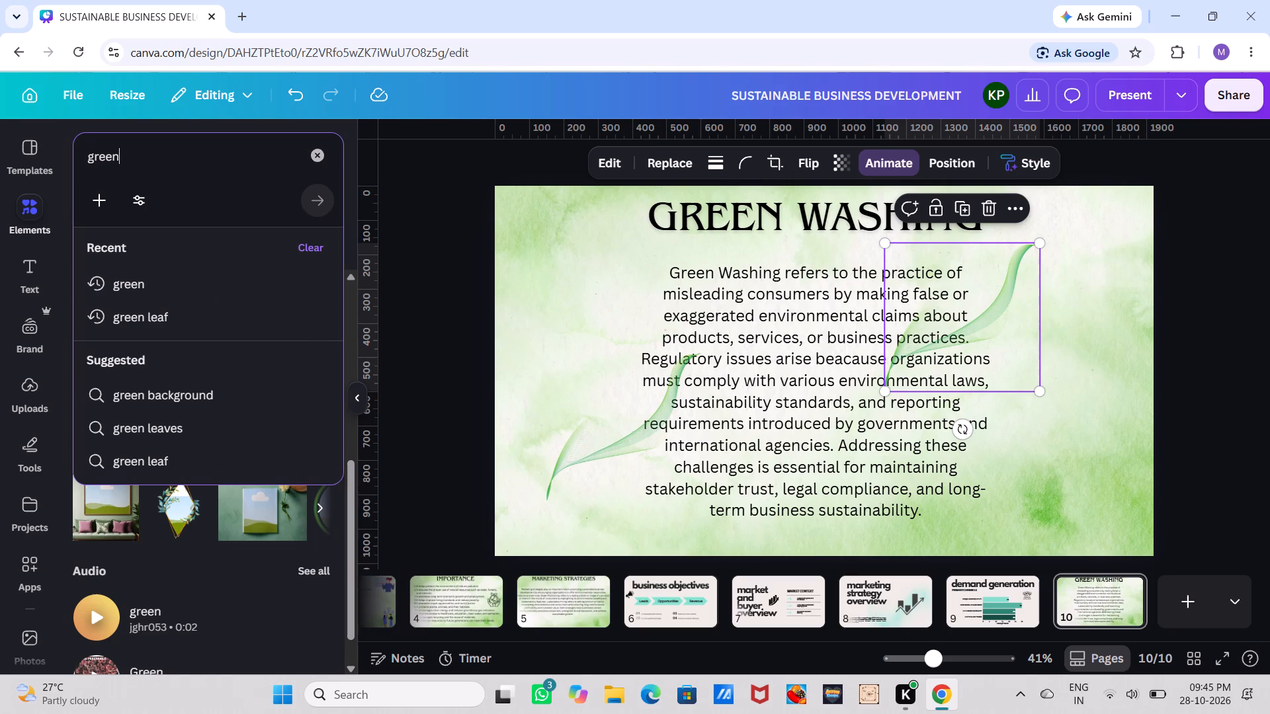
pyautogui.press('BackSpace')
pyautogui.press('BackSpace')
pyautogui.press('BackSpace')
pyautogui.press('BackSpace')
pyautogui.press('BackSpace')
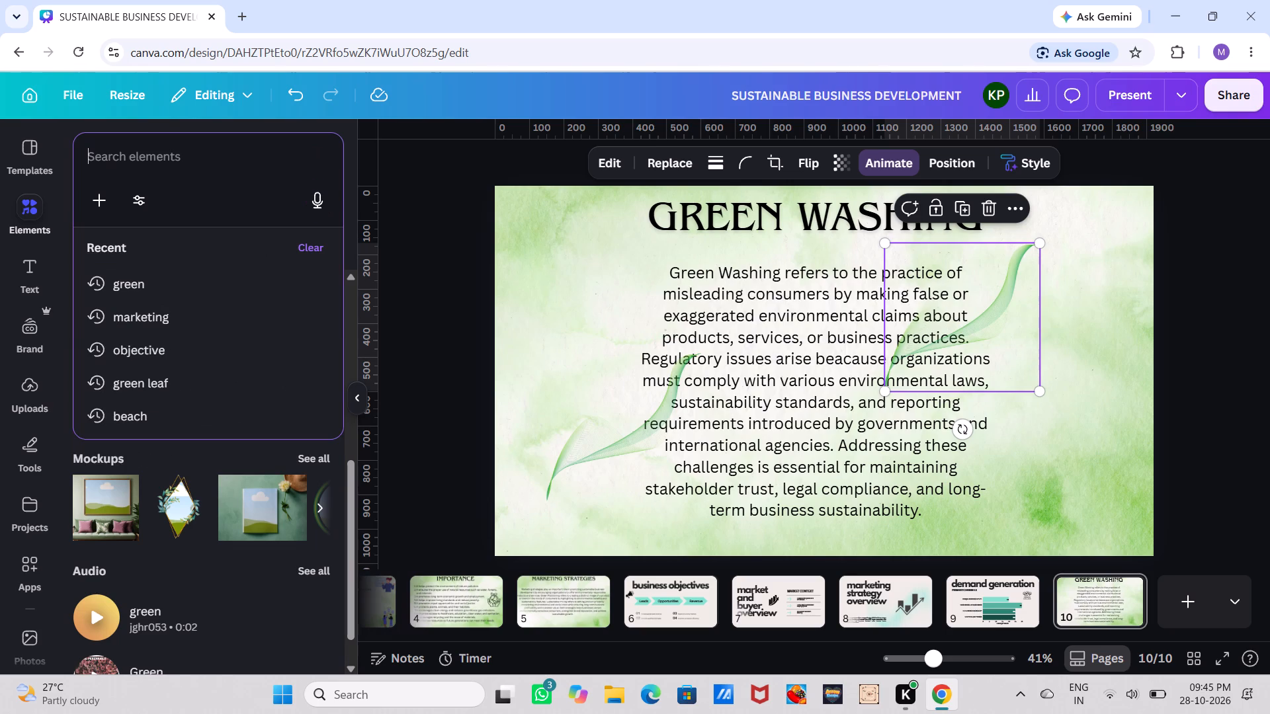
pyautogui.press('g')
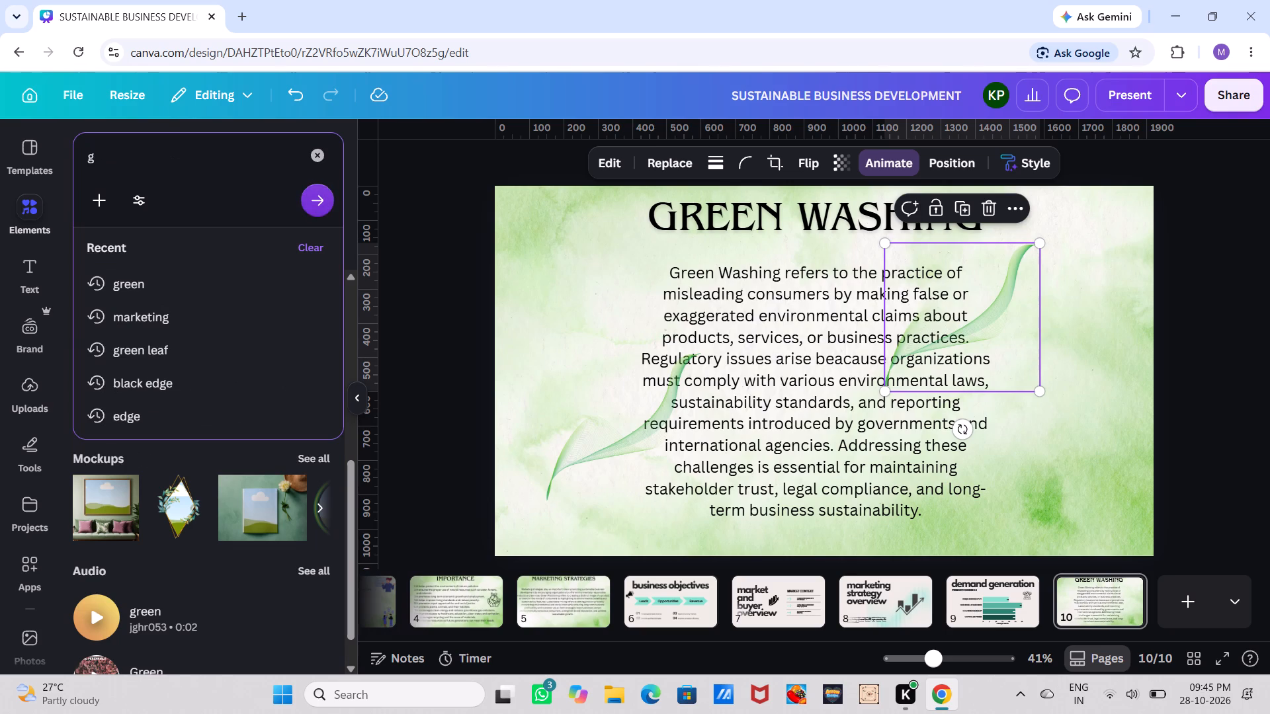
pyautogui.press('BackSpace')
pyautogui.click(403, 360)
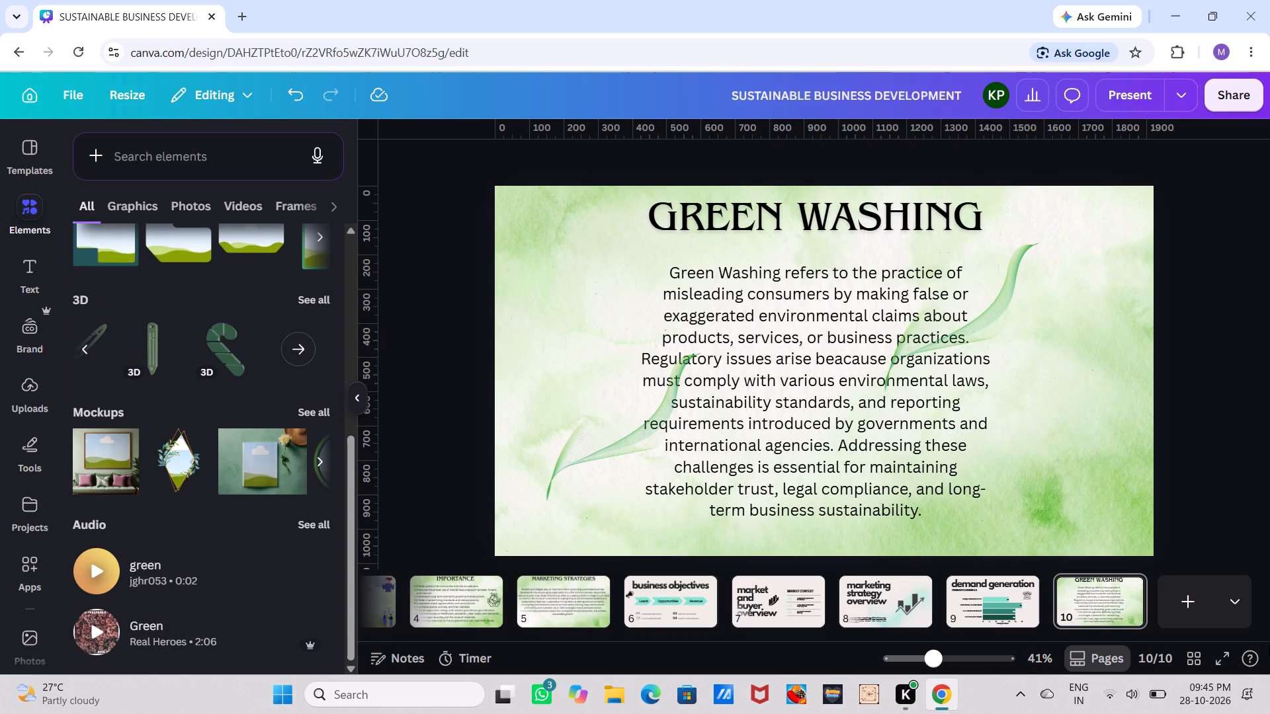
# Add a blank page 11 after the GREEN WASHING page.
pyautogui.click(1173, 586)
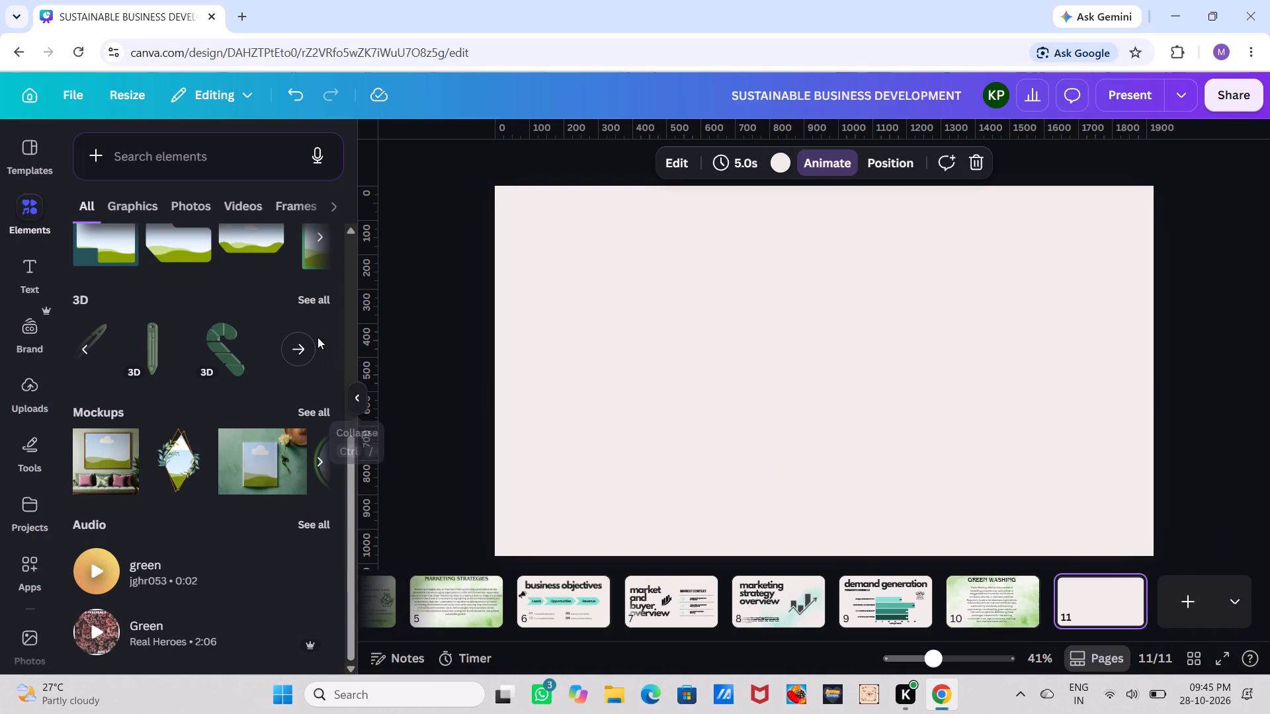
# Search the elements for "green" and add the pale green watercolour background photo to page 11.
pyautogui.click(128, 163)
pyautogui.write('green')
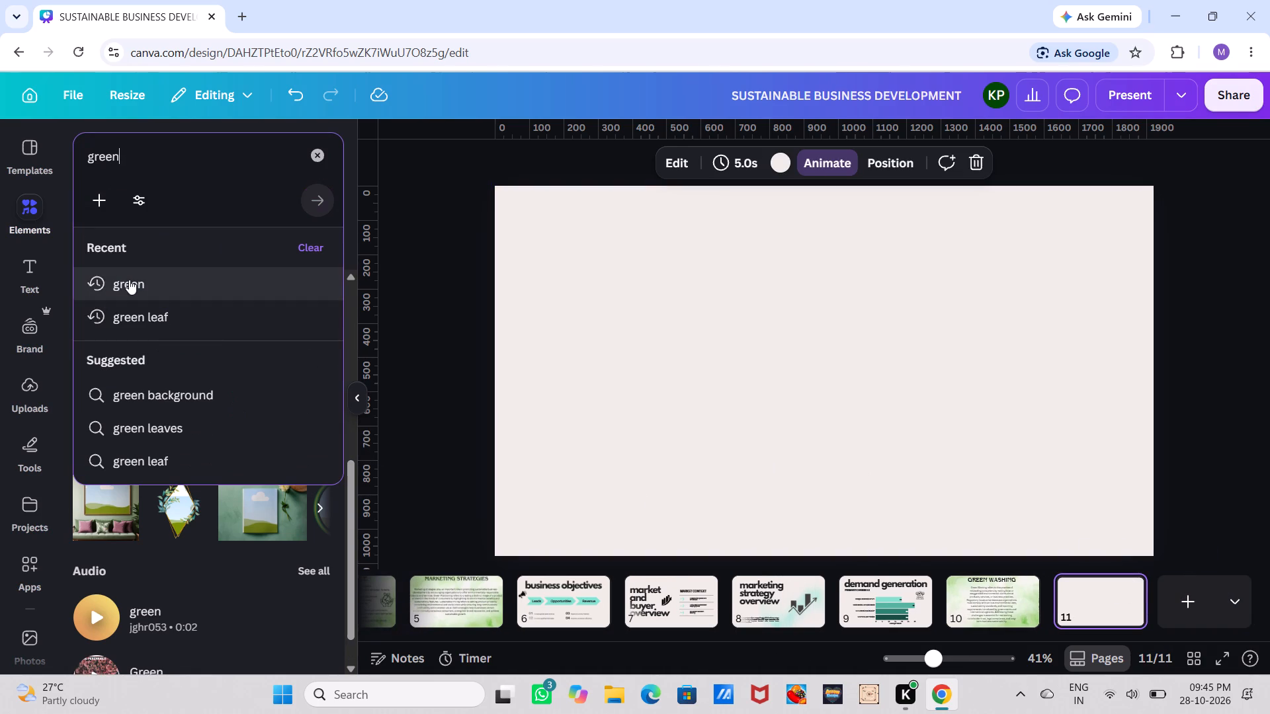
pyautogui.click(129, 280)
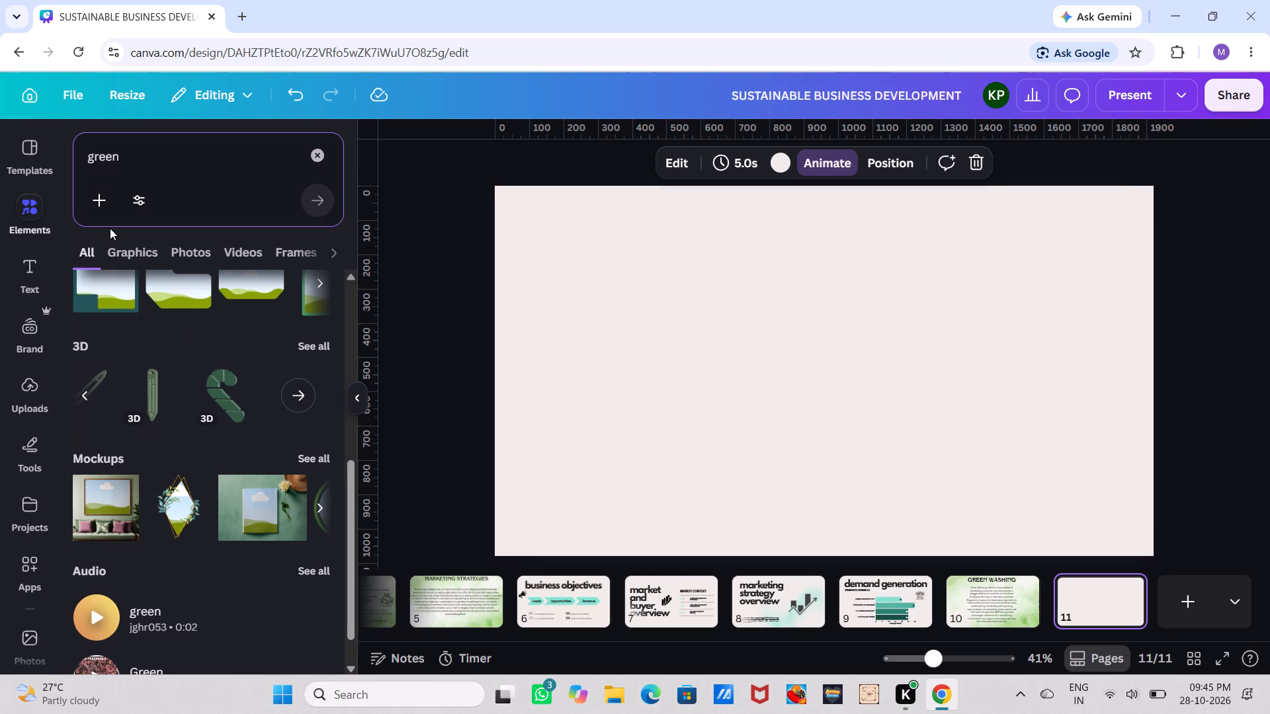
pyautogui.click(128, 249)
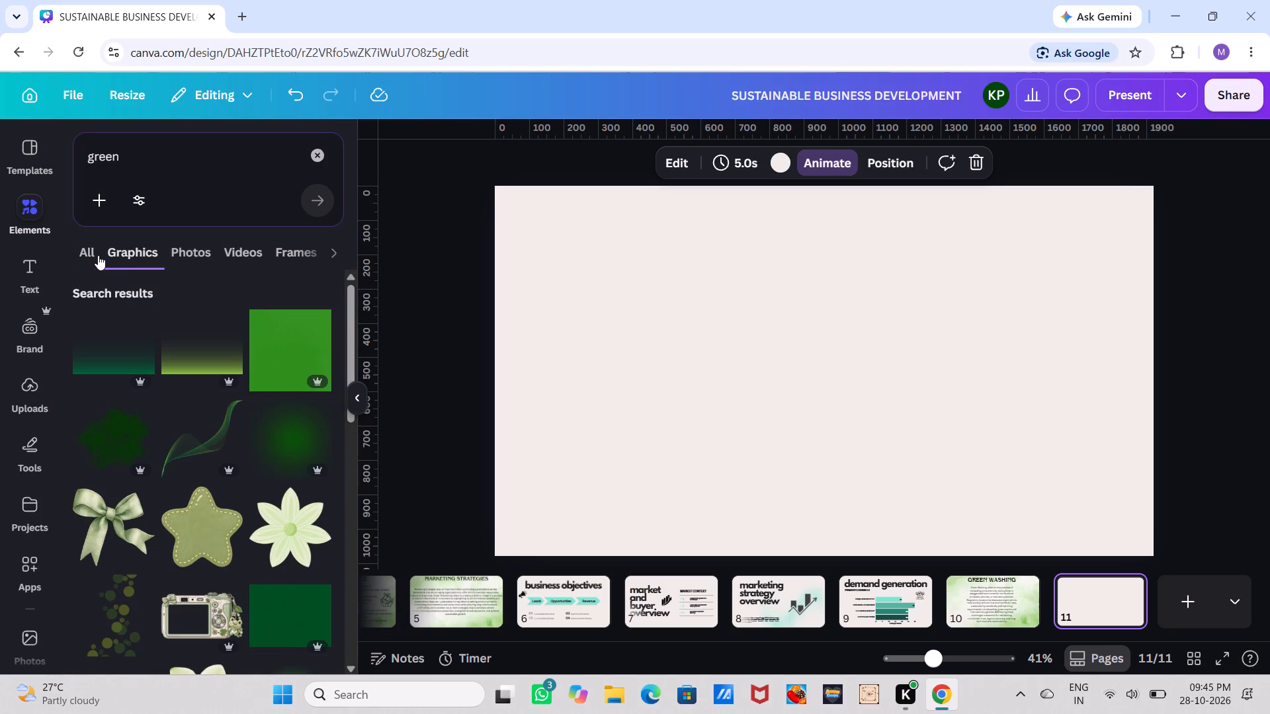
pyautogui.click(85, 249)
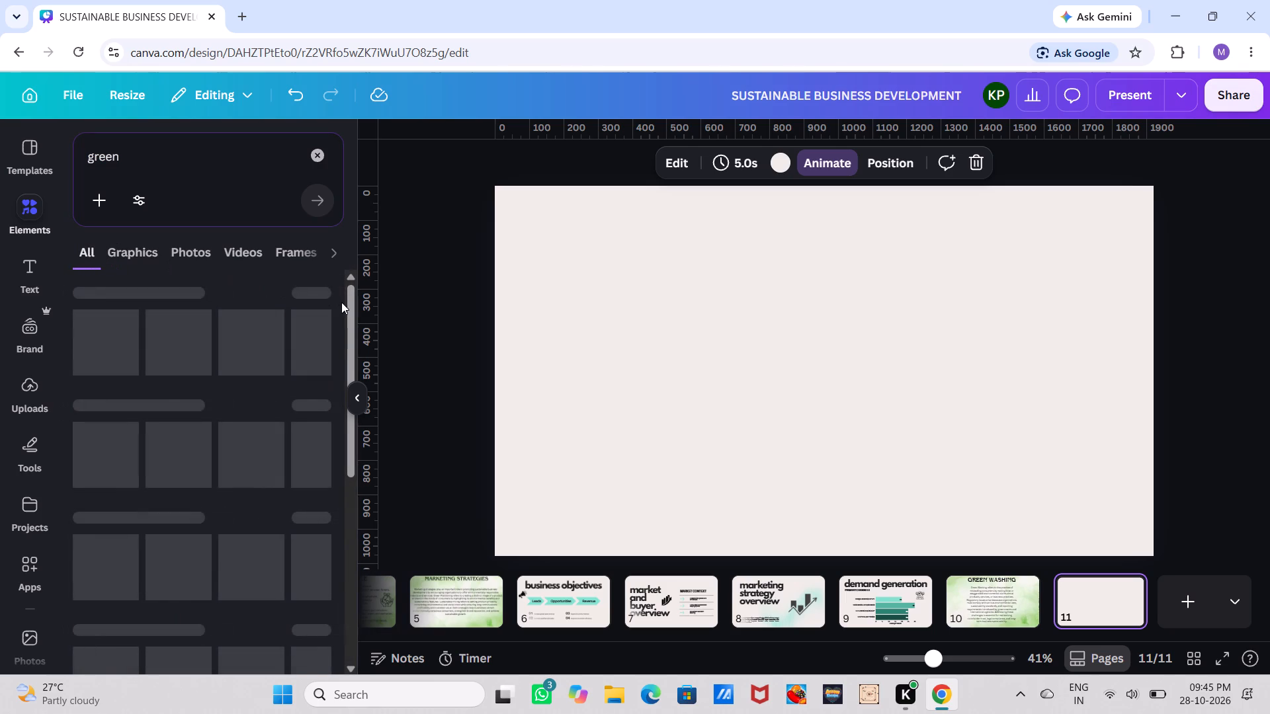
pyautogui.click(325, 456)
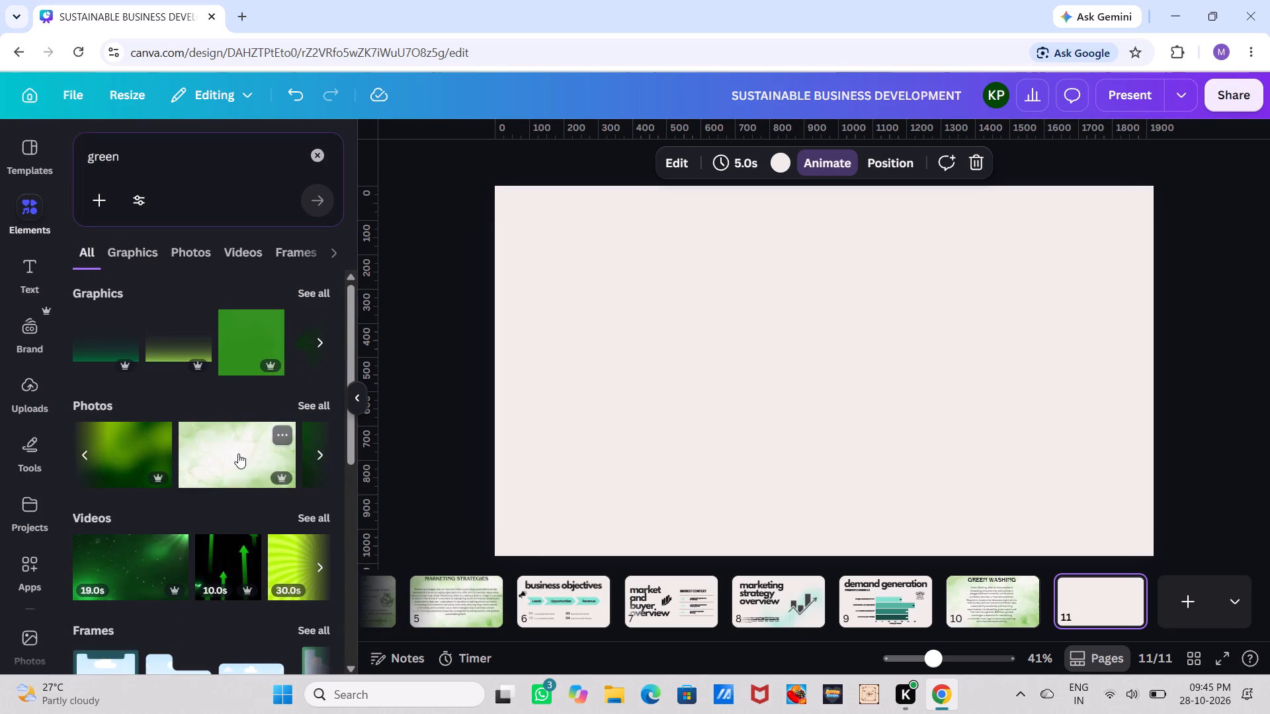
pyautogui.click(238, 454)
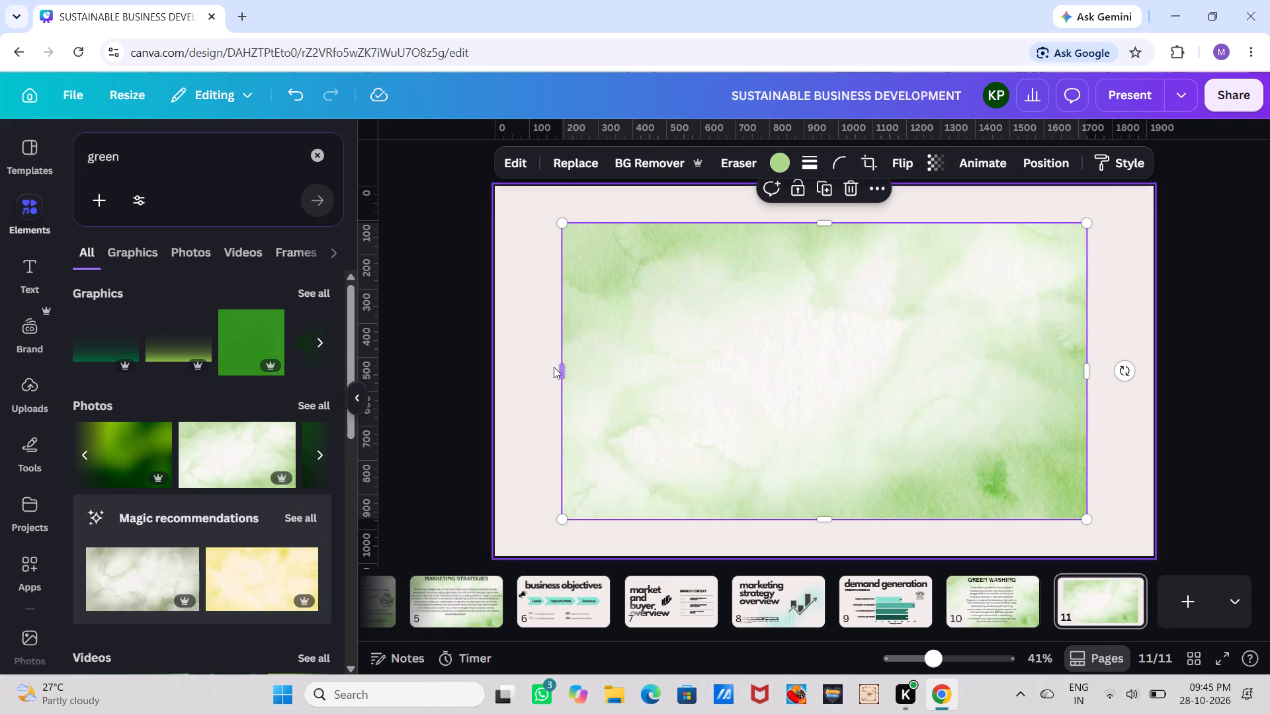
# Move and enlarge the green watercolour photo so that it covers page 11 as a full background.
pyautogui.moveTo(570, 368); pyautogui.dragTo(550, 367)
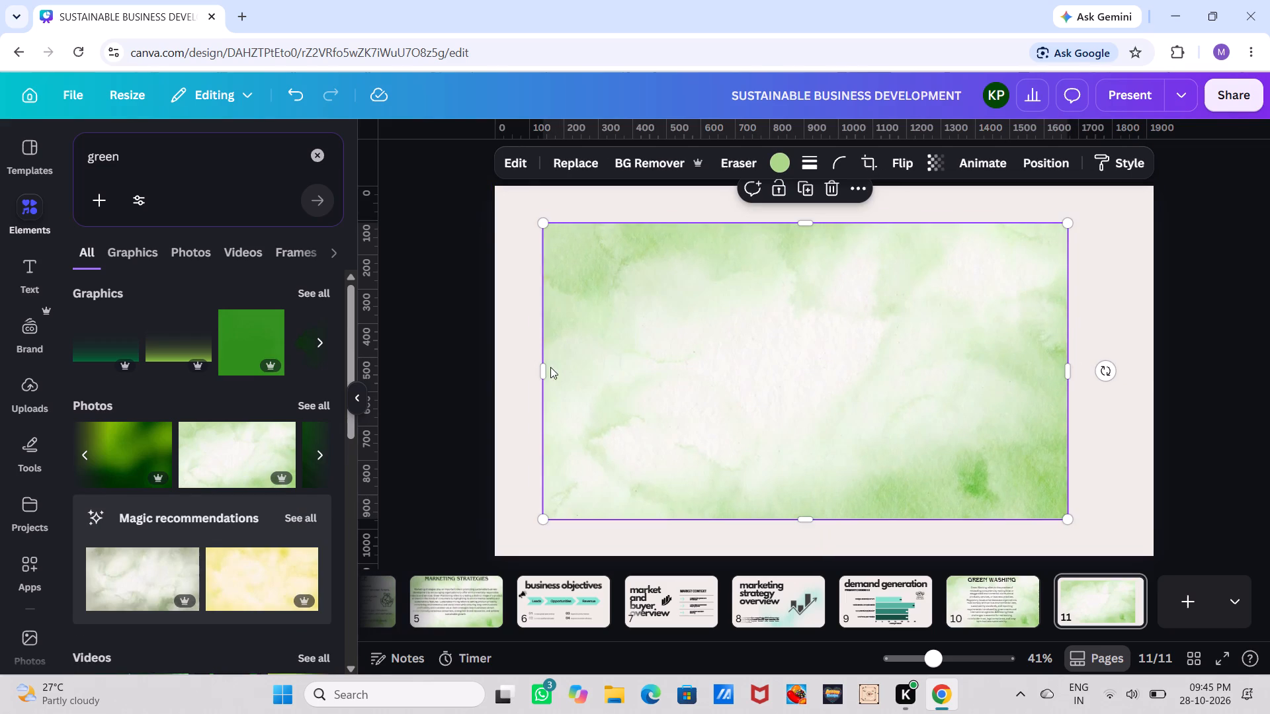
pyautogui.moveTo(546, 231); pyautogui.dragTo(501, 180)
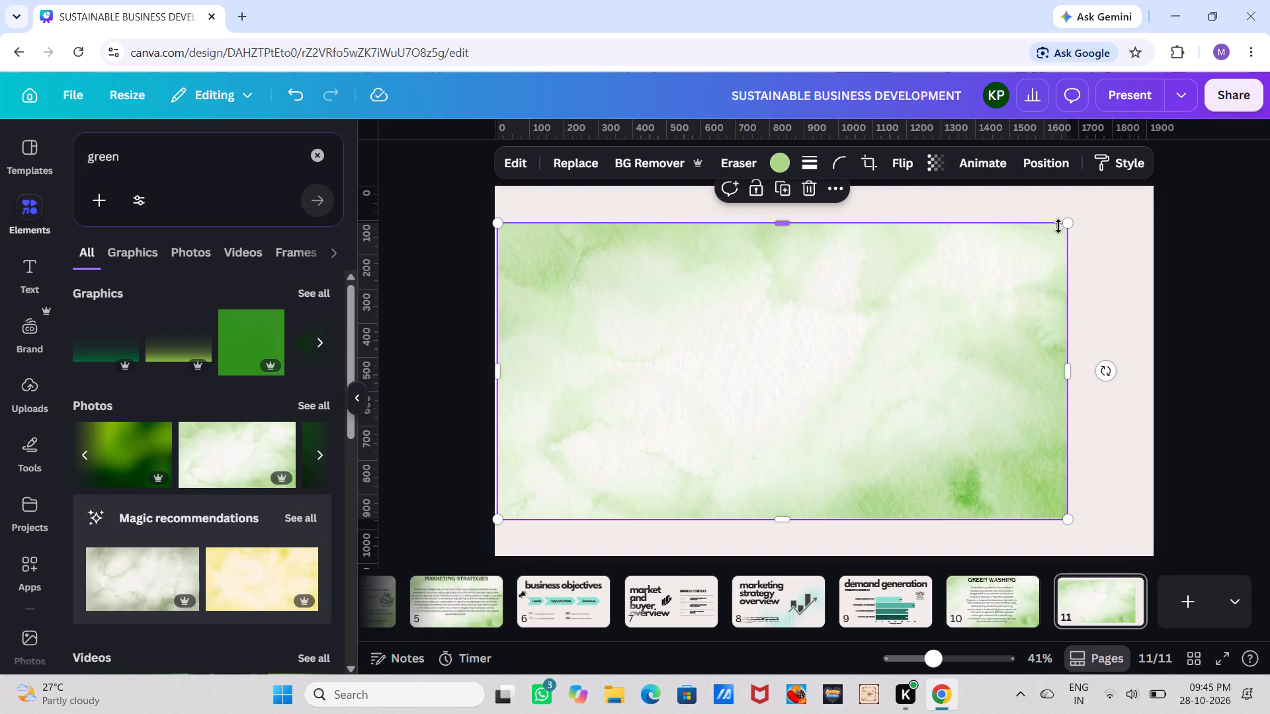
pyautogui.moveTo(1065, 225); pyautogui.dragTo(1248, 200)
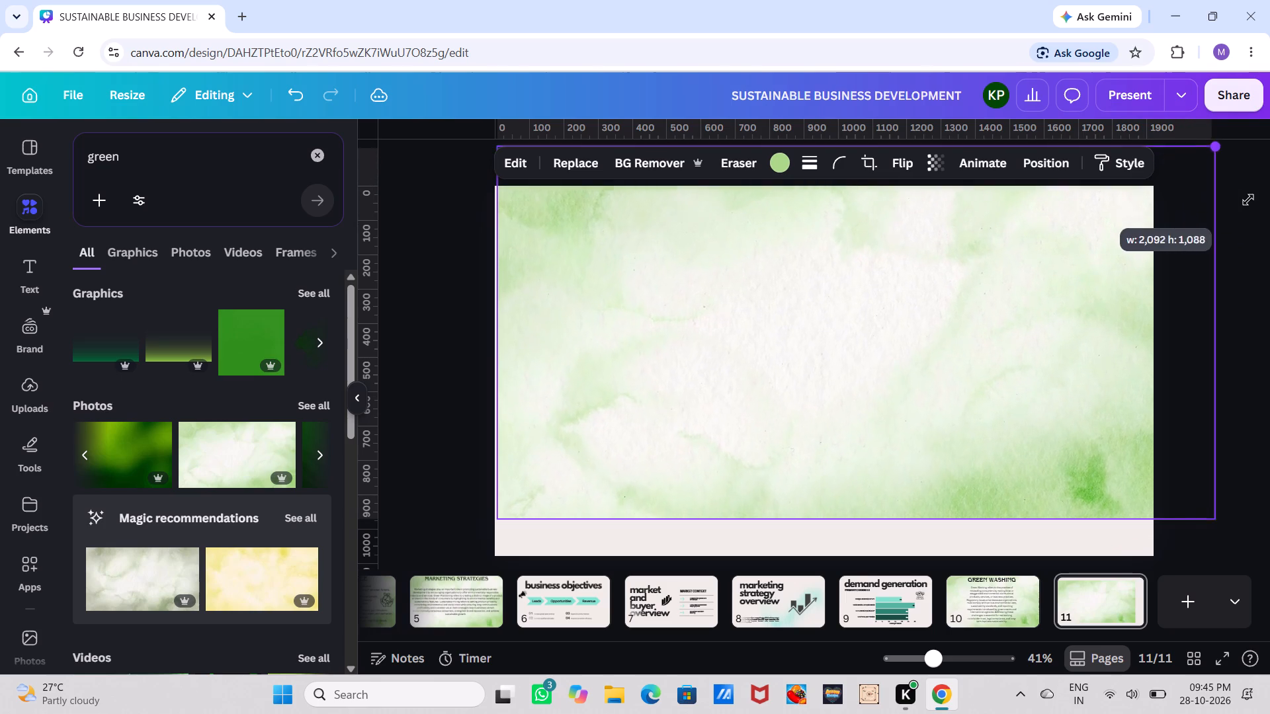
pyautogui.moveTo(1248, 200); pyautogui.dragTo(1178, 284)
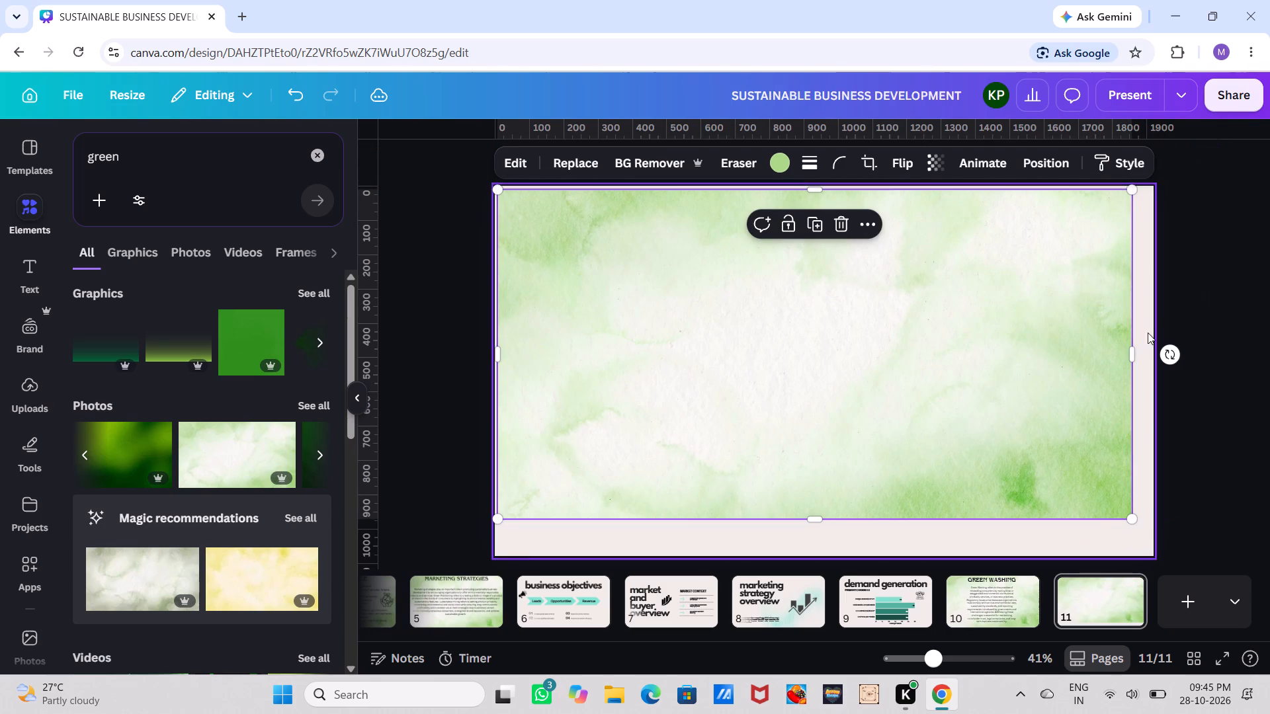
pyautogui.moveTo(1132, 519); pyautogui.dragTo(1147, 532)
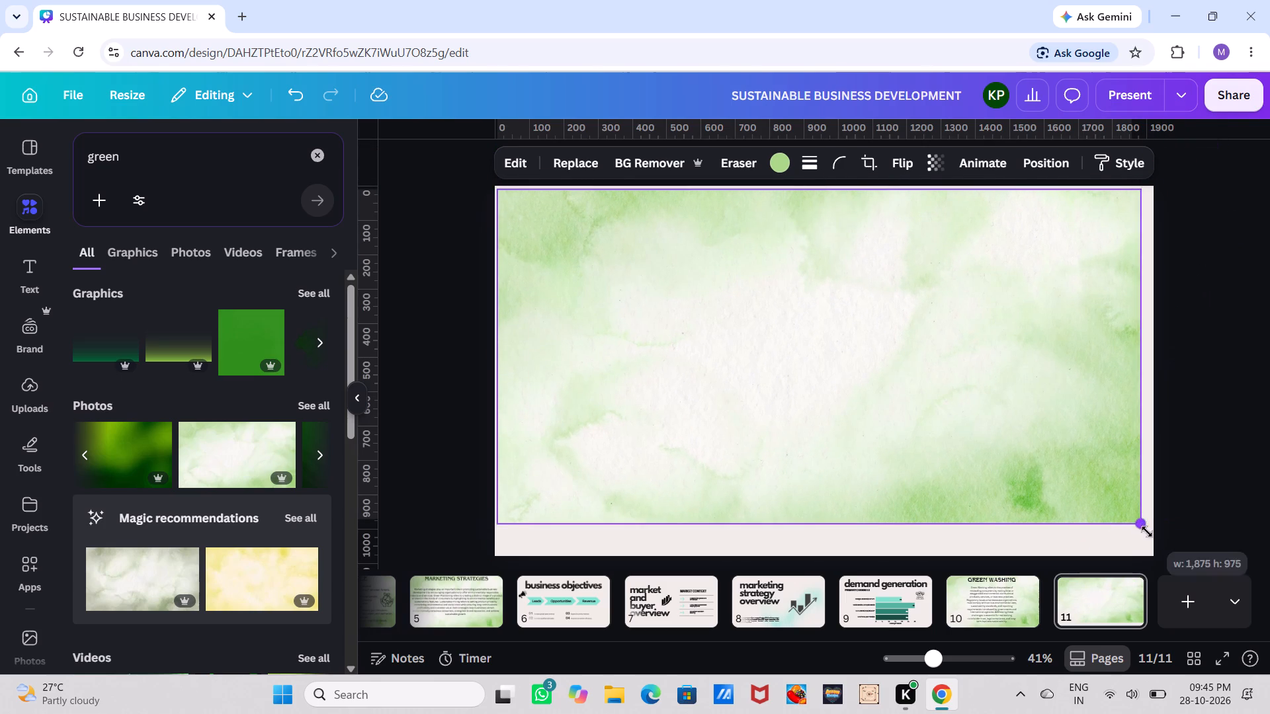
pyautogui.moveTo(1147, 532); pyautogui.dragTo(1148, 583)
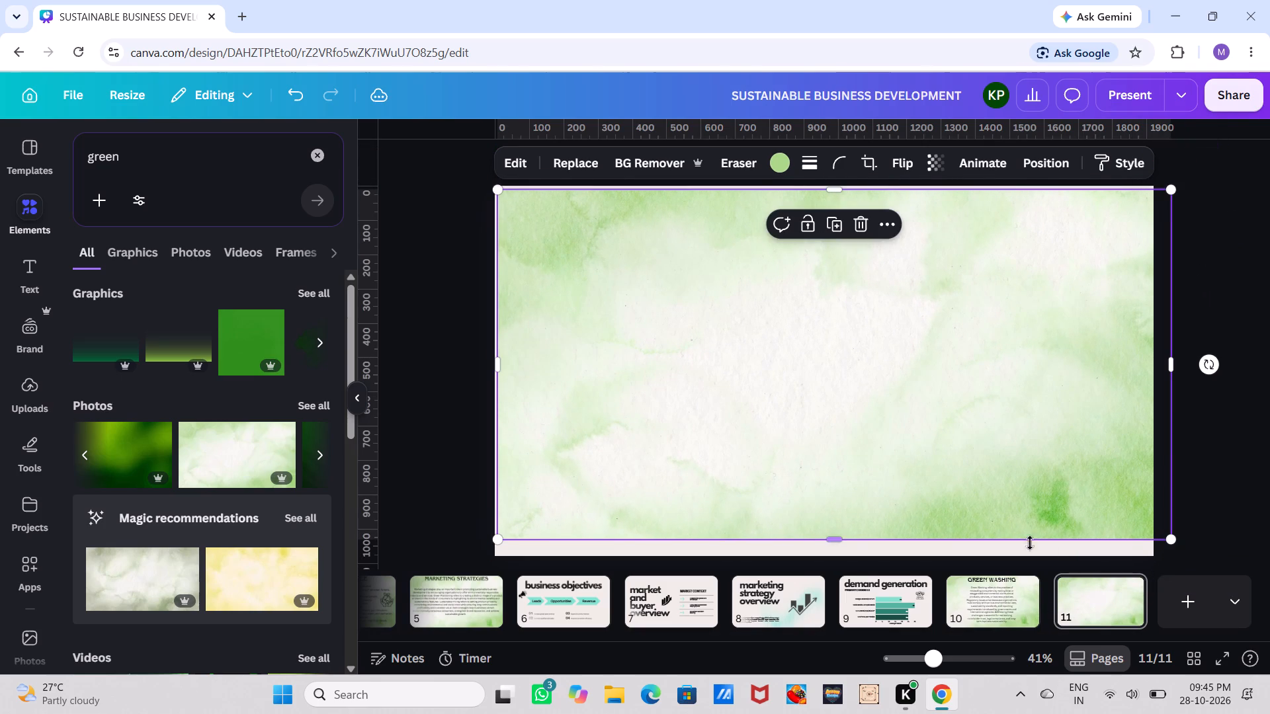
pyautogui.moveTo(836, 537); pyautogui.dragTo(838, 555)
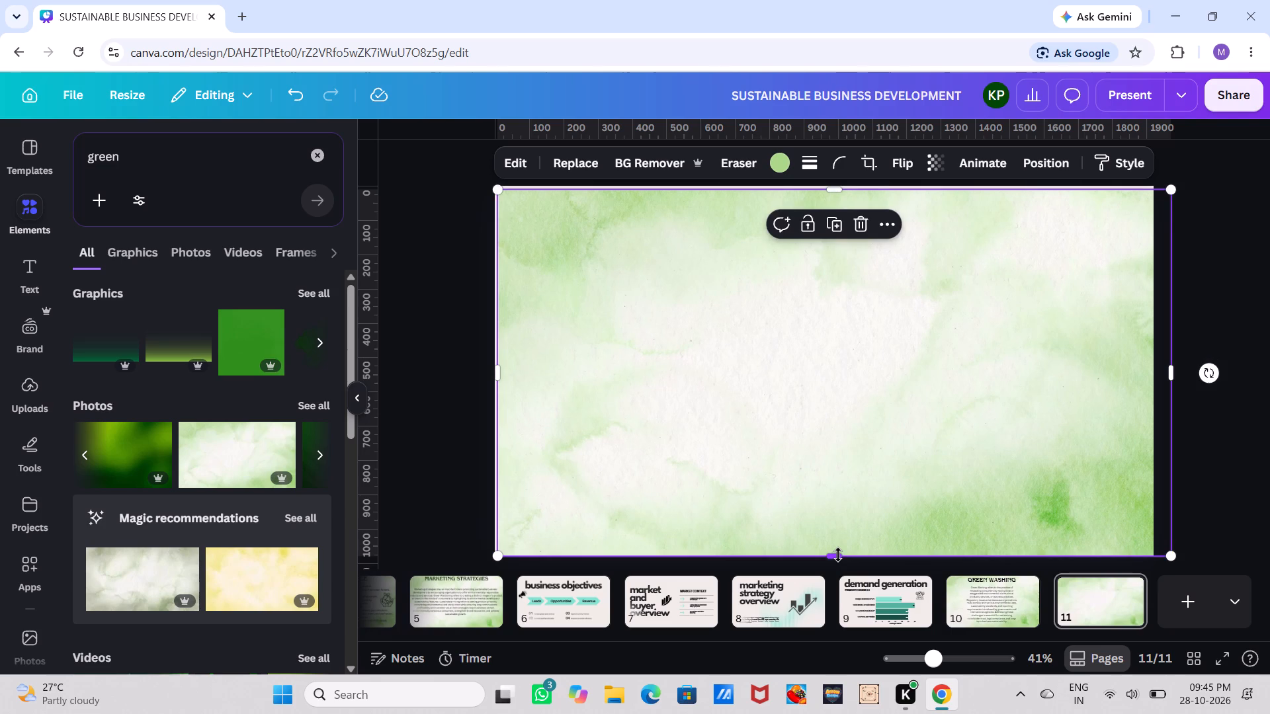
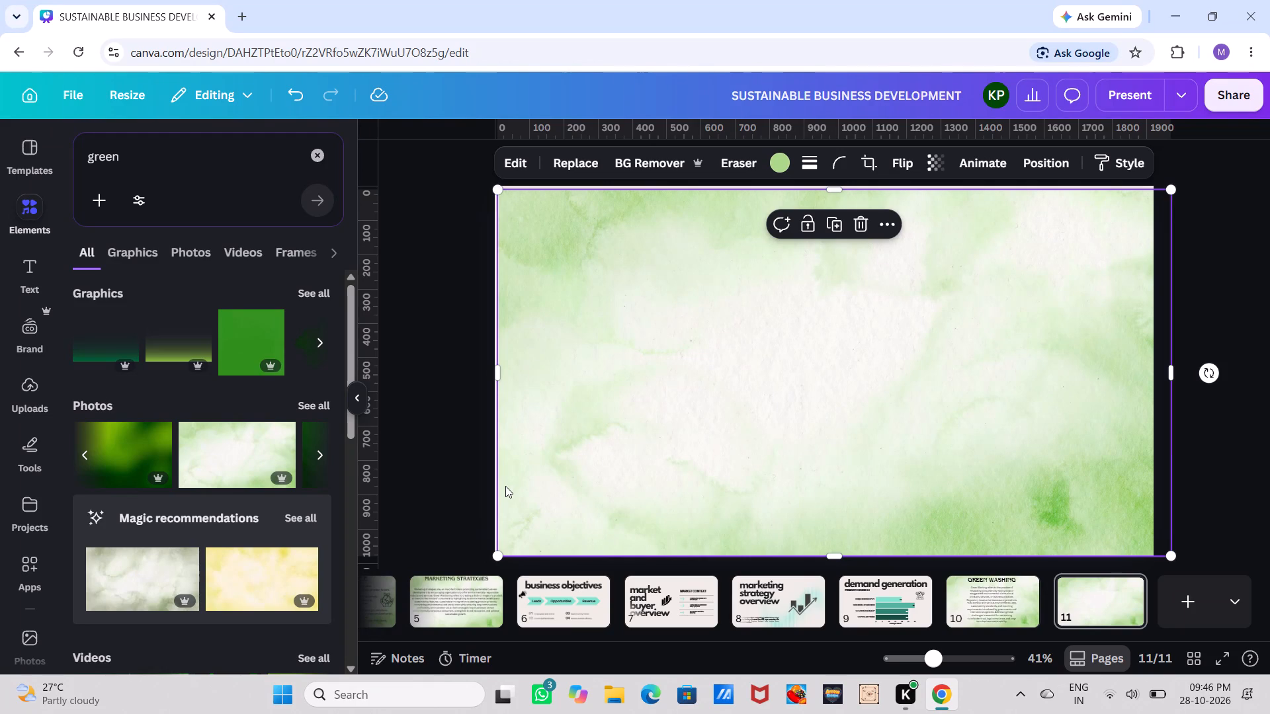
# Add the recently used GOLDEN HOUR text style to page 11 and replace its wording with "GREEN HRM".
pyautogui.click(46, 268)
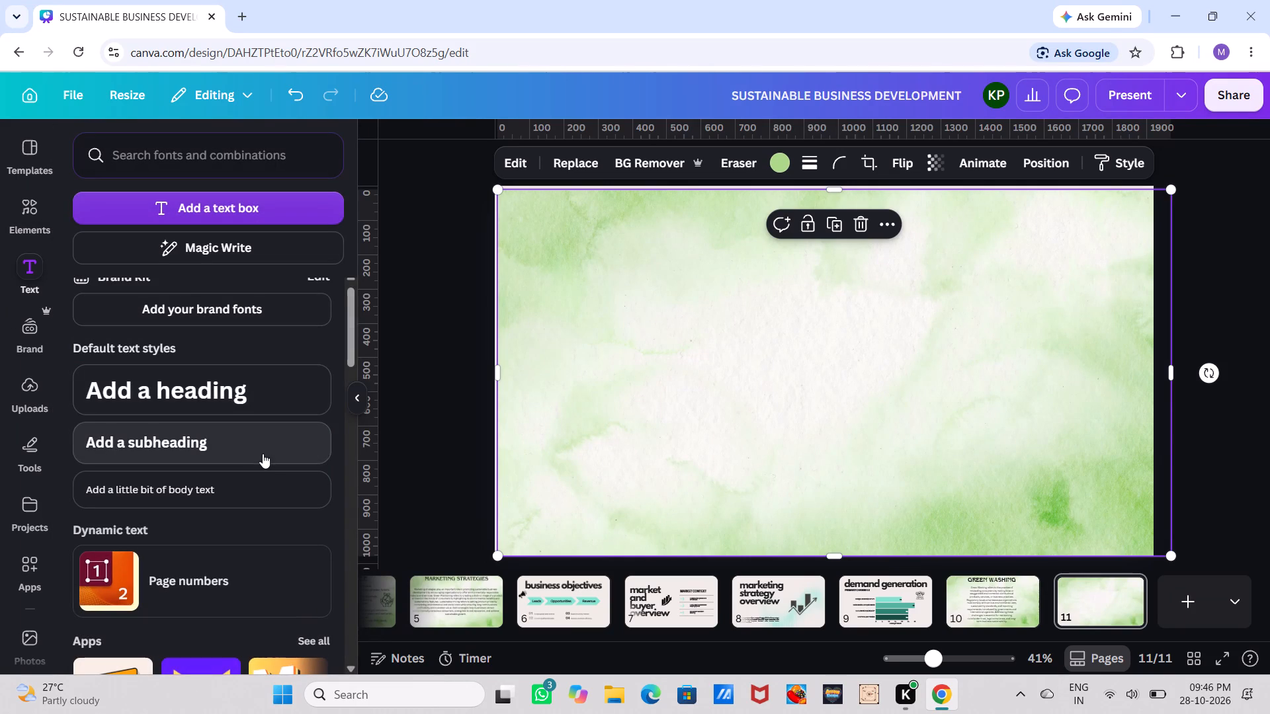
pyautogui.moveTo(351, 352); pyautogui.dragTo(349, 429)
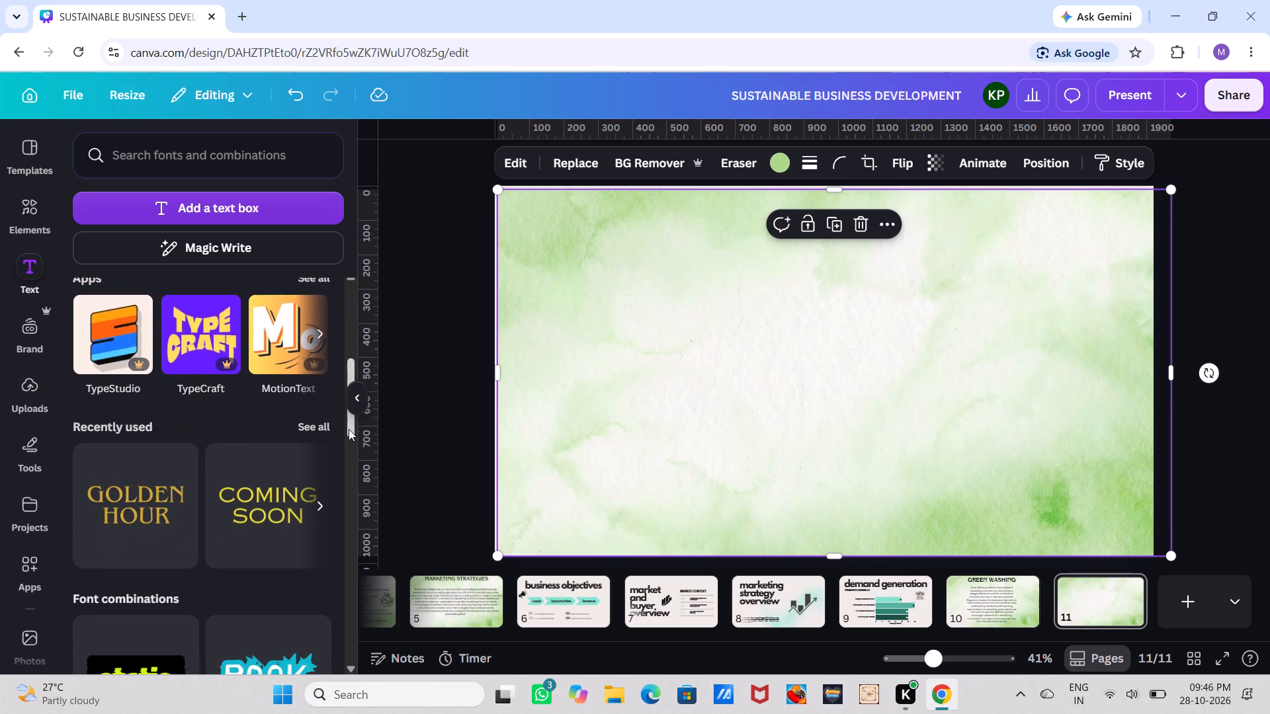
pyautogui.moveTo(349, 429); pyautogui.dragTo(348, 438)
pyautogui.click(145, 418)
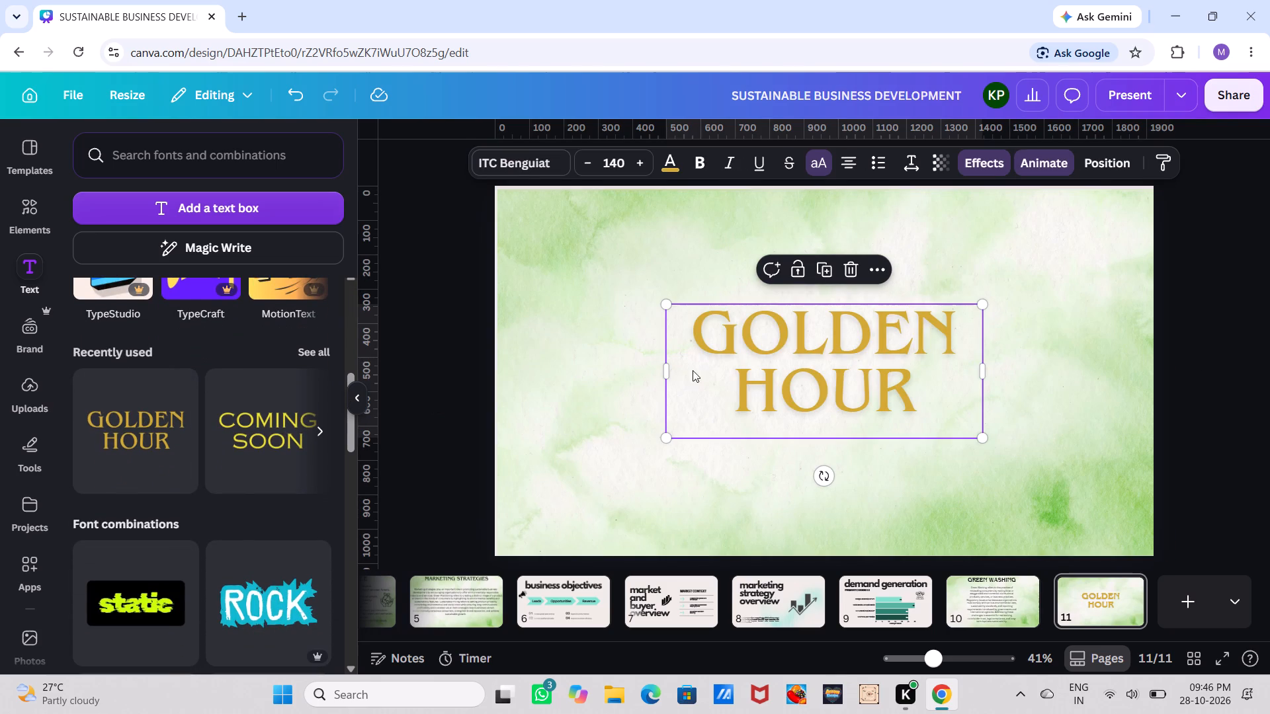
pyautogui.click(711, 347)
pyautogui.moveTo(711, 347); pyautogui.dragTo(825, 415)
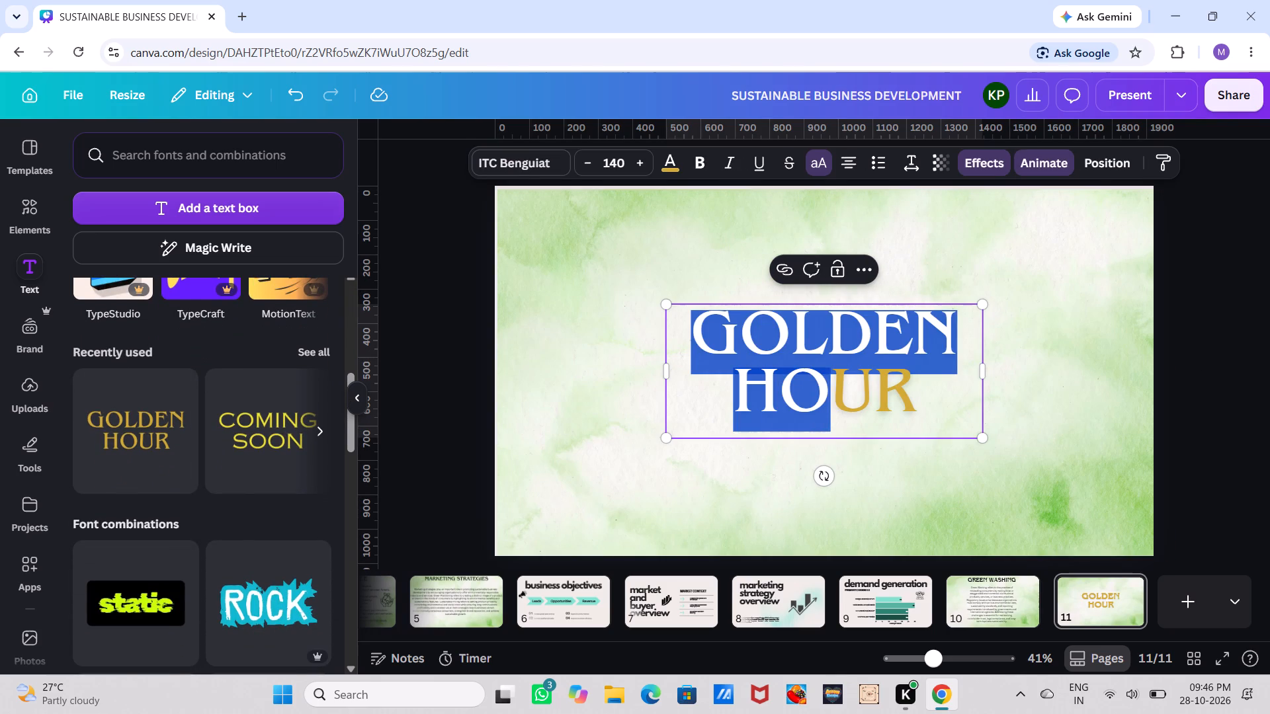
pyautogui.moveTo(825, 415); pyautogui.dragTo(973, 407)
pyautogui.press('Delete')
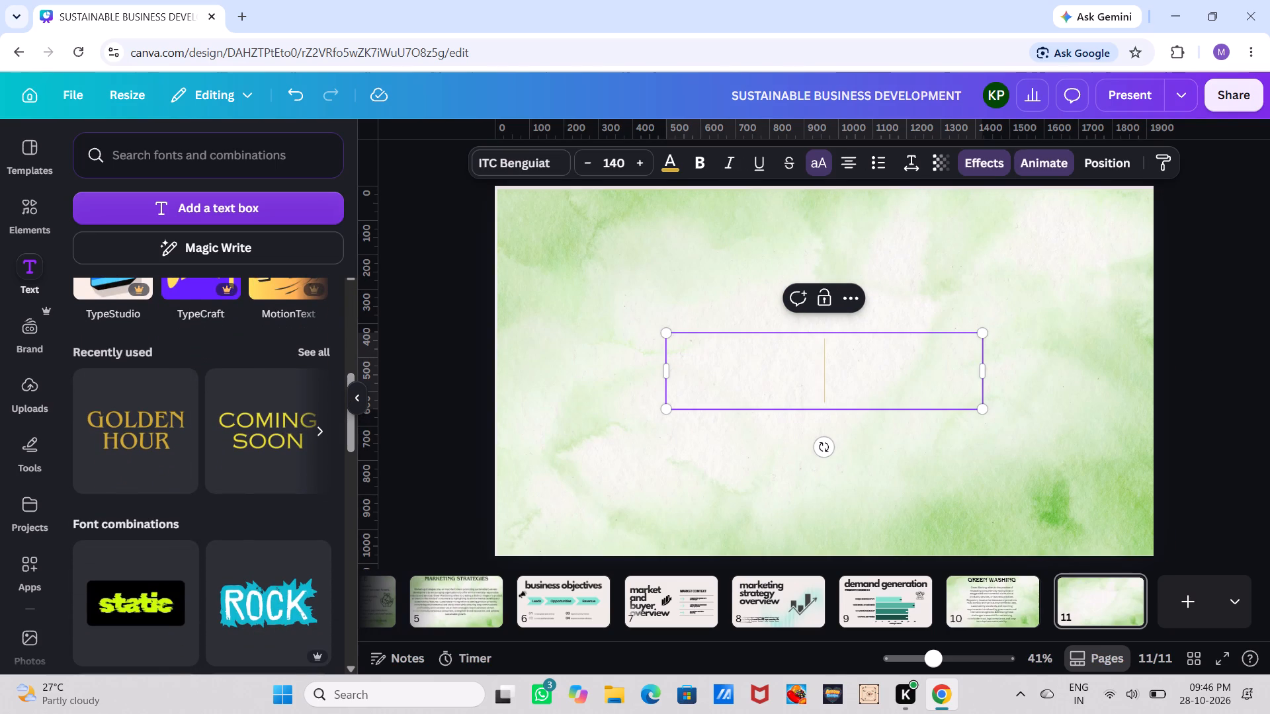
pyautogui.write('green')
pyautogui.press('space')
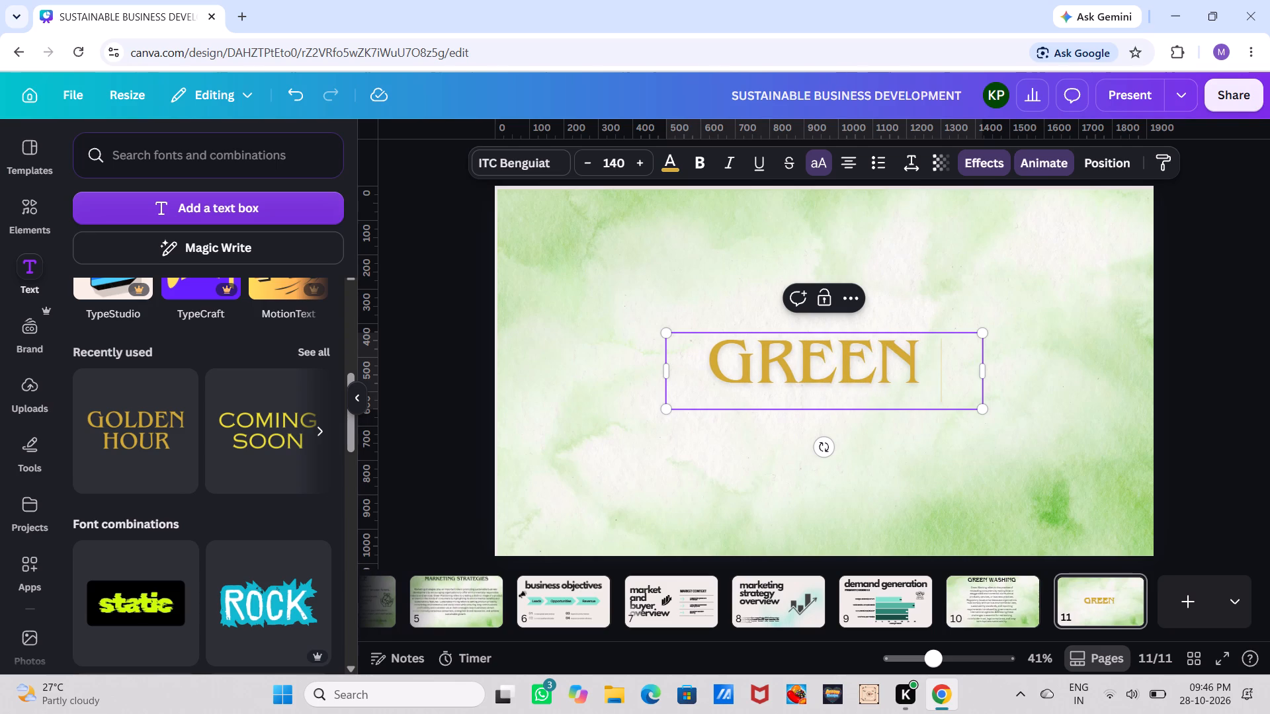
pyautogui.write('hrm')
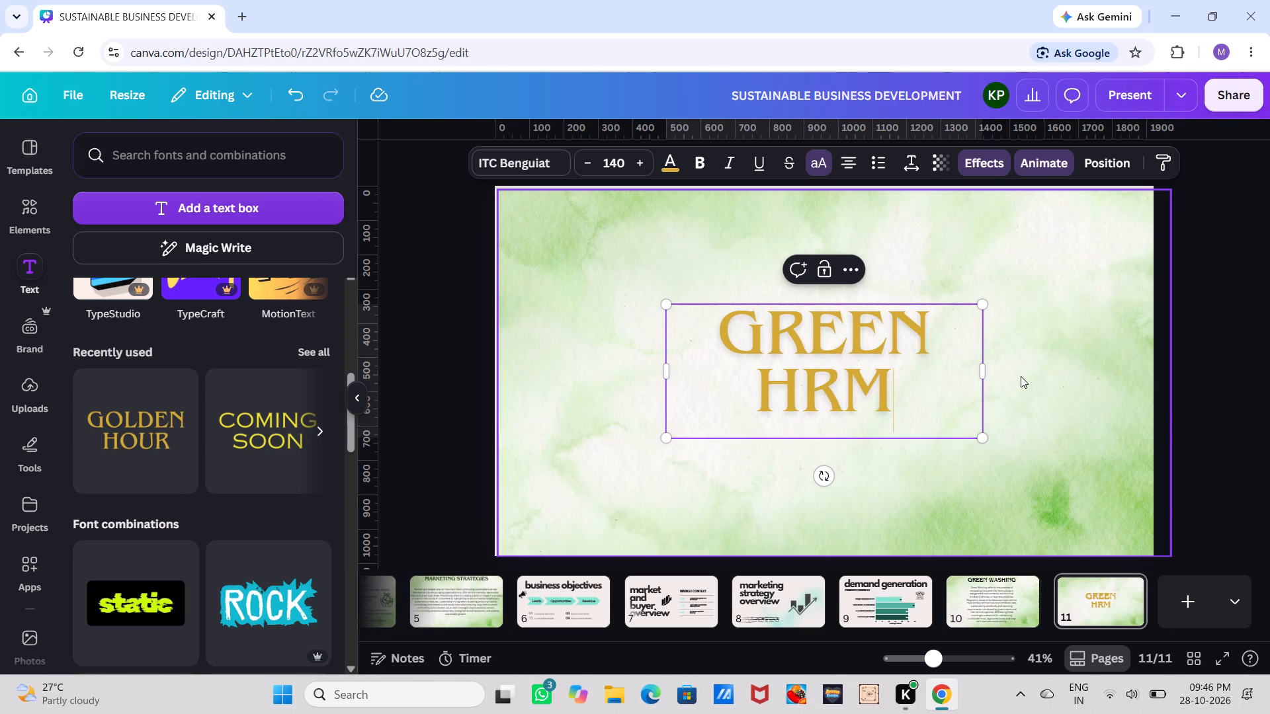
# Widen the GREEN HRM text box to about 1,250 so that the title fits on one line.
pyautogui.moveTo(982, 370); pyautogui.dragTo(911, 374)
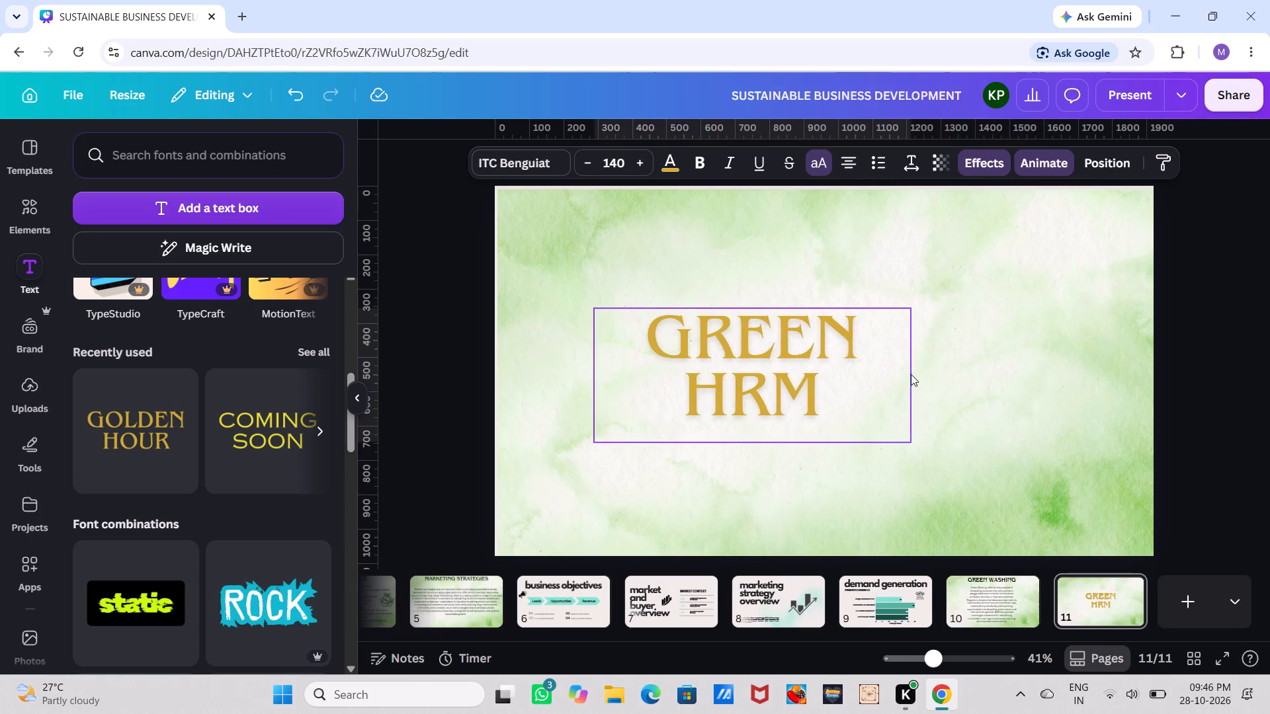
pyautogui.moveTo(911, 374); pyautogui.dragTo(910, 374)
pyautogui.click(908, 376)
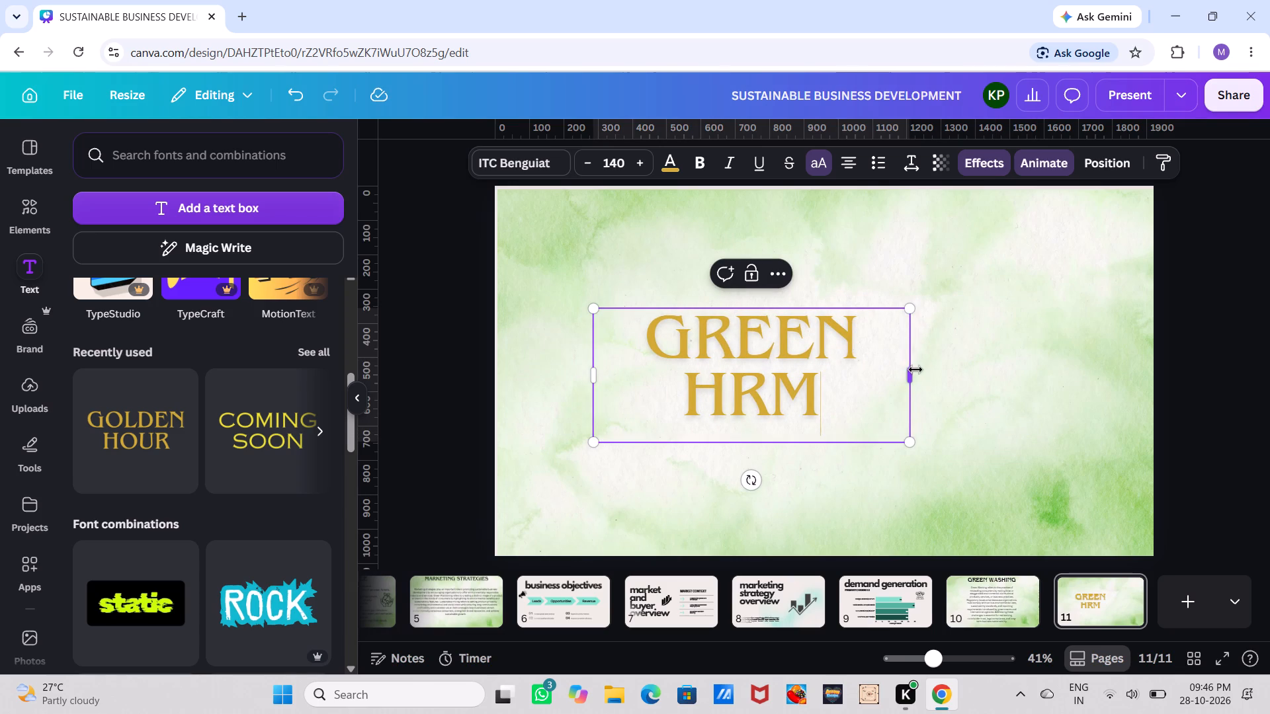
pyautogui.moveTo(910, 379); pyautogui.dragTo(1023, 357)
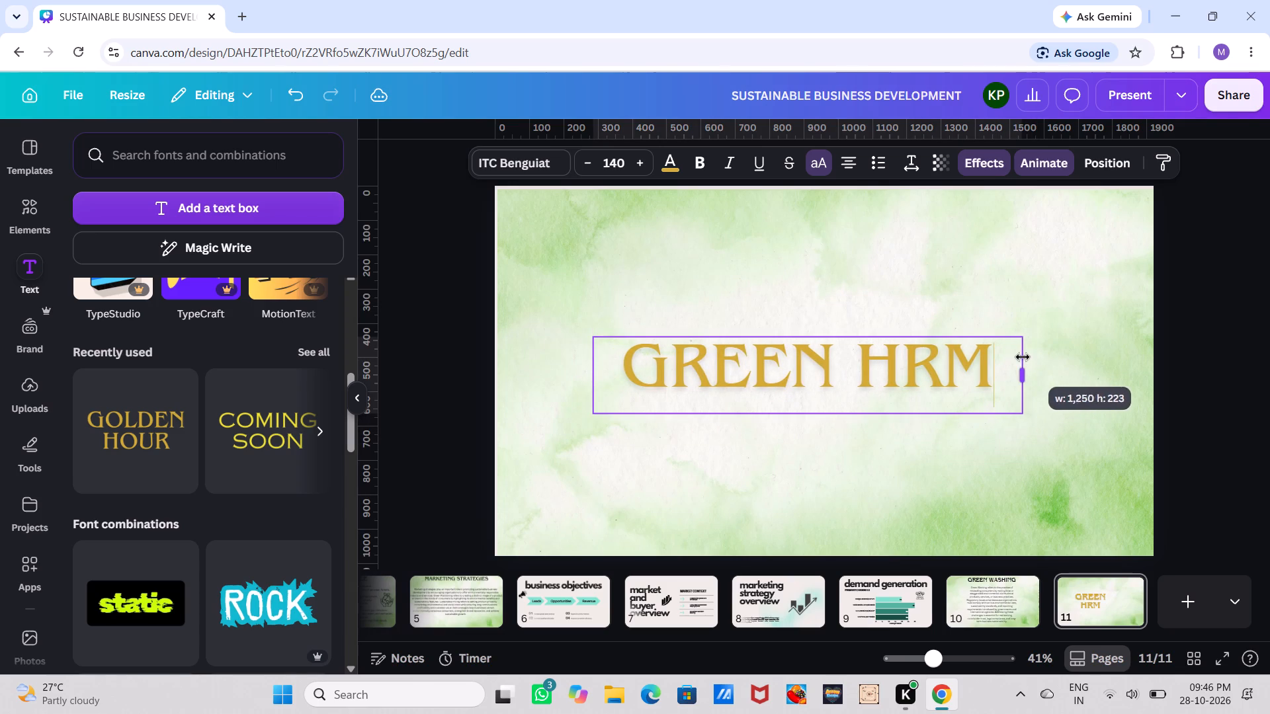
# Recolour the whole GREEN HRM title black (#000000).
pyautogui.click(648, 368)
pyautogui.moveTo(648, 368); pyautogui.dragTo(829, 365)
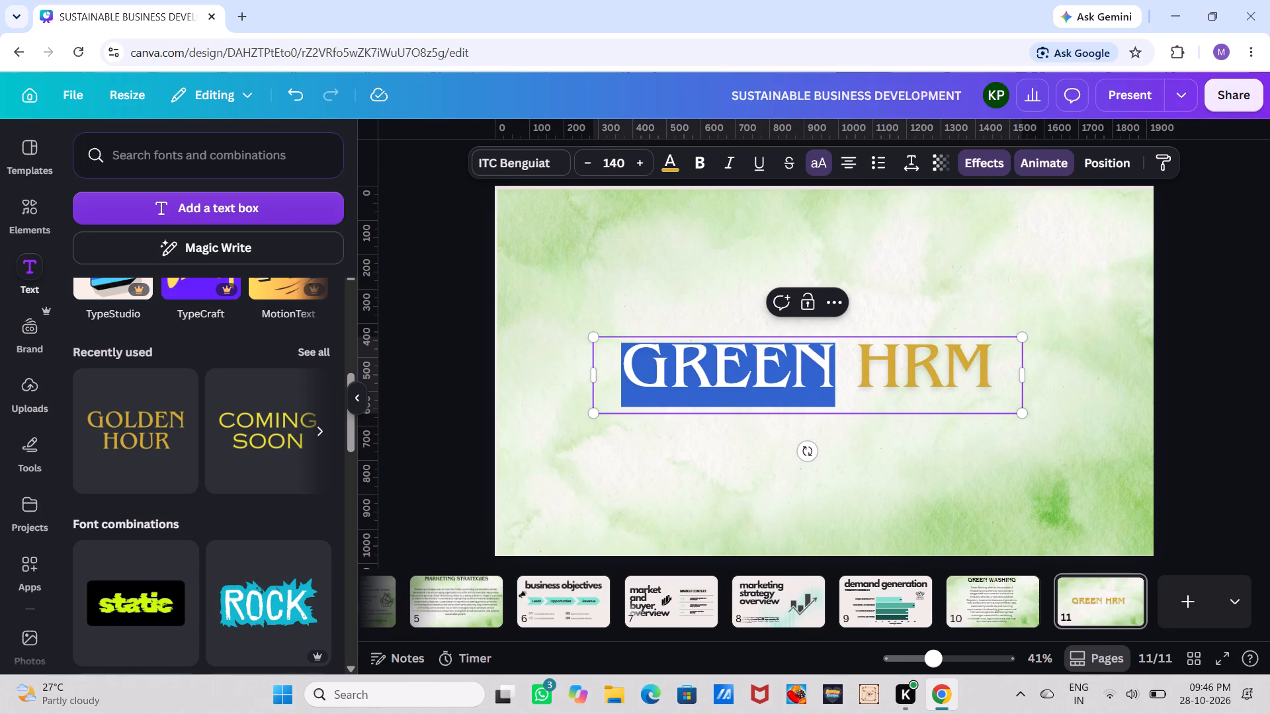
pyautogui.moveTo(829, 365); pyautogui.dragTo(935, 369)
pyautogui.click(675, 167)
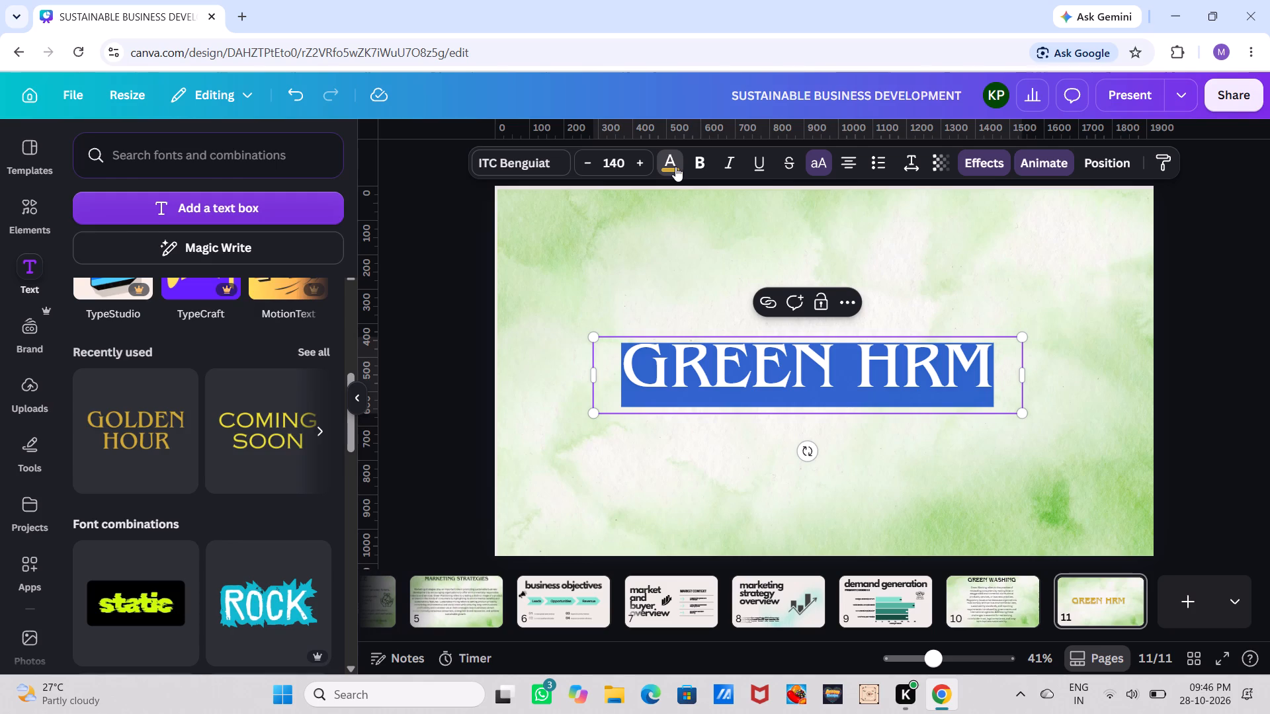
pyautogui.click(318, 268)
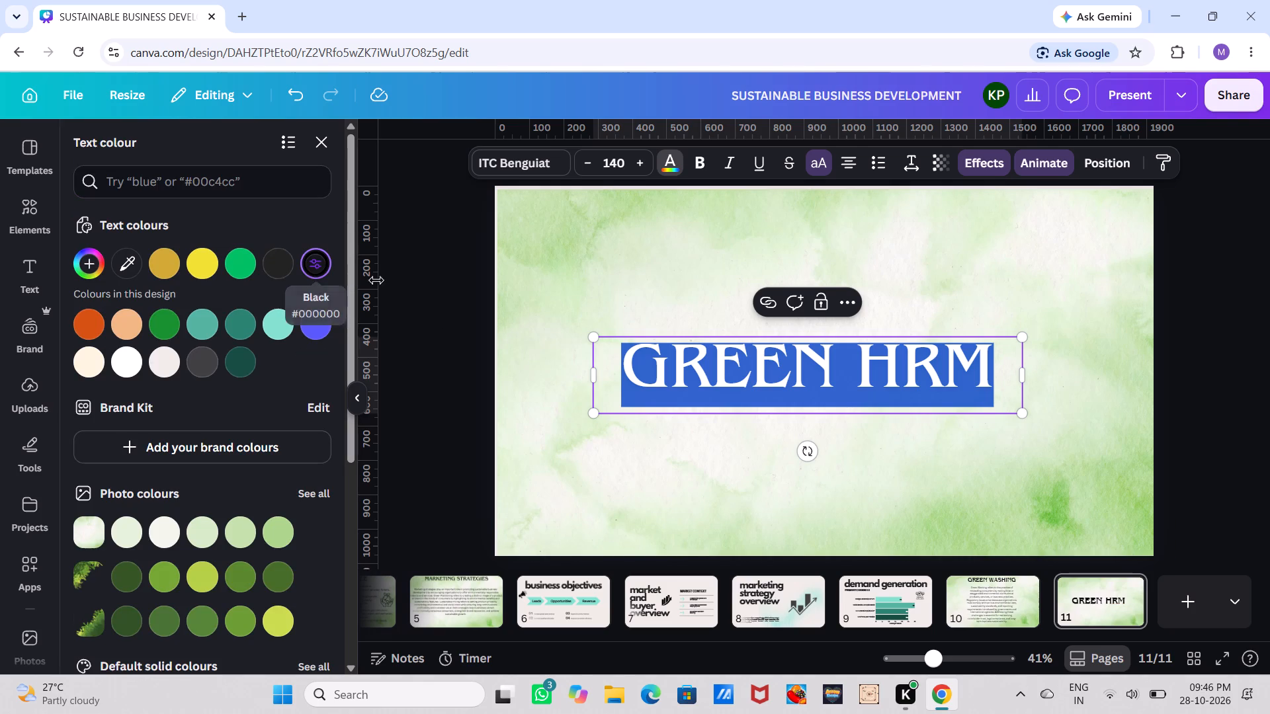
pyautogui.click(411, 299)
pyautogui.click(411, 299)
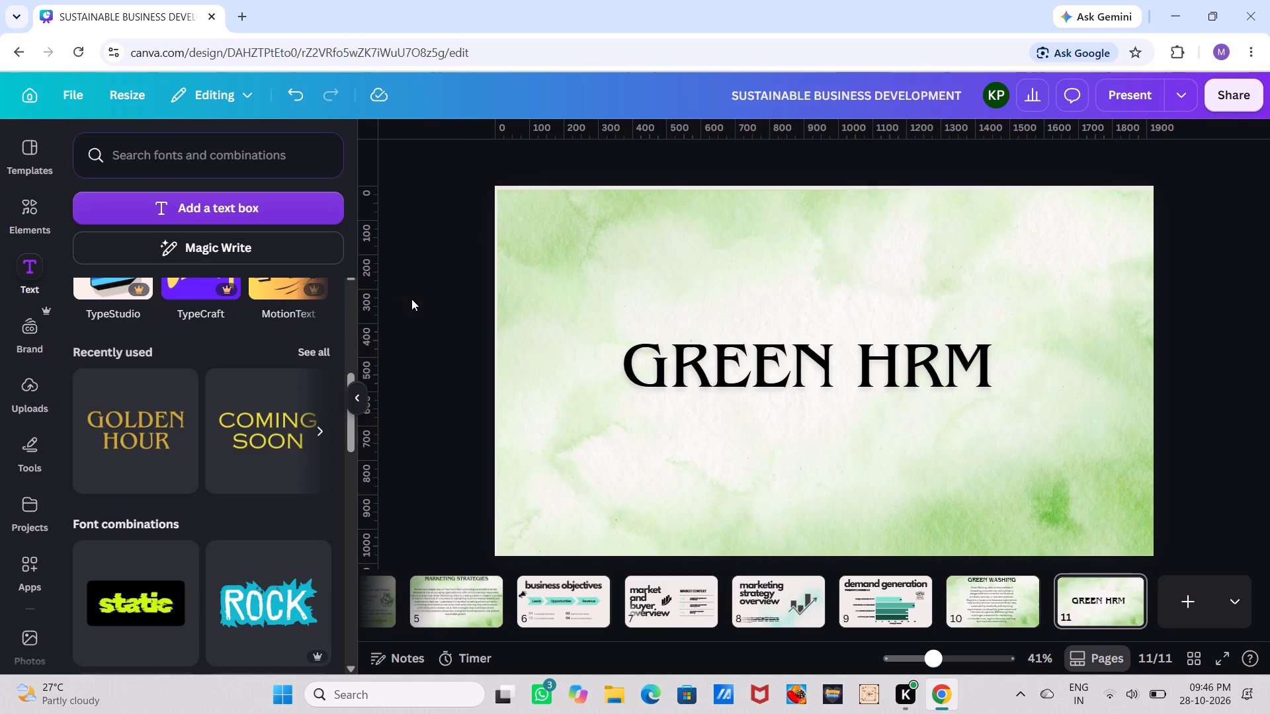
# Shrink the GREEN HRM title to a font size of about 92 and move it to the top centre of page 11.
pyautogui.click(761, 374)
pyautogui.moveTo(1018, 407); pyautogui.dragTo(972, 389)
pyautogui.moveTo(980, 393); pyautogui.dragTo(875, 342)
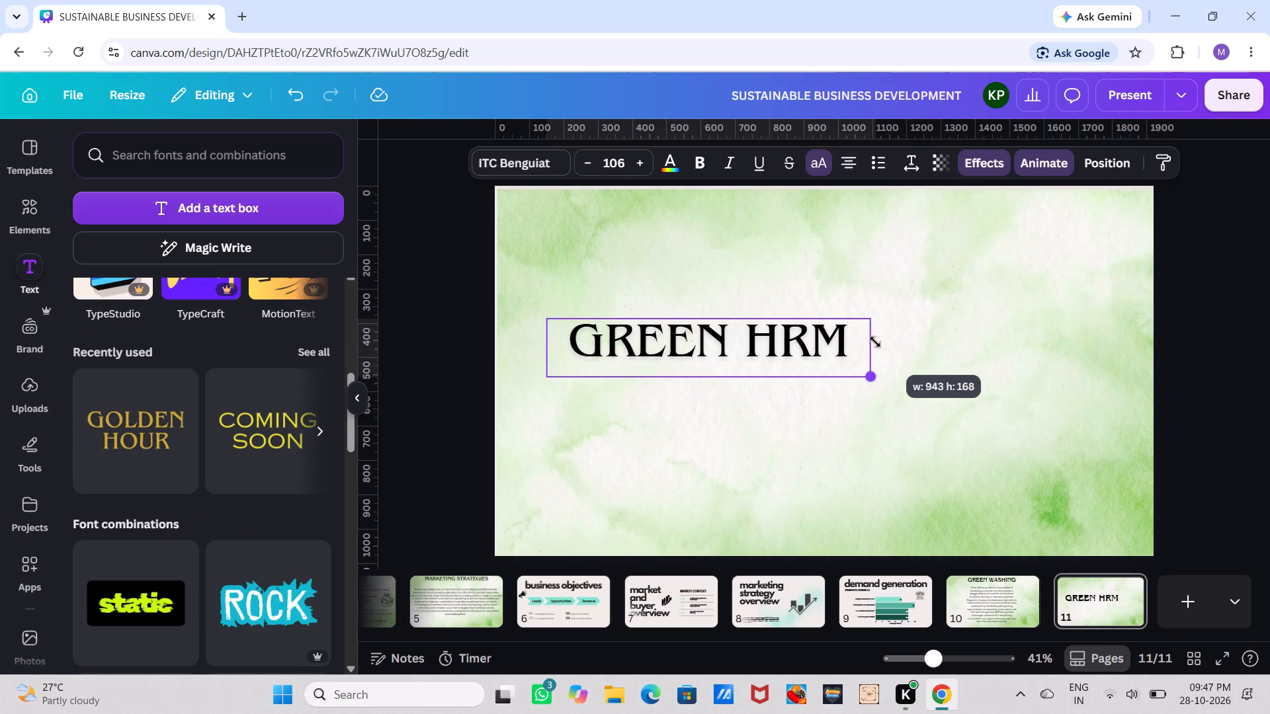
pyautogui.moveTo(875, 342); pyautogui.dragTo(862, 335)
pyautogui.moveTo(794, 360); pyautogui.dragTo(876, 237)
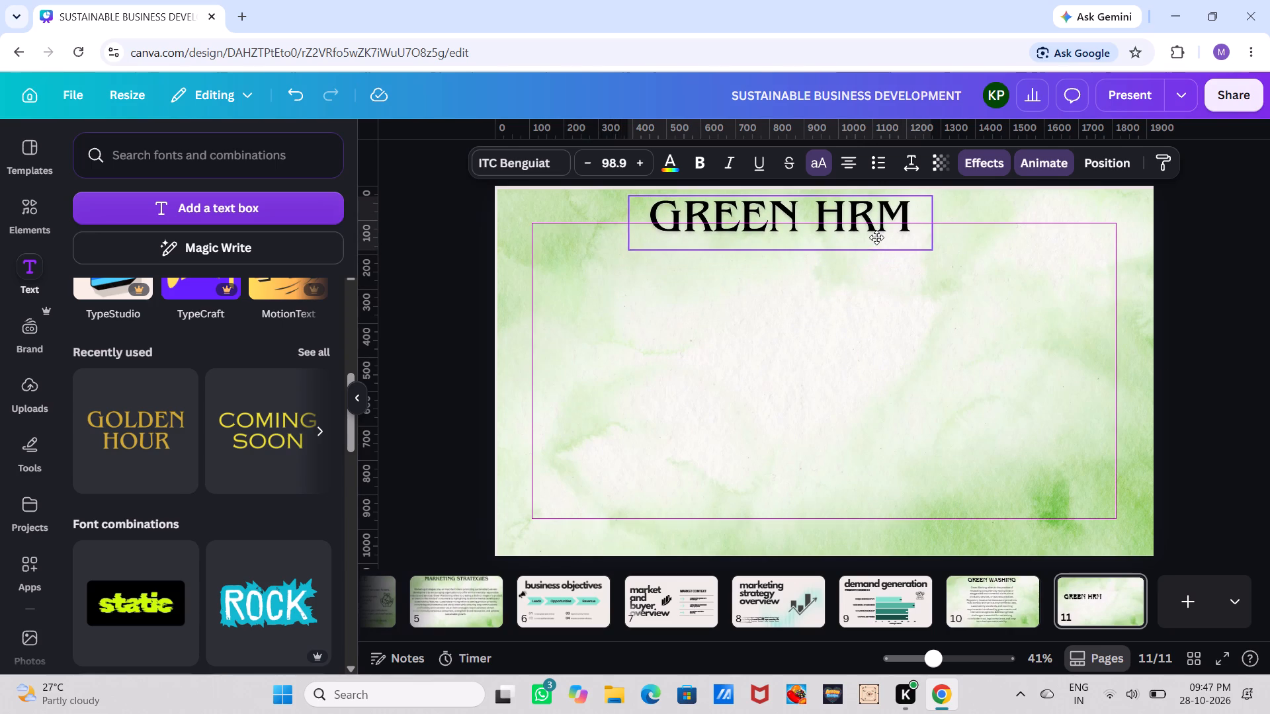
pyautogui.moveTo(876, 237); pyautogui.dragTo(905, 235)
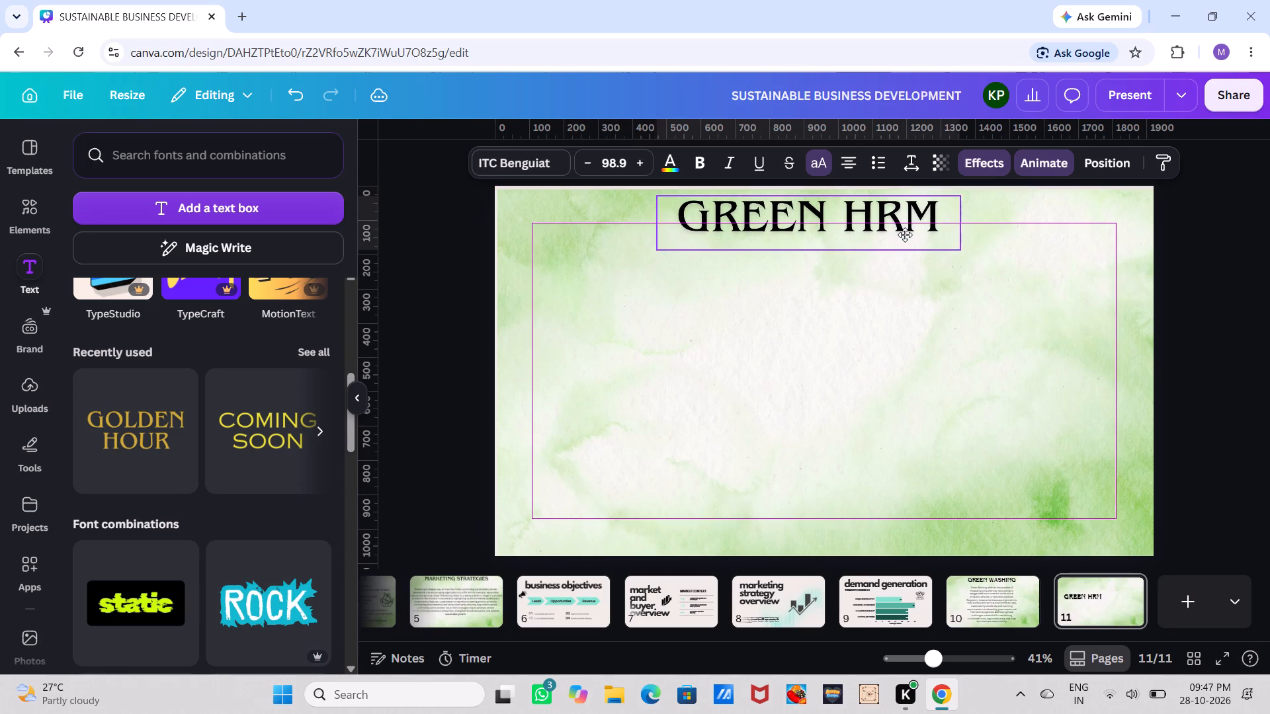
pyautogui.moveTo(905, 235); pyautogui.dragTo(904, 235)
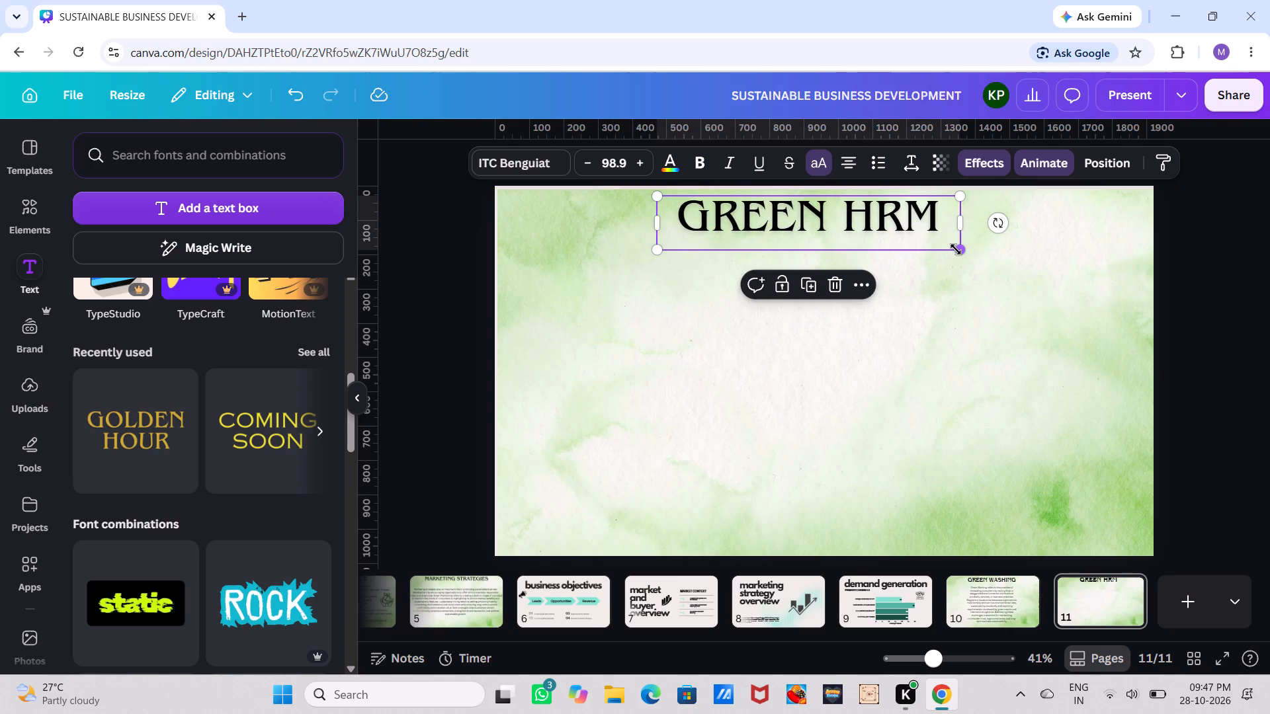
pyautogui.moveTo(956, 249); pyautogui.dragTo(936, 241)
pyautogui.moveTo(889, 224); pyautogui.dragTo(901, 222)
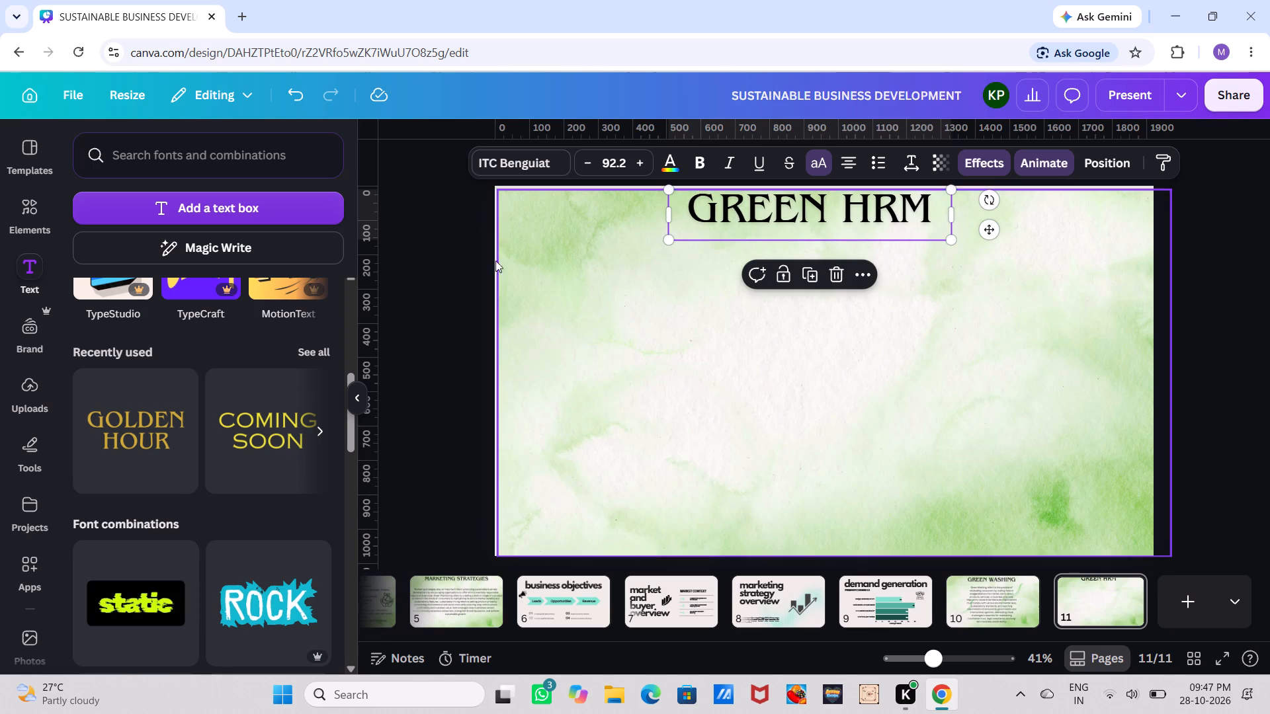
pyautogui.click(472, 279)
# Bring the default text styles back into view for adding more text to page 11.
pyautogui.moveTo(354, 436); pyautogui.dragTo(368, 329)
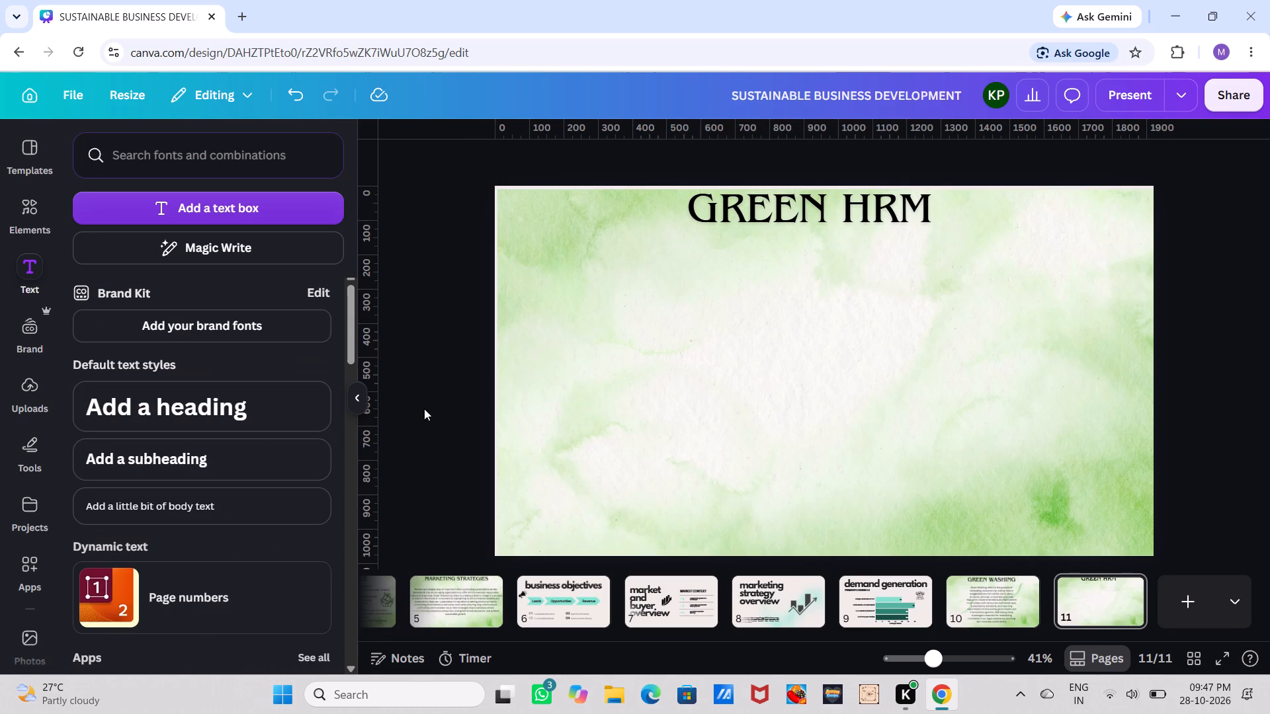